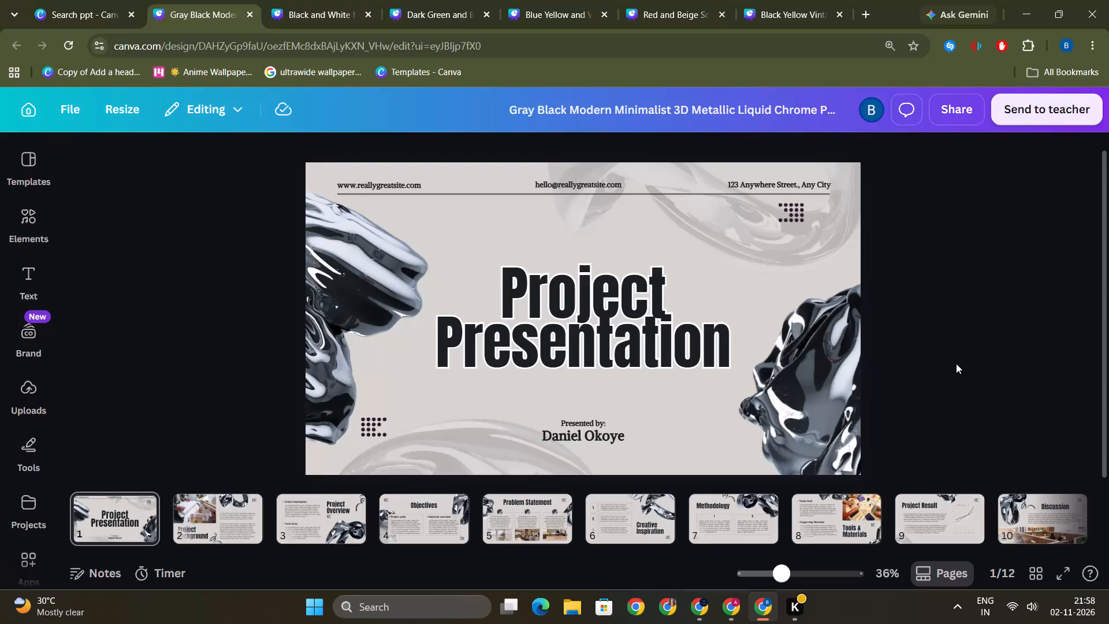
Change the cover slide's title to "Project Love that cure the Curse".
{"action": "left_click", "coordinate": [666, 311]}
{"action": "double_click", "coordinate": [668, 309]}
{"action": "left_click", "coordinate": [673, 320]}
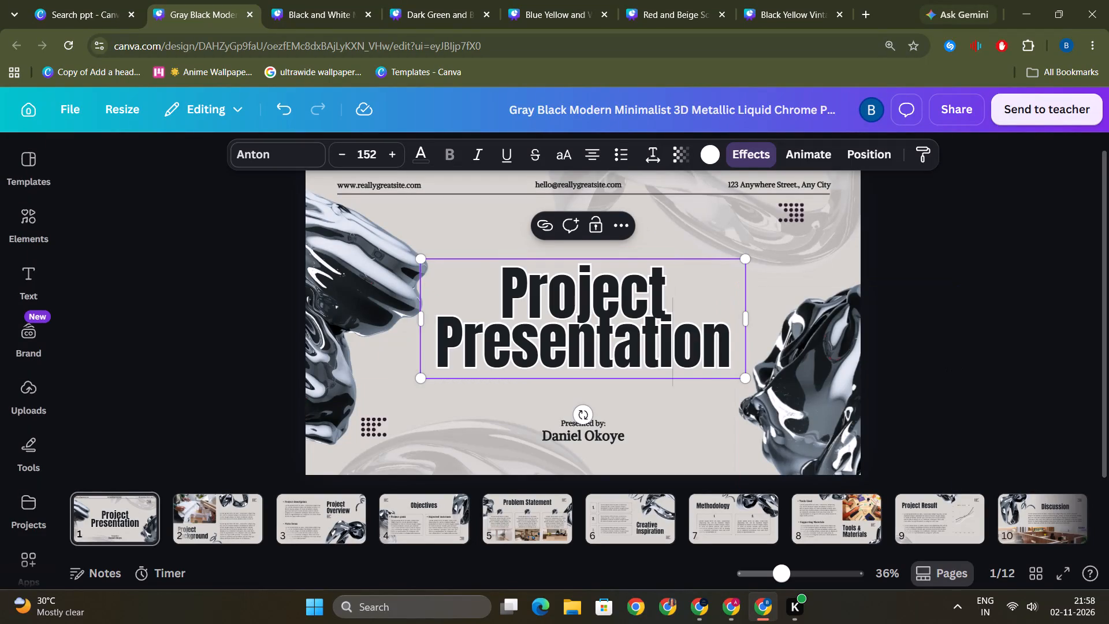
{"action": "double_click", "coordinate": [693, 353]}
{"action": "key", "text": "BackSpace"}
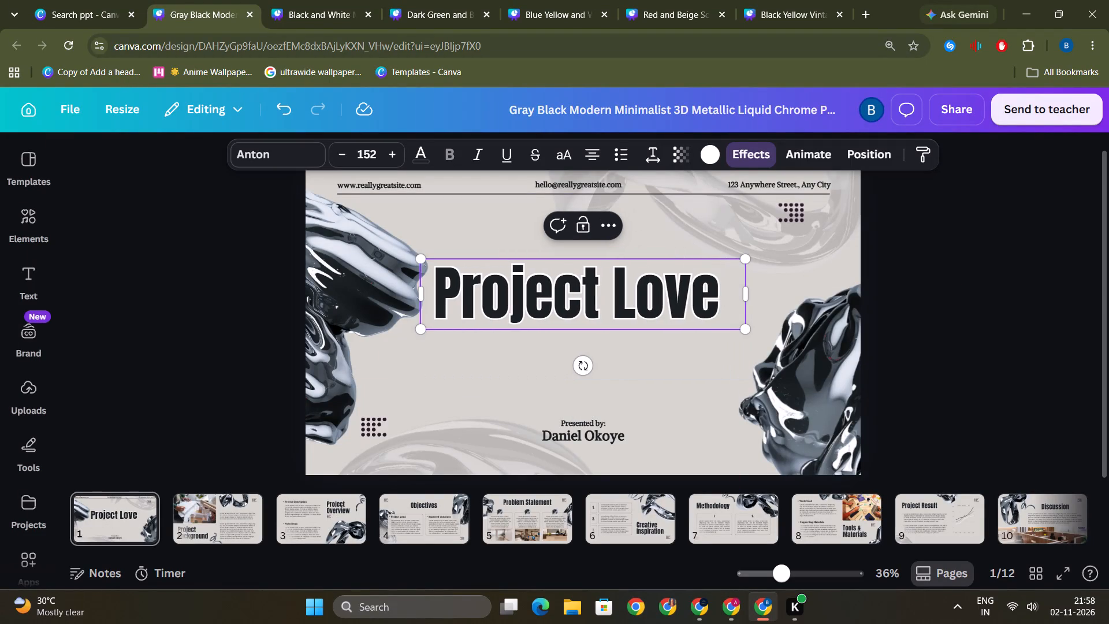
{"action": "type", "text": "that cure the"}
{"action": "key", "text": "space"}
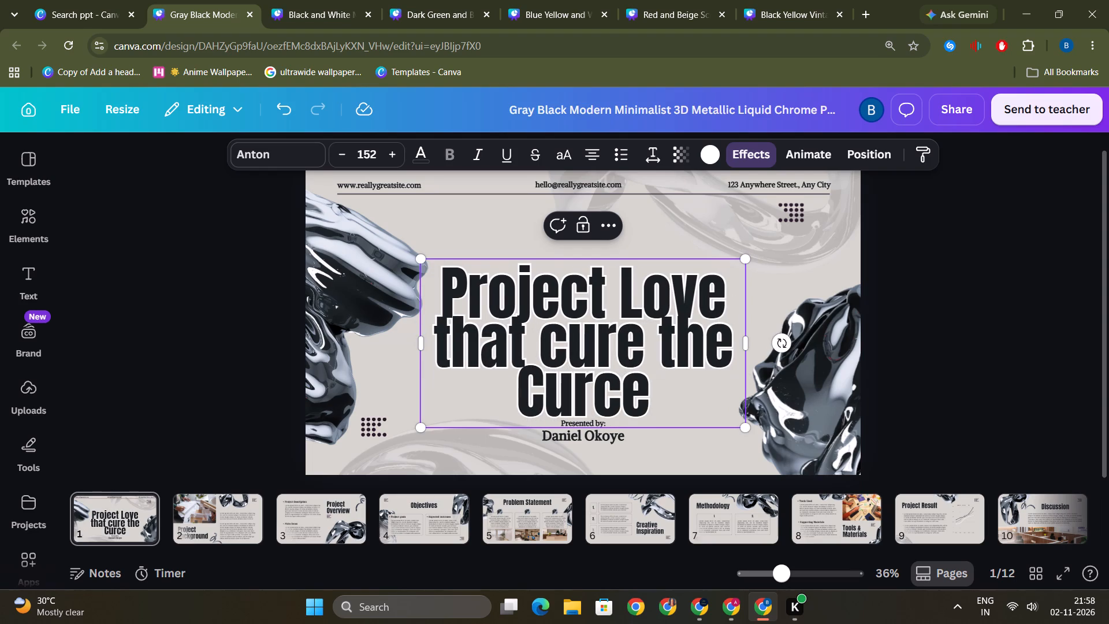
{"action": "key", "text": "BackSpace"}
{"action": "key", "text": "BackSpace"}
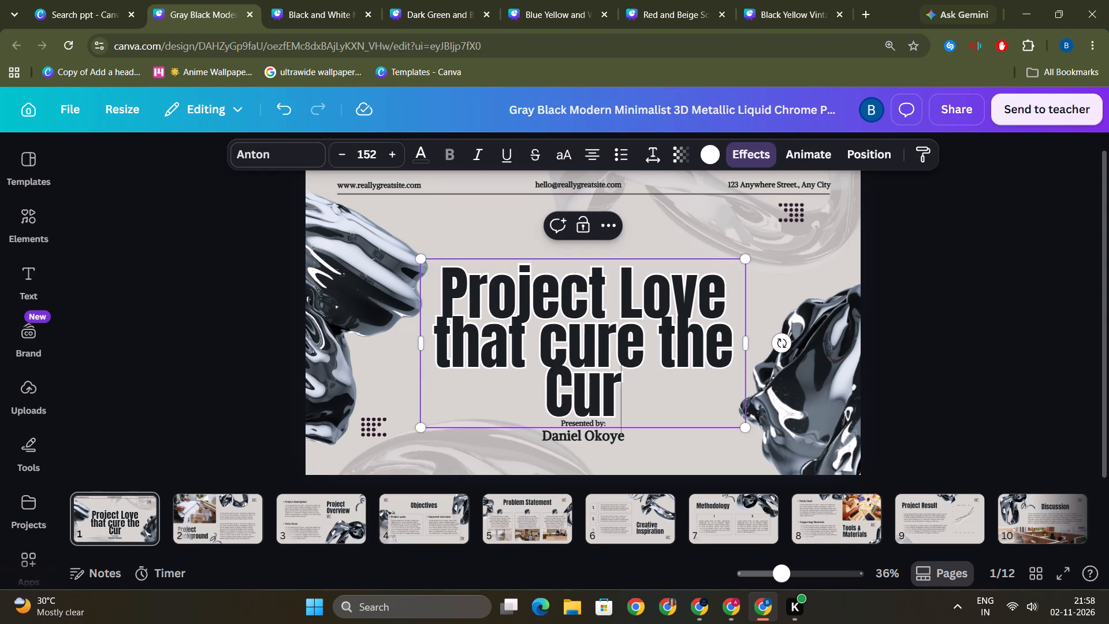
{"action": "type", "text": "se"}
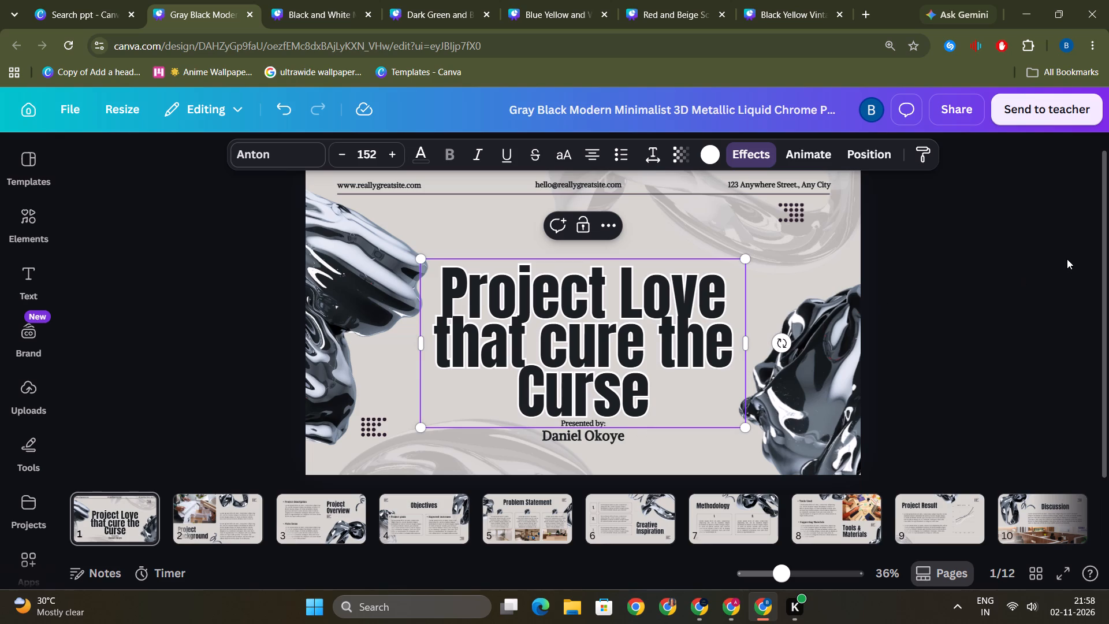
{"action": "left_click", "coordinate": [1068, 257]}
Move the cover title up, centred horizontally with equal 96 spacing above and below it.
{"action": "left_click_drag", "start_coordinate": [633, 317], "coordinate": [635, 277]}
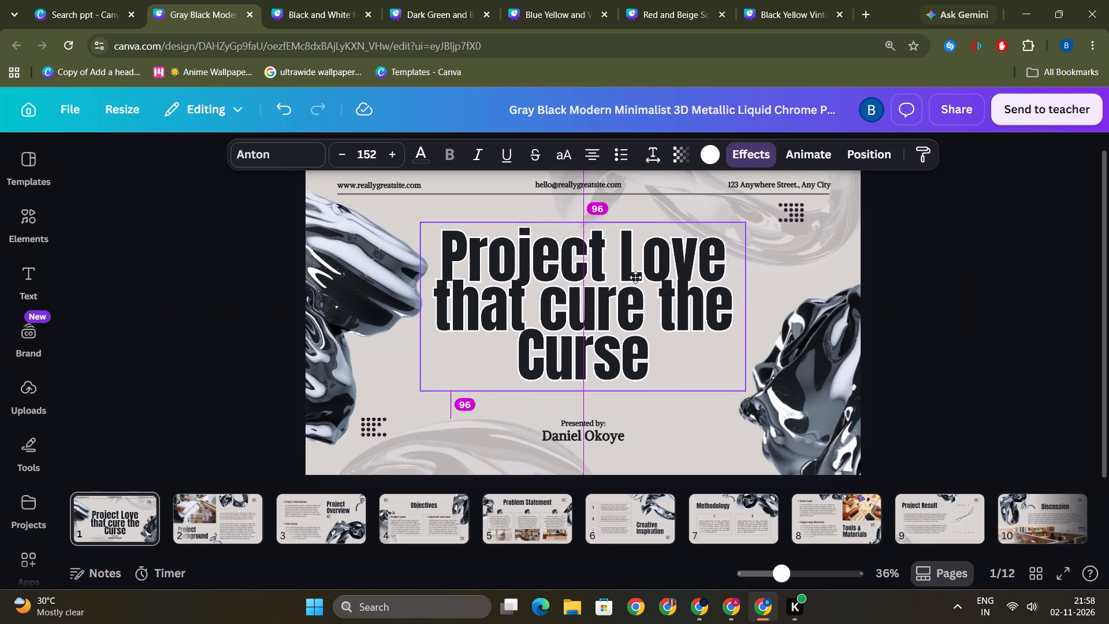
{"action": "left_click_drag", "start_coordinate": [635, 277], "coordinate": [634, 280]}
Delete the cover slide's header line along with the website, e-mail and address texts.
{"action": "left_click", "coordinate": [374, 183]}
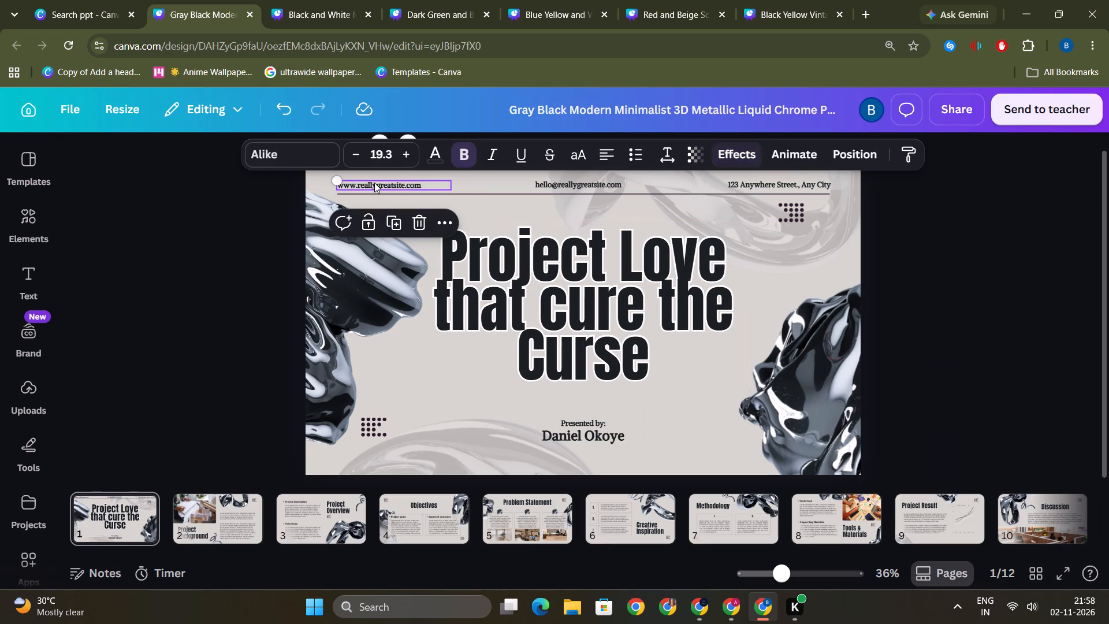
{"action": "left_click", "coordinate": [325, 183]}
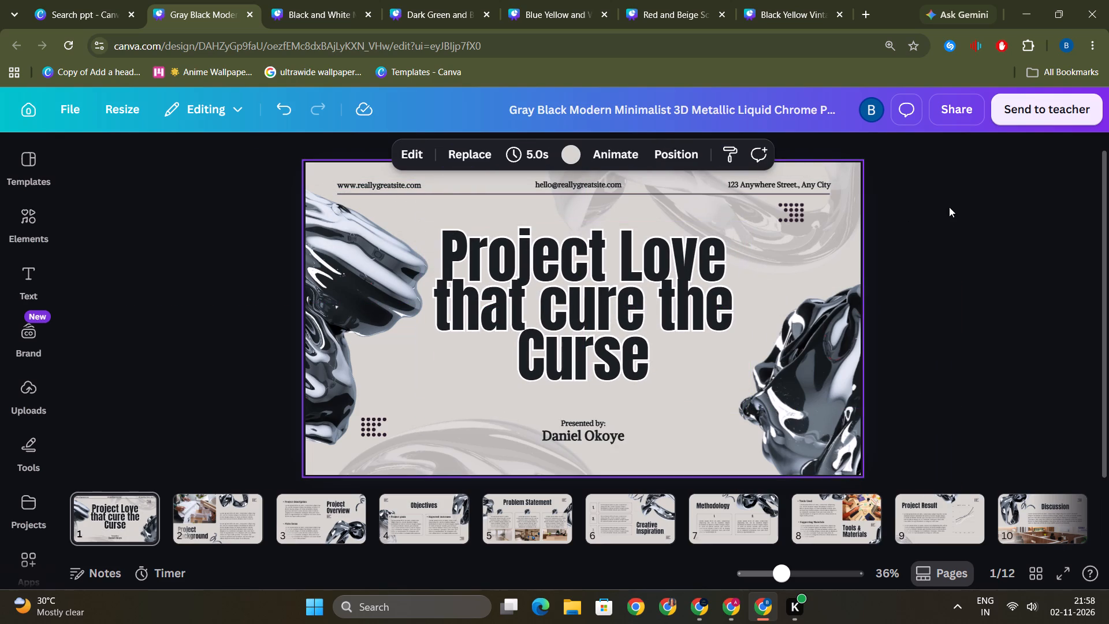
{"action": "left_click", "coordinate": [831, 190]}
{"action": "left_click", "coordinate": [1038, 229]}
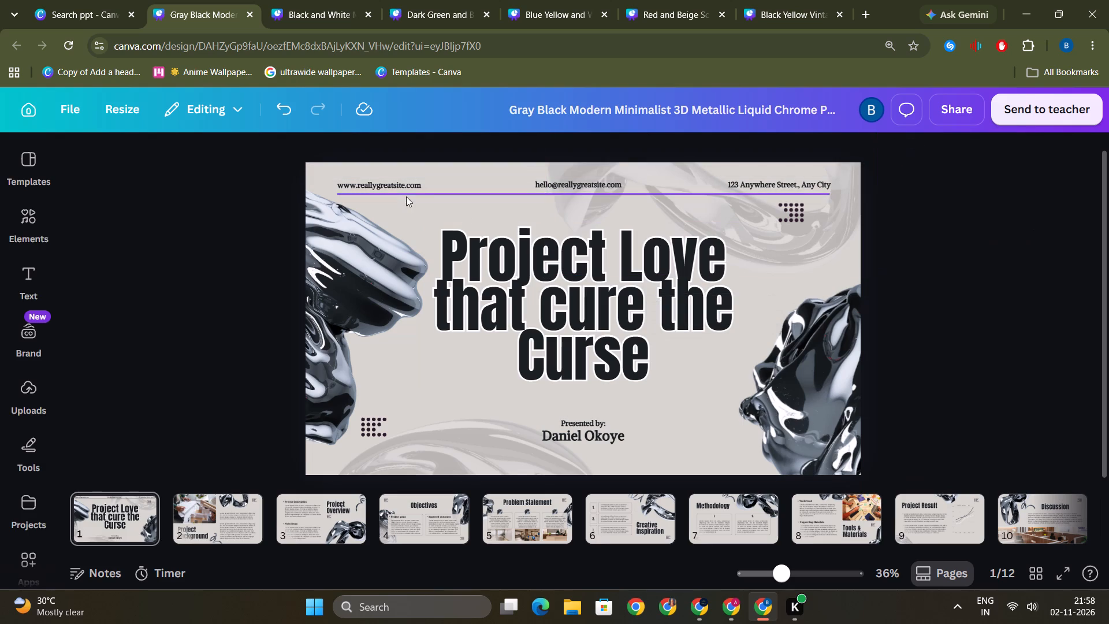
{"action": "left_click_drag", "start_coordinate": [329, 174], "coordinate": [750, 205]}
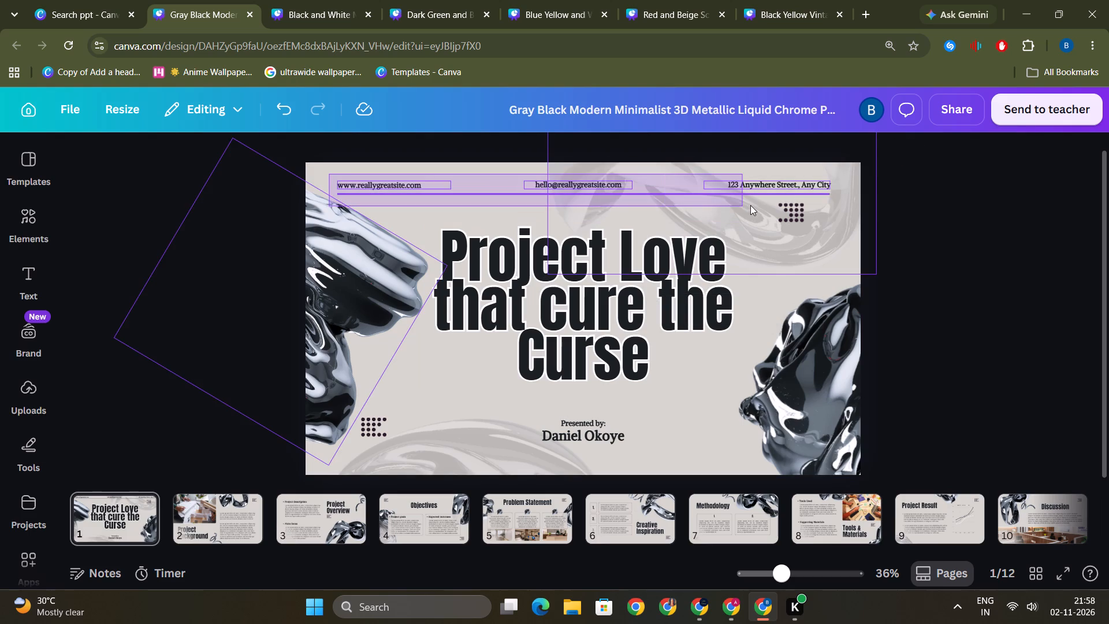
{"action": "left_click_drag", "start_coordinate": [750, 205], "coordinate": [451, 195]}
{"action": "key", "text": "Delete"}
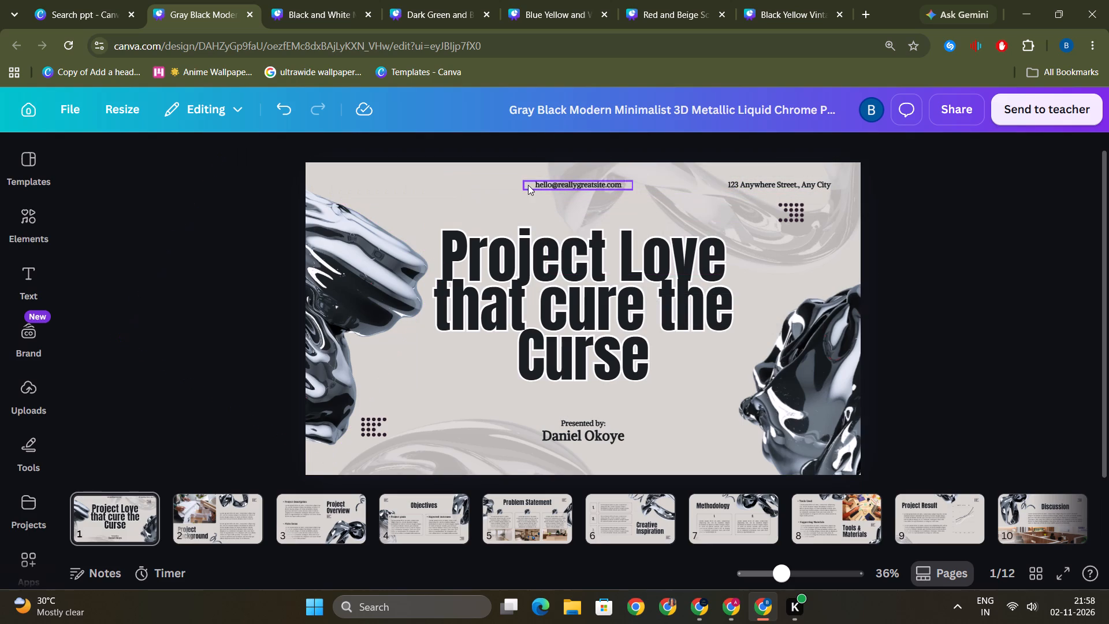
{"action": "left_click", "coordinate": [528, 185]}
{"action": "key", "text": "Delete"}
{"action": "left_click", "coordinate": [747, 188]}
{"action": "key", "text": "Delete"}
Move the upper dot pattern on the cover closer to the slide's upper-right corner.
{"action": "left_click_drag", "start_coordinate": [789, 209], "coordinate": [818, 187]}
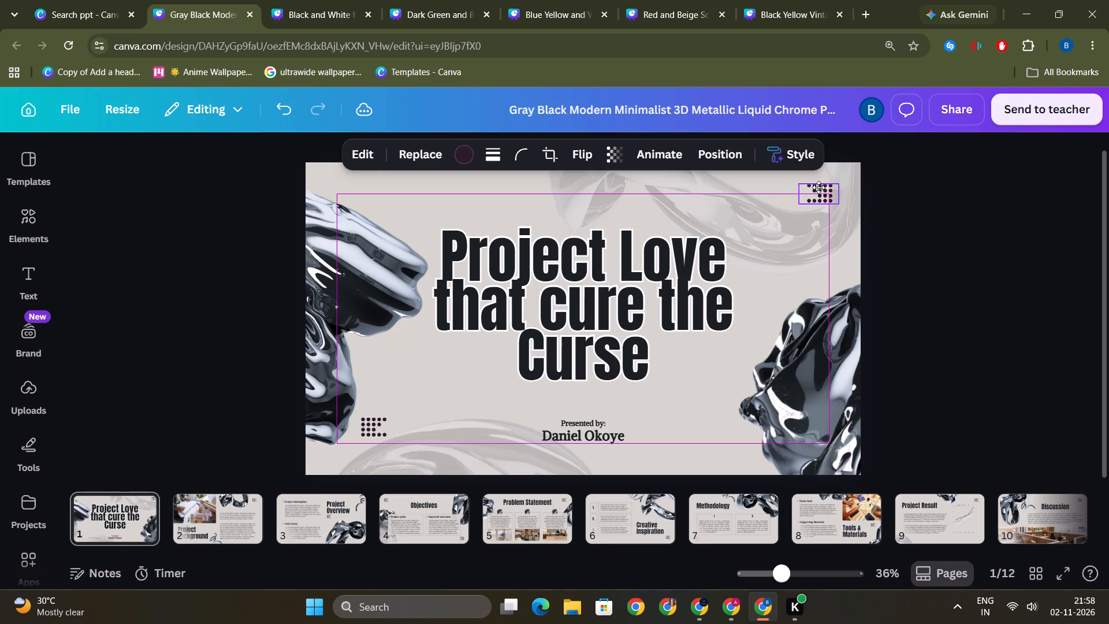
{"action": "left_click_drag", "start_coordinate": [818, 187], "coordinate": [816, 188]}
{"action": "left_click", "coordinate": [958, 224]}
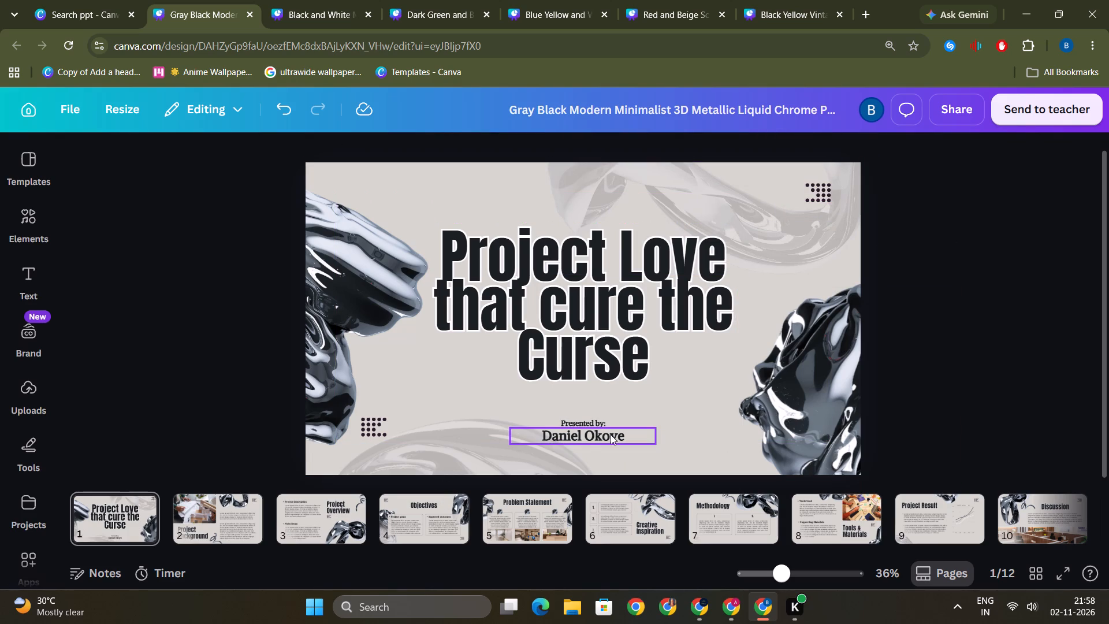
Move the "Presented by:" label and the presenter name to just below the left part of the cover title.
{"action": "left_click_drag", "start_coordinate": [601, 425], "coordinate": [583, 425]}
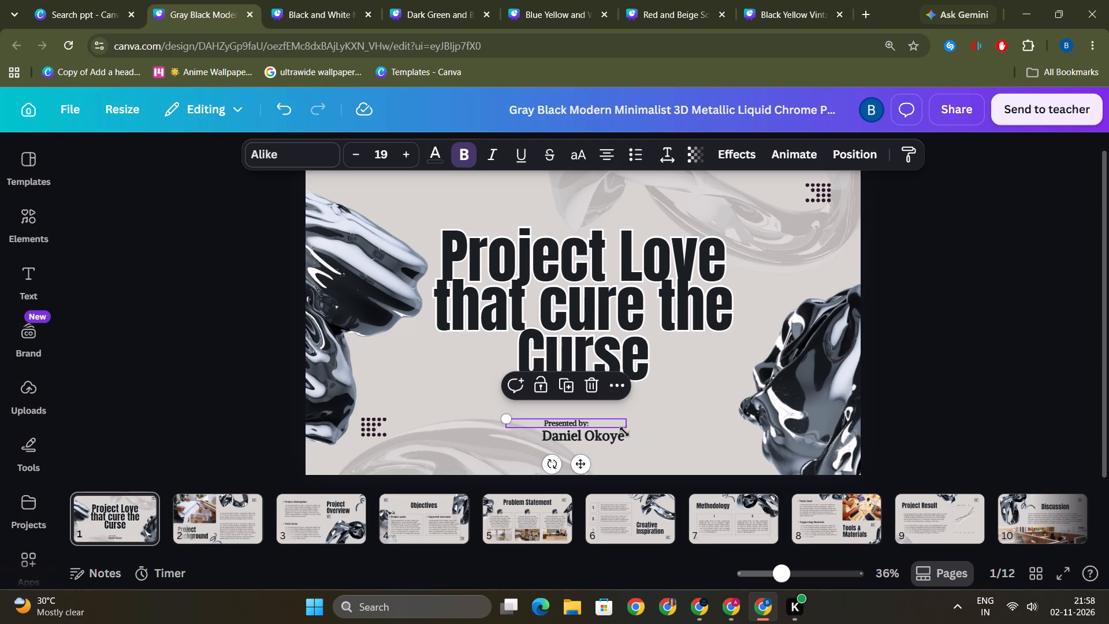
{"action": "left_click_drag", "start_coordinate": [634, 451], "coordinate": [575, 419]}
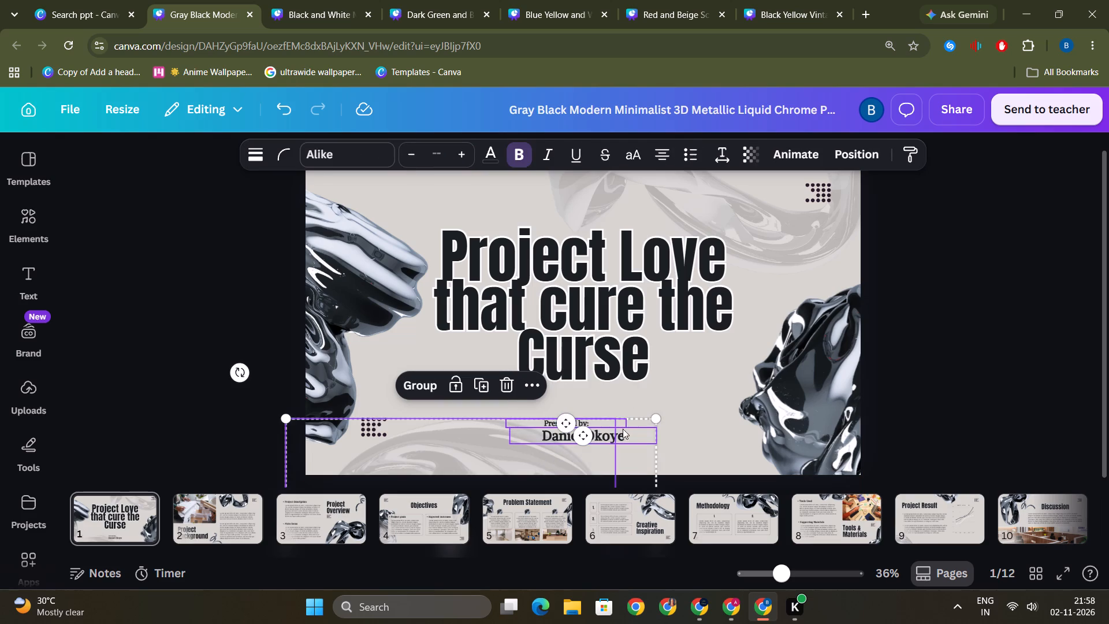
{"action": "left_click", "coordinate": [1087, 358]}
{"action": "left_click_drag", "start_coordinate": [642, 434], "coordinate": [559, 396]}
{"action": "left_click_drag", "start_coordinate": [586, 424], "coordinate": [457, 391]}
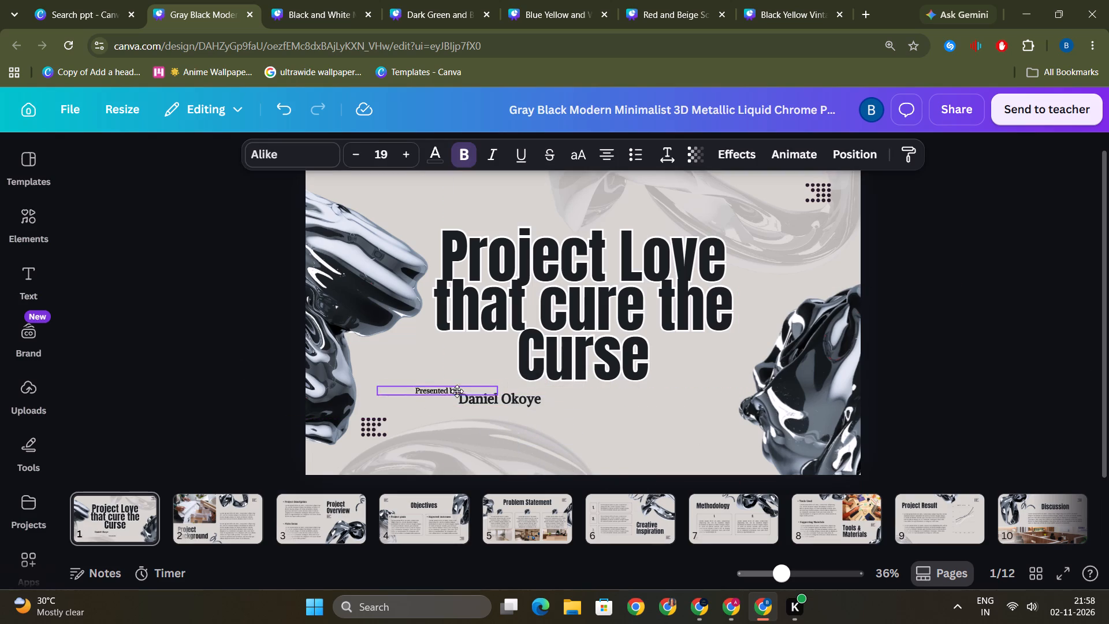
{"action": "left_click_drag", "start_coordinate": [457, 391], "coordinate": [453, 392]}
{"action": "left_click_drag", "start_coordinate": [510, 404], "coordinate": [486, 403]}
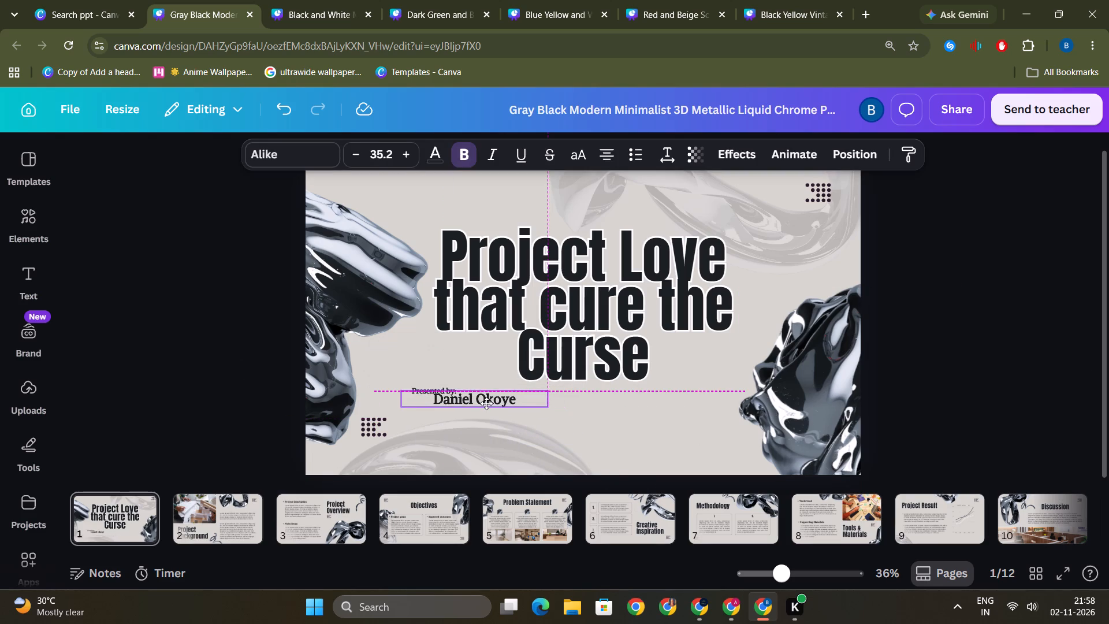
{"action": "left_click_drag", "start_coordinate": [486, 403], "coordinate": [492, 408]}
Replace the presenter name on the cover slide with "Asta".
{"action": "double_click", "coordinate": [492, 408]}
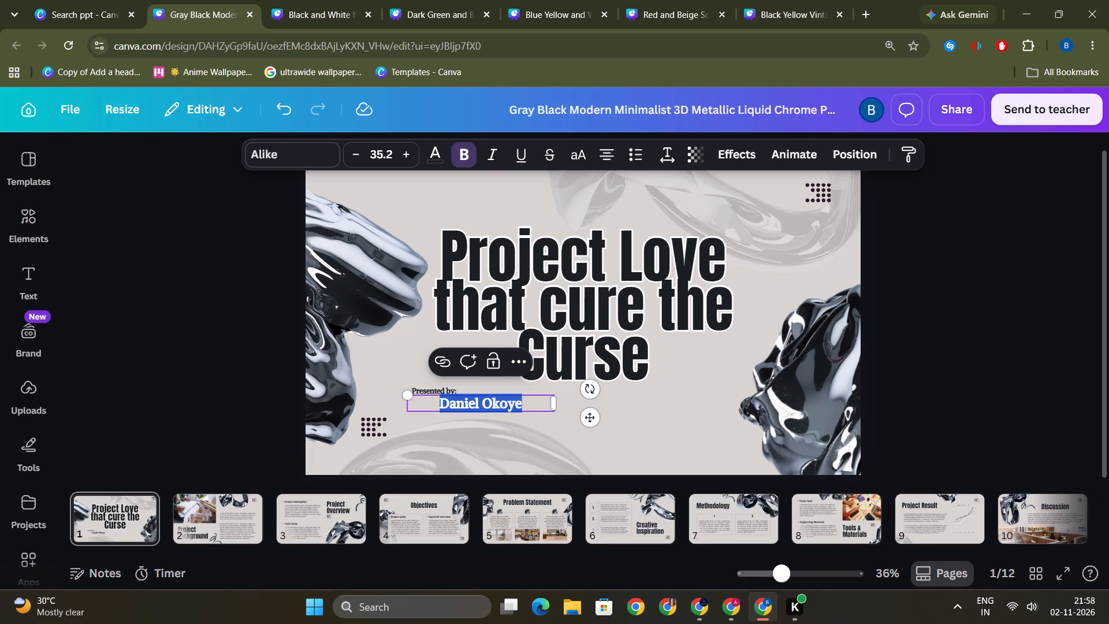
{"action": "key", "text": "s"}
{"action": "type", "text": "ta"}
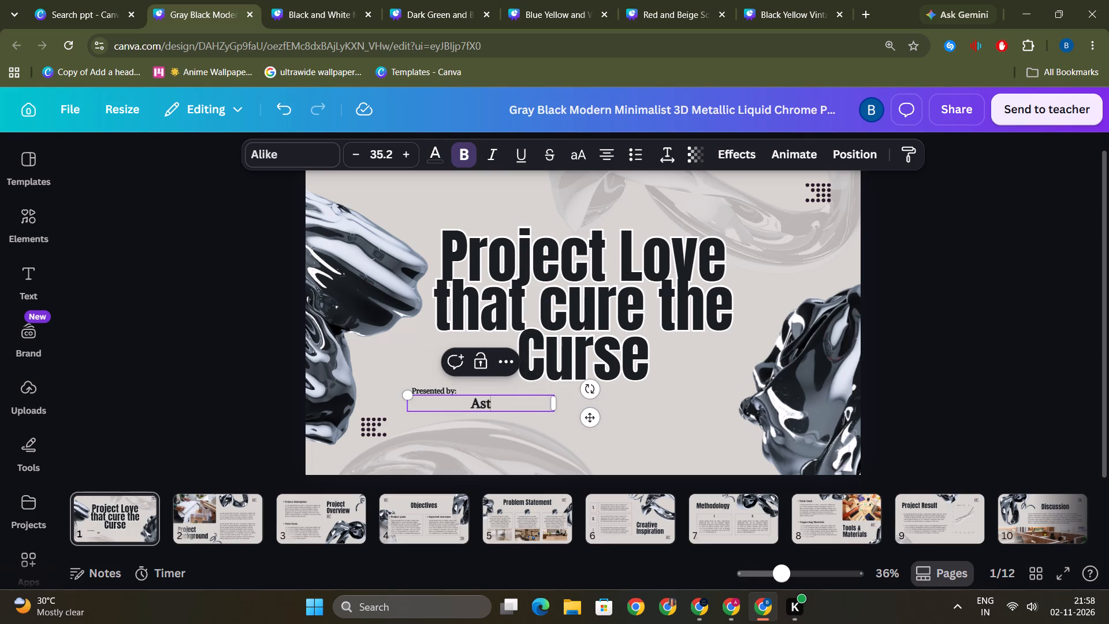
{"action": "key", "text": "space"}
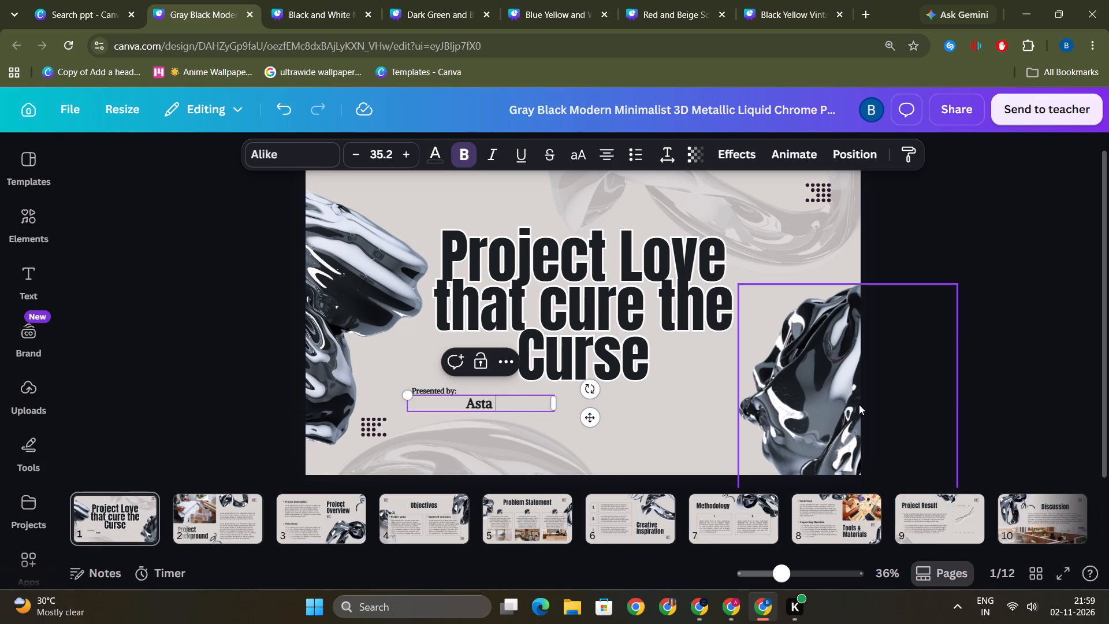
{"action": "left_click", "coordinate": [972, 317]}
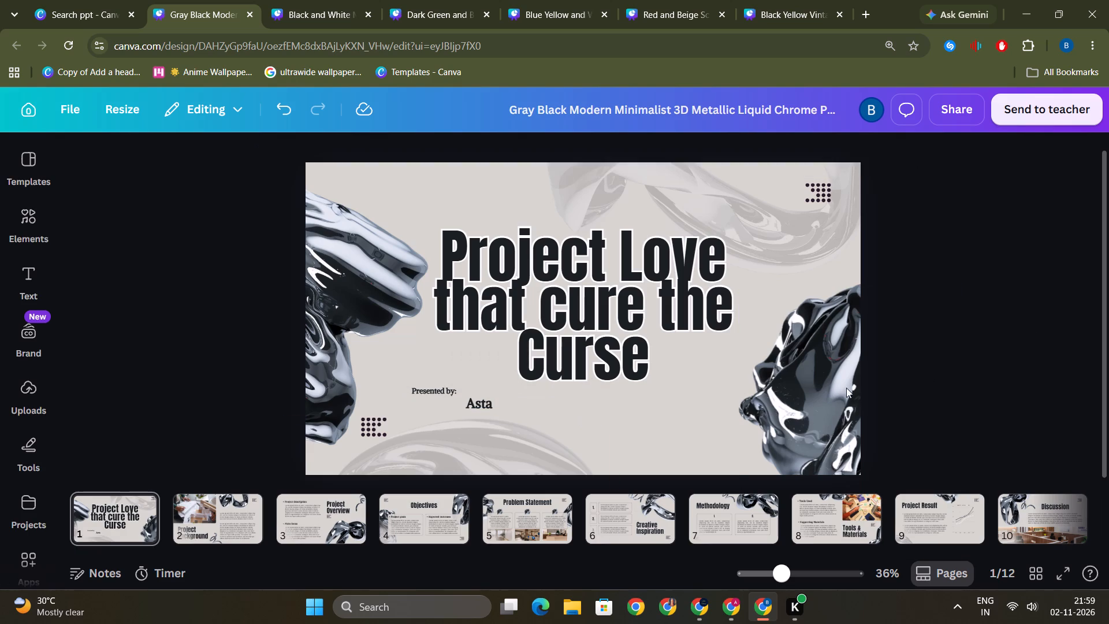
Shift the name "Asta" slightly up and left so it sits just beside the "Presented by:" label.
{"action": "left_click_drag", "start_coordinate": [477, 401], "coordinate": [468, 399]}
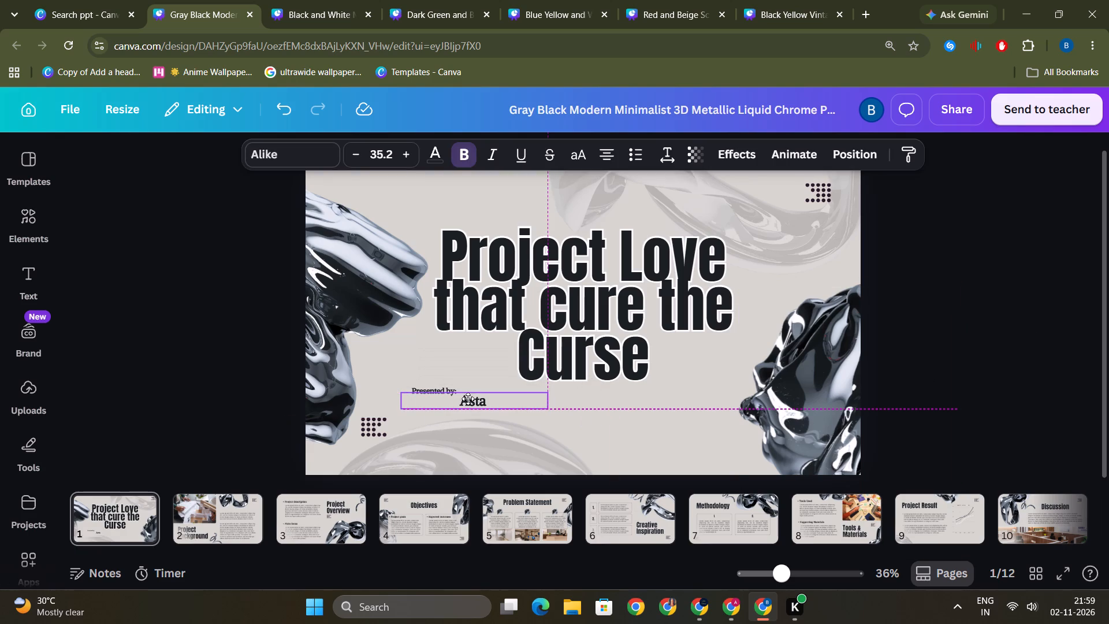
{"action": "left_click_drag", "start_coordinate": [468, 399], "coordinate": [466, 397]}
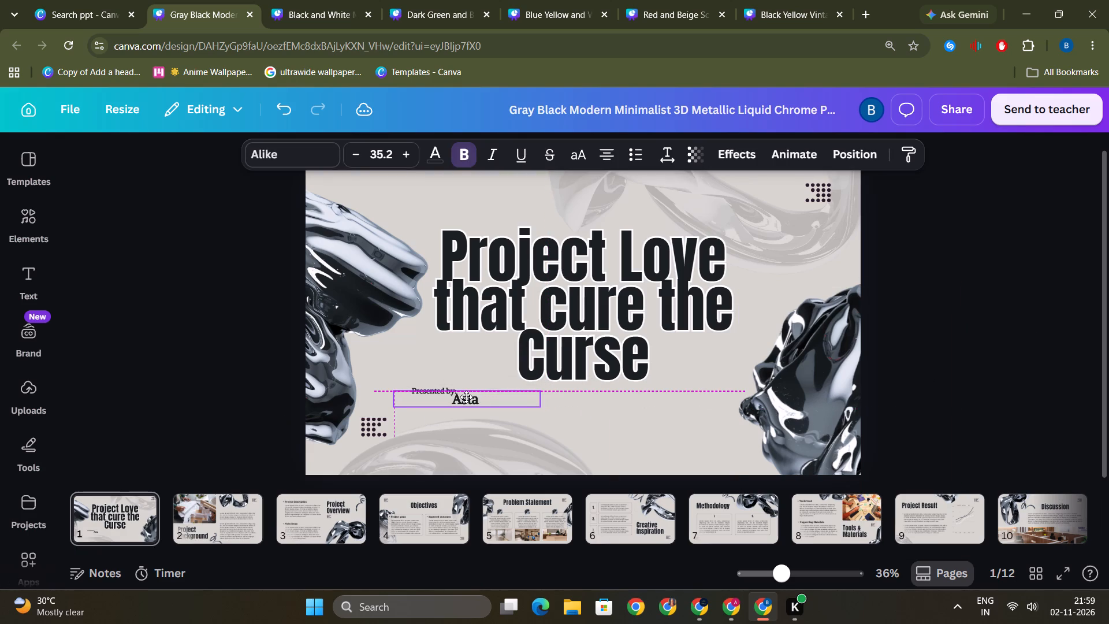
{"action": "left_click_drag", "start_coordinate": [466, 397], "coordinate": [467, 397]}
{"action": "left_click", "coordinate": [995, 302]}
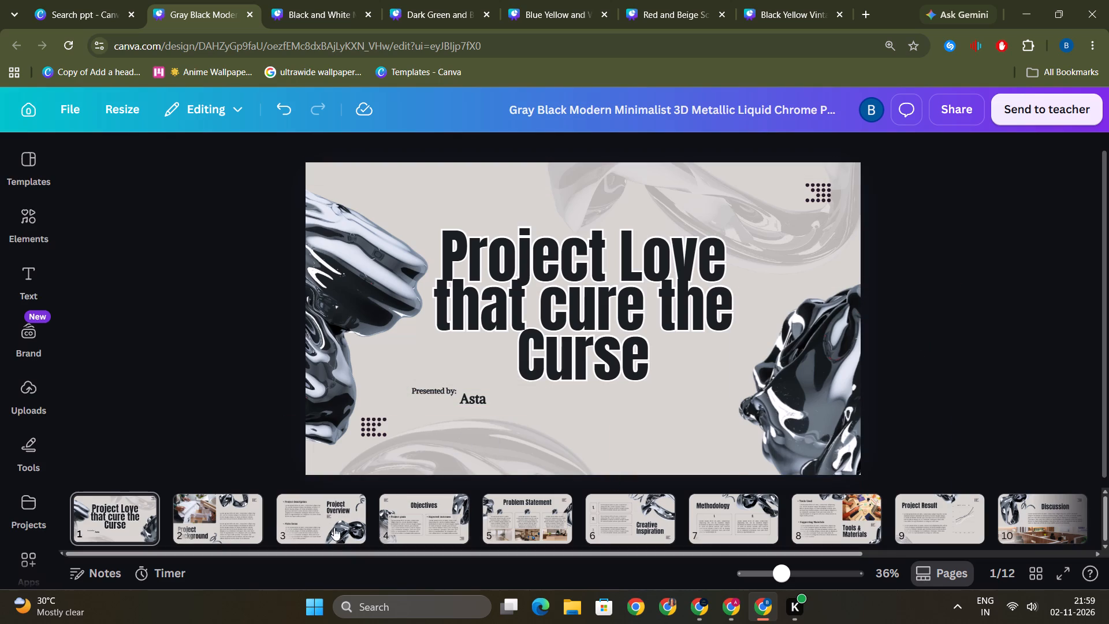
Go to the Project Background slide and browse the full set of recommended elements for suitable graphics.
{"action": "left_click", "coordinate": [228, 517]}
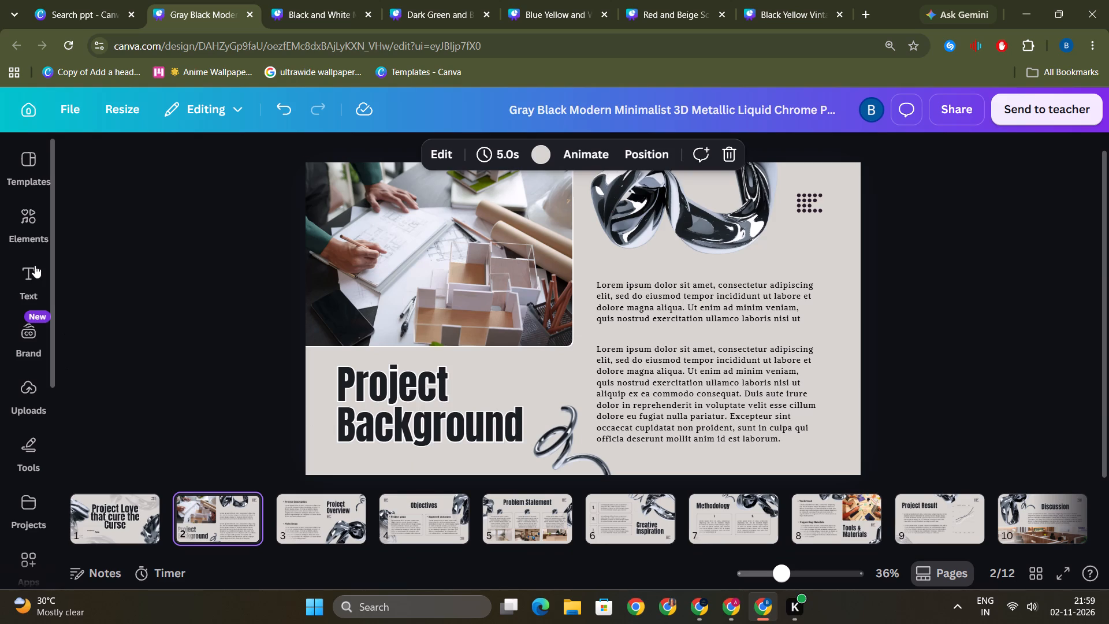
{"action": "left_click", "coordinate": [34, 242]}
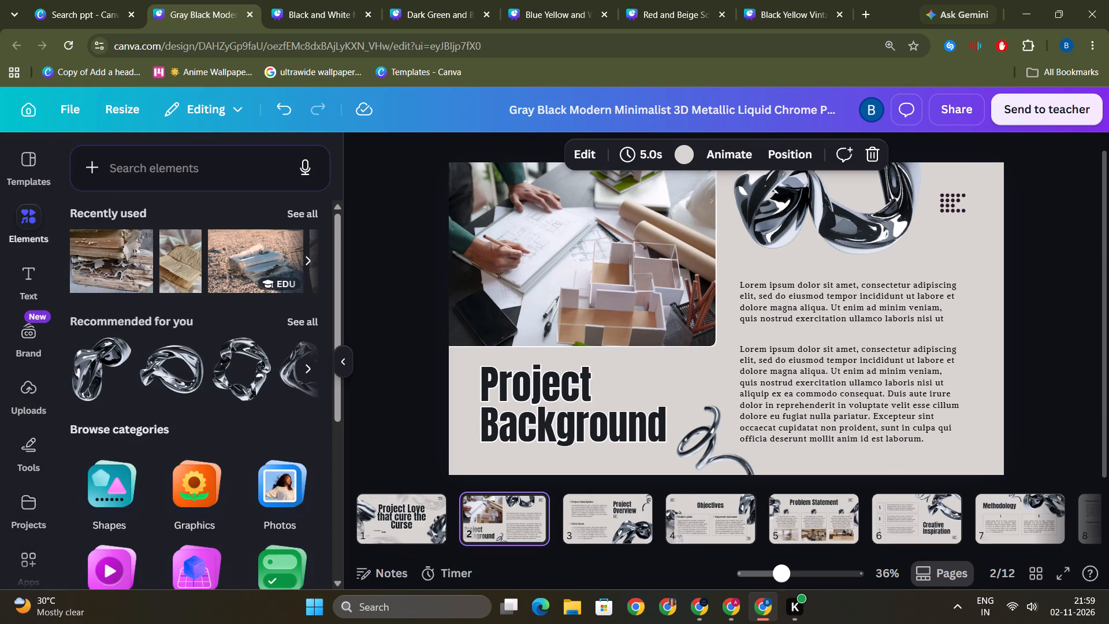
{"action": "left_click", "coordinate": [298, 321]}
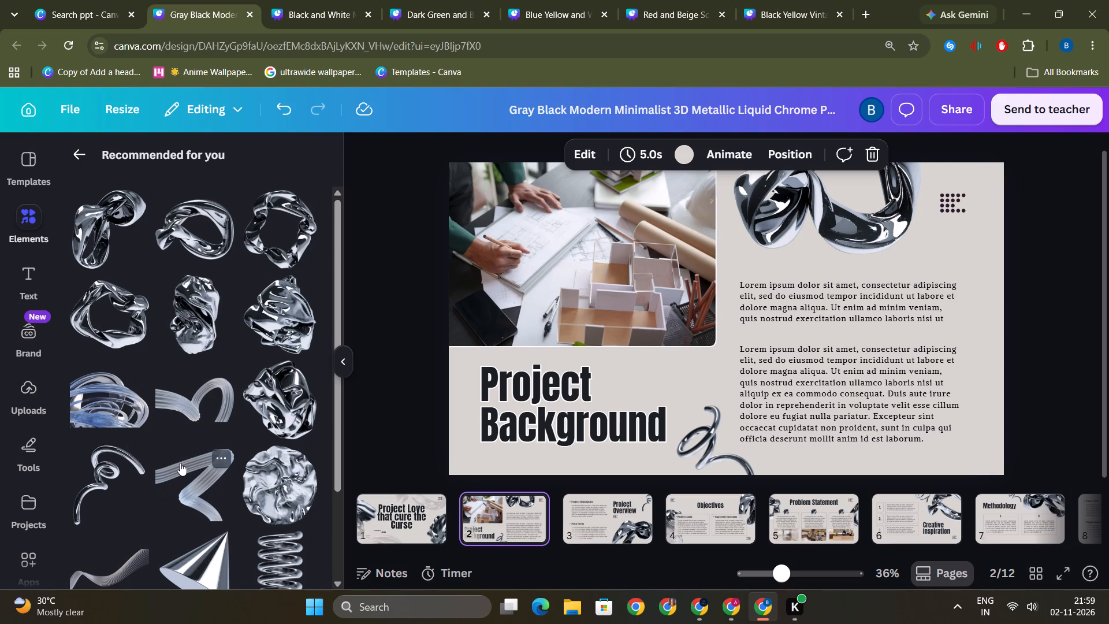
{"action": "scroll", "coordinate": [186, 463], "scroll_direction": "down", "scroll_amount": 2}
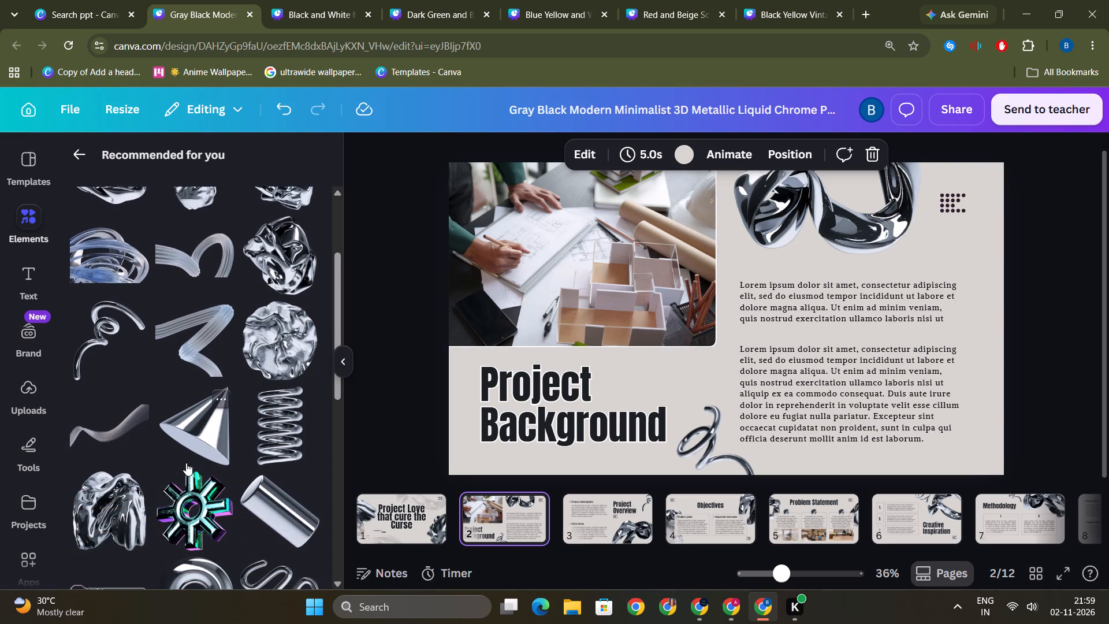
{"action": "scroll", "coordinate": [186, 463], "scroll_direction": "down", "scroll_amount": 5}
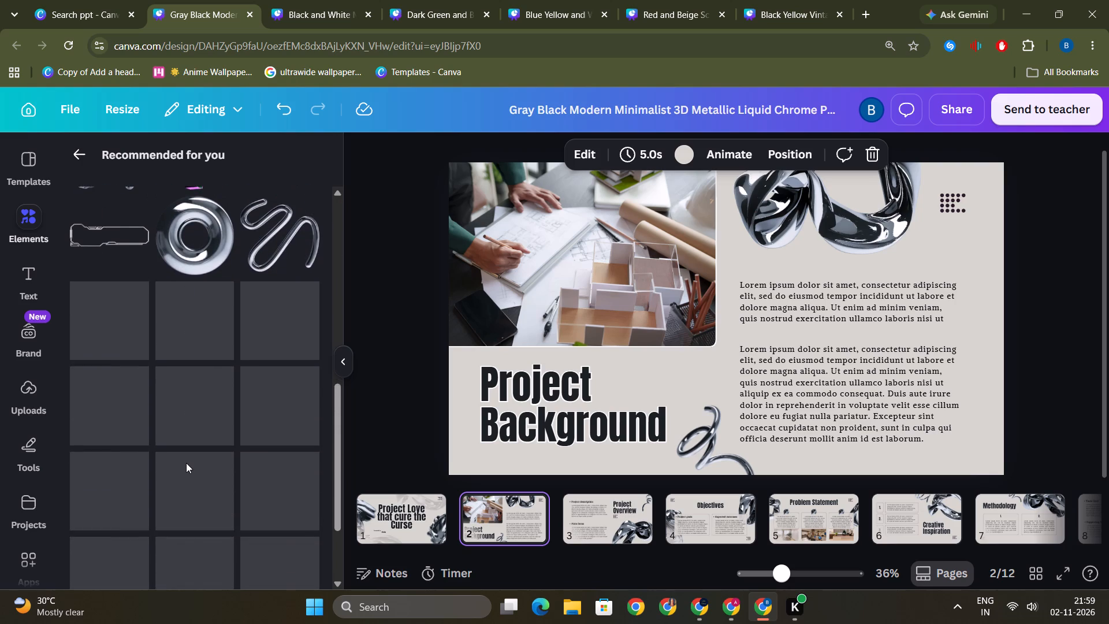
{"action": "scroll", "coordinate": [186, 463], "scroll_direction": "down", "scroll_amount": 4}
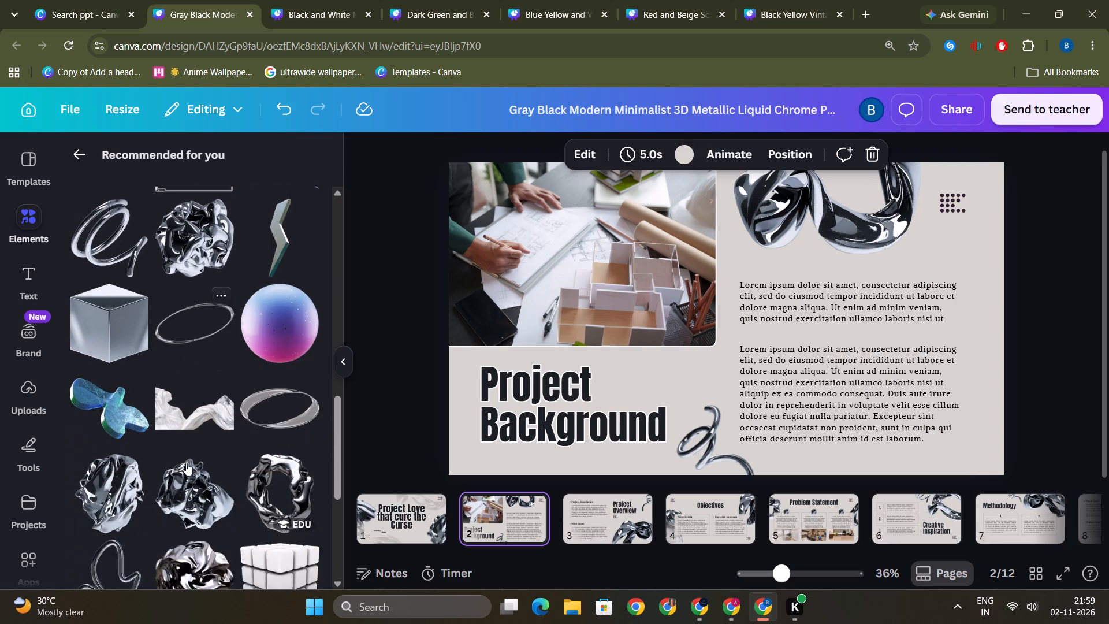
{"action": "scroll", "coordinate": [214, 489], "scroll_direction": "down", "scroll_amount": 1}
{"action": "scroll", "coordinate": [161, 363], "scroll_direction": "up", "scroll_amount": 10}
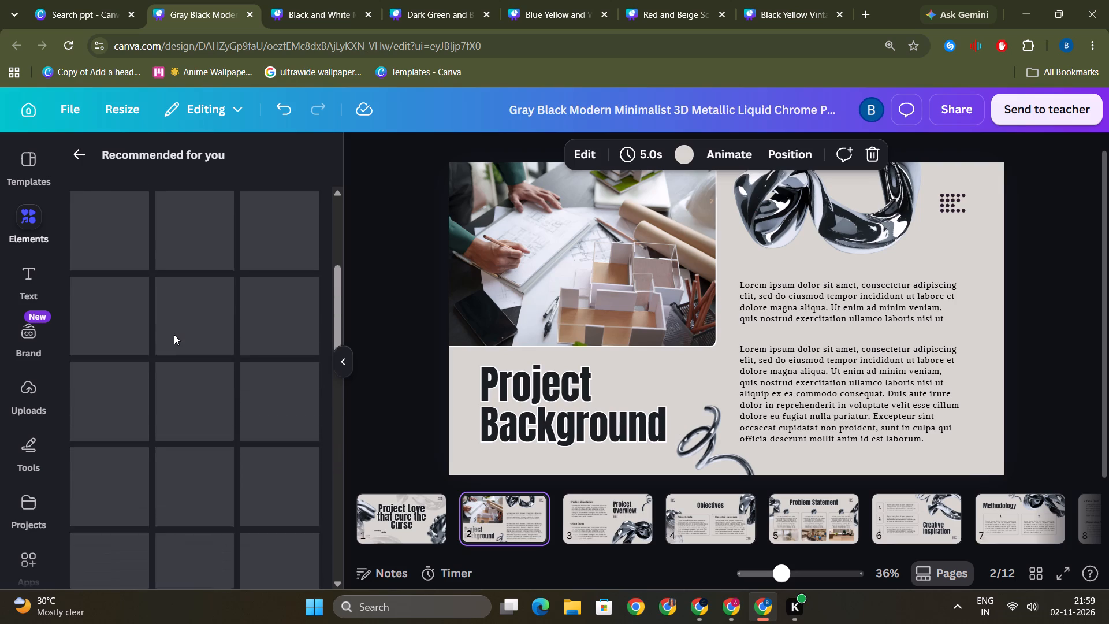
{"action": "scroll", "coordinate": [174, 335], "scroll_direction": "up", "scroll_amount": 11}
{"action": "left_click", "coordinate": [75, 149]}
Search the elements for "curse" and replace the Project Background slide's photo with the red-cloaked figure picture.
{"action": "scroll", "coordinate": [138, 232], "scroll_direction": "up", "scroll_amount": 2}
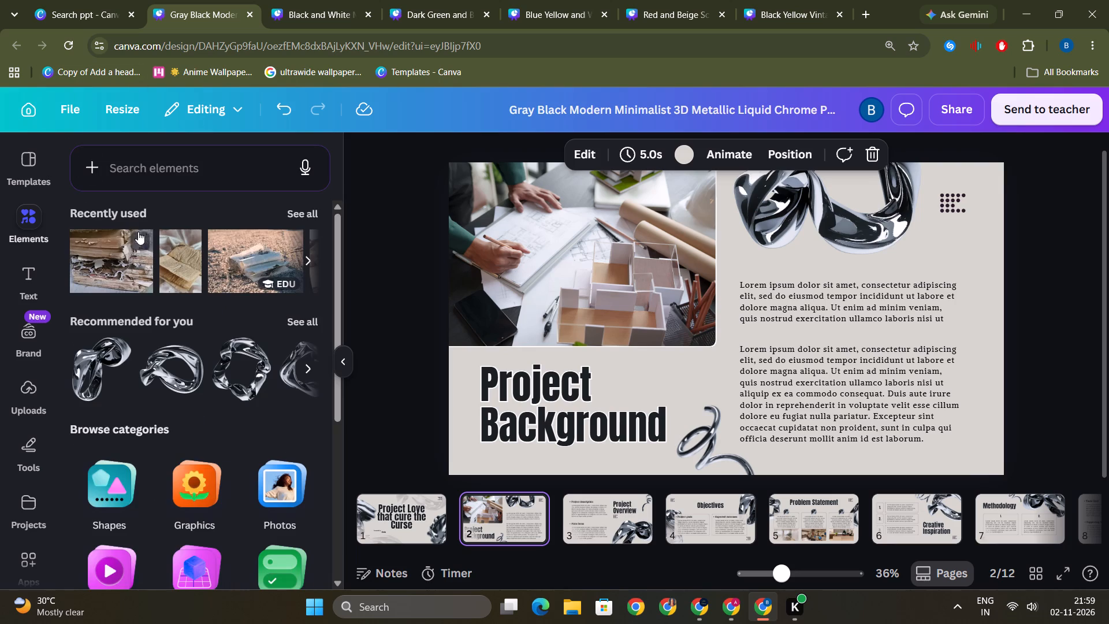
{"action": "scroll", "coordinate": [138, 232], "scroll_direction": "up", "scroll_amount": 1}
{"action": "left_click", "coordinate": [168, 170]}
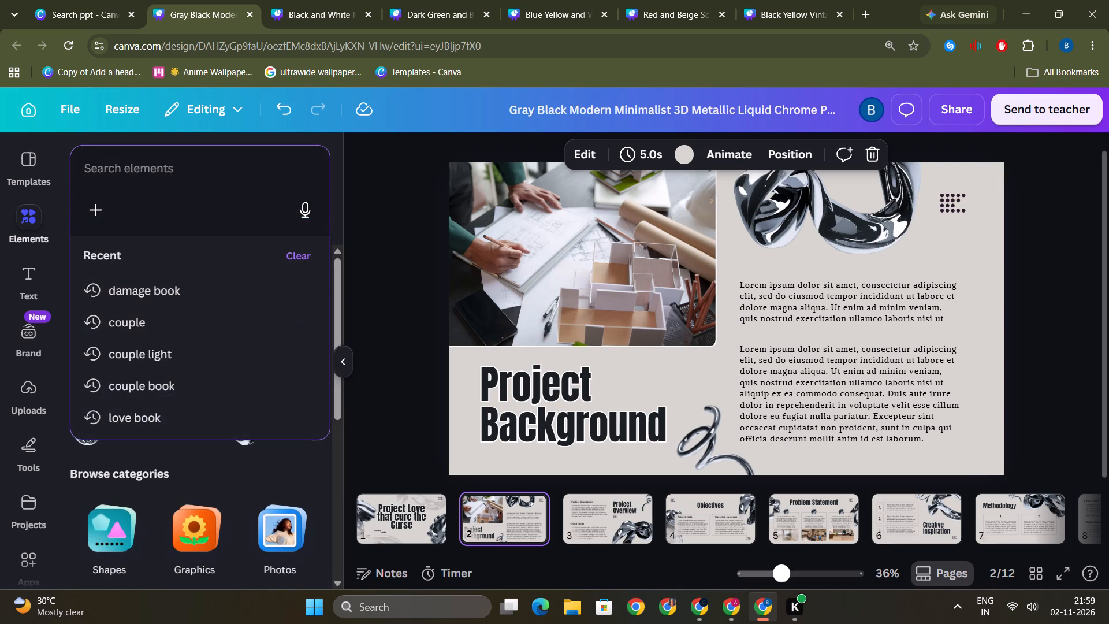
{"action": "type", "text": "curse"}
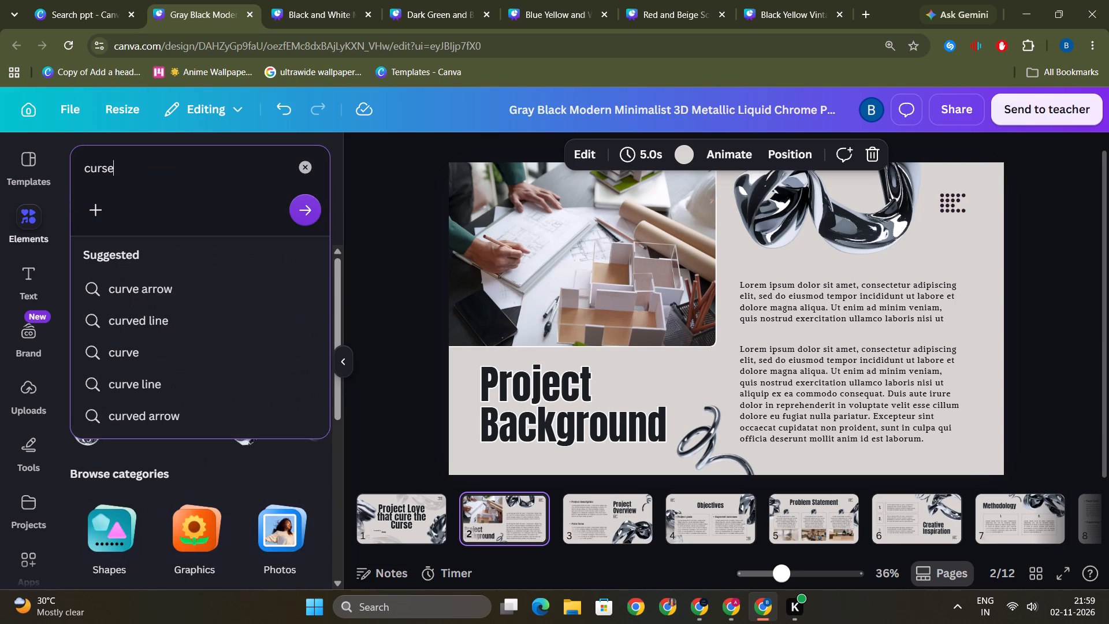
{"action": "key", "text": "Return"}
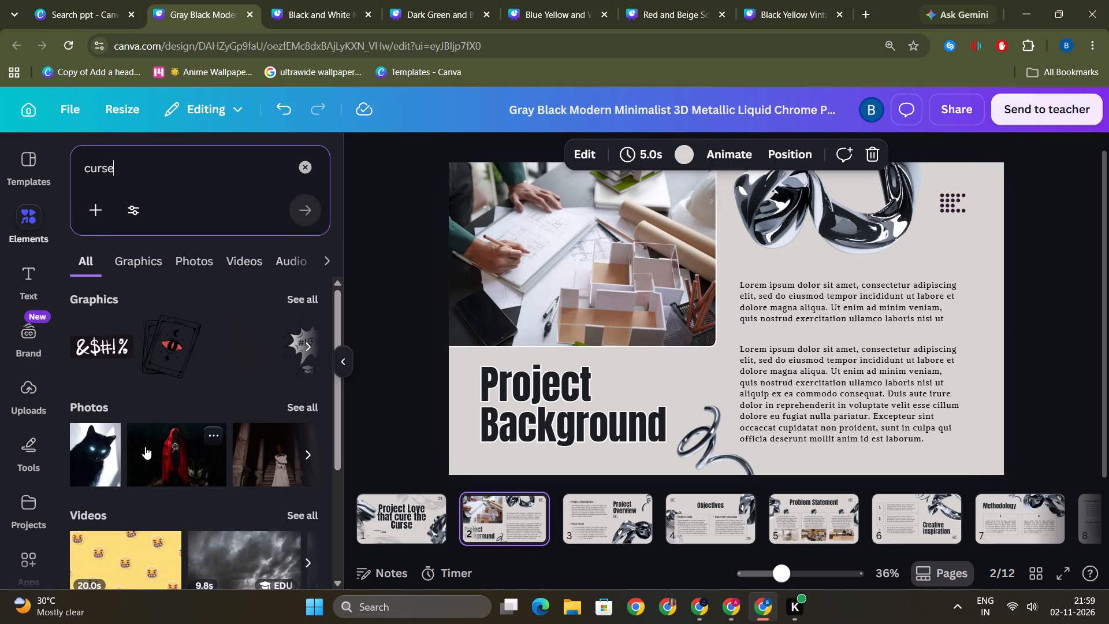
{"action": "left_click_drag", "start_coordinate": [153, 452], "coordinate": [527, 272]}
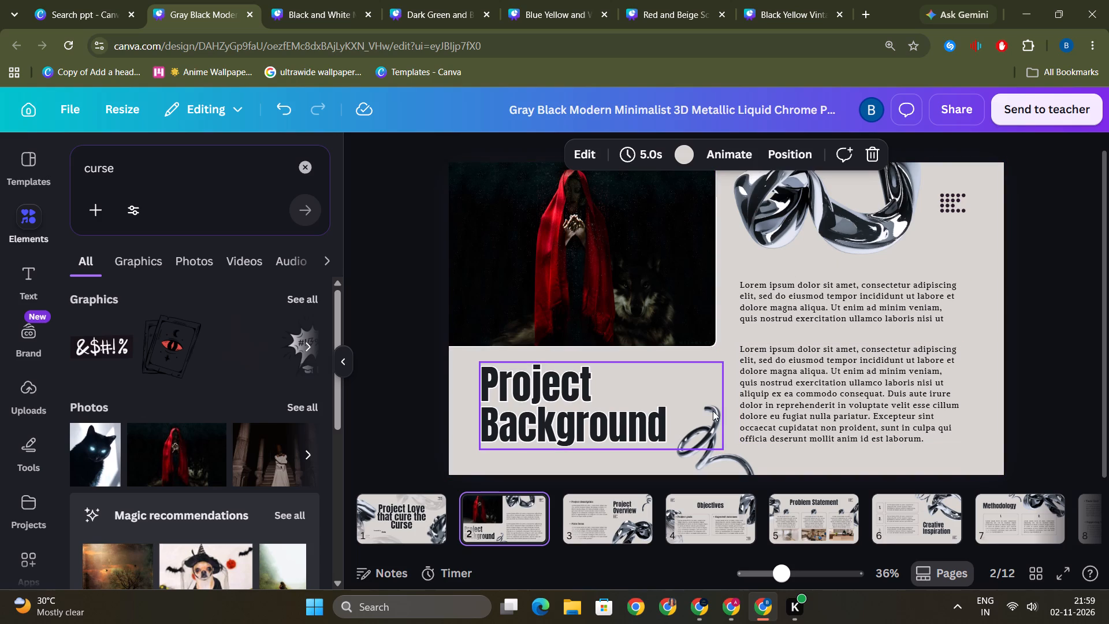
Replace the "Project Background" title with "The Curse of Love".
{"action": "double_click", "coordinate": [642, 415]}
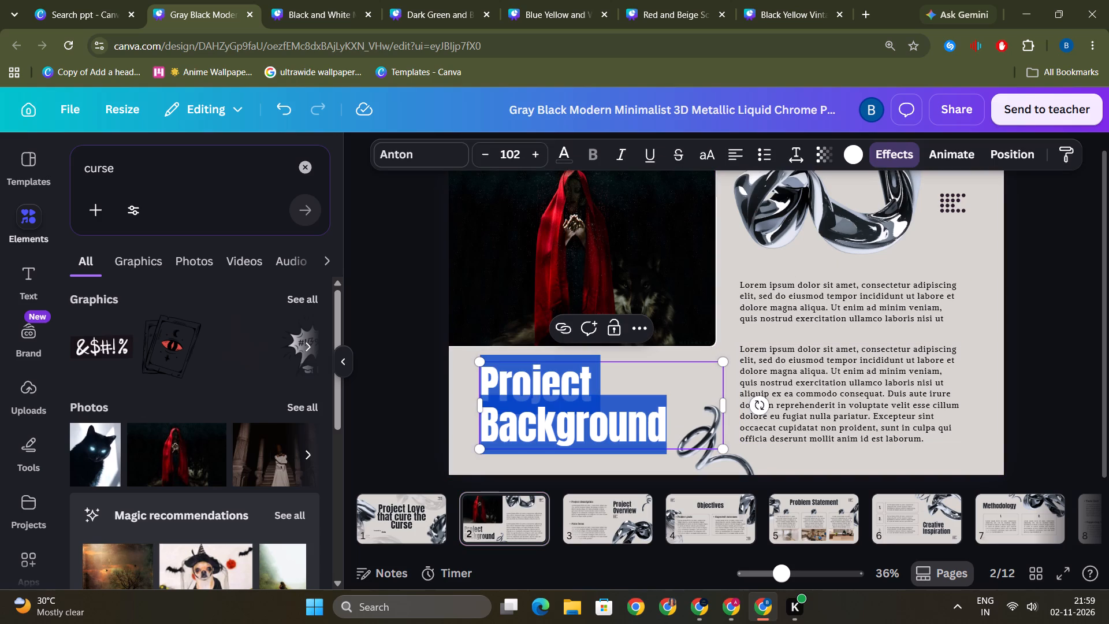
{"action": "key", "text": "BackSpace"}
{"action": "key", "text": "t"}
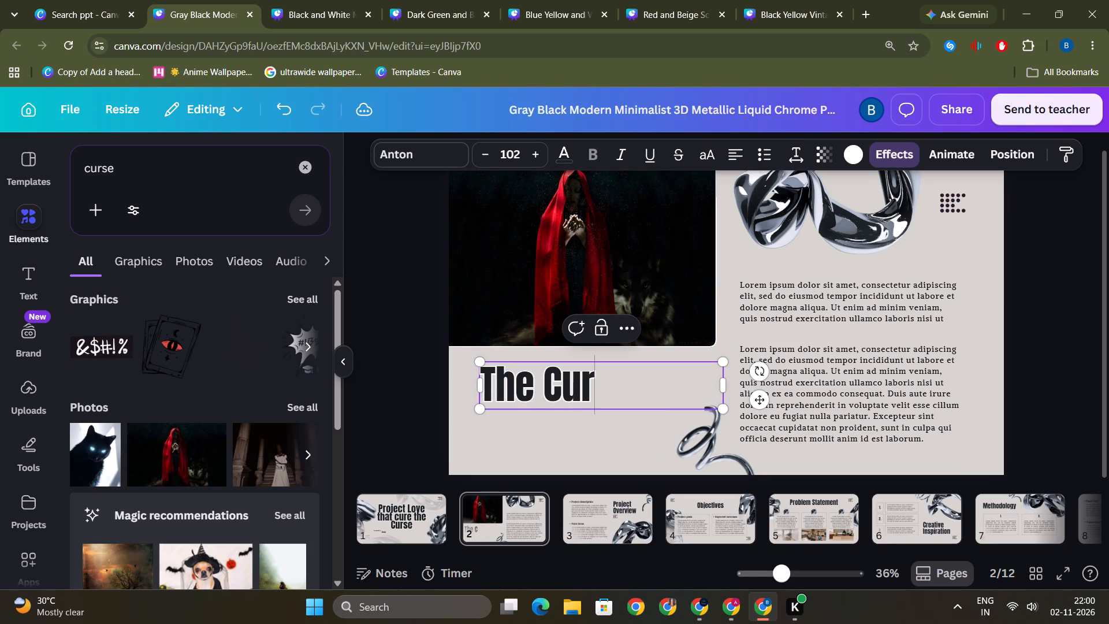
{"action": "key", "text": "BackSpace"}
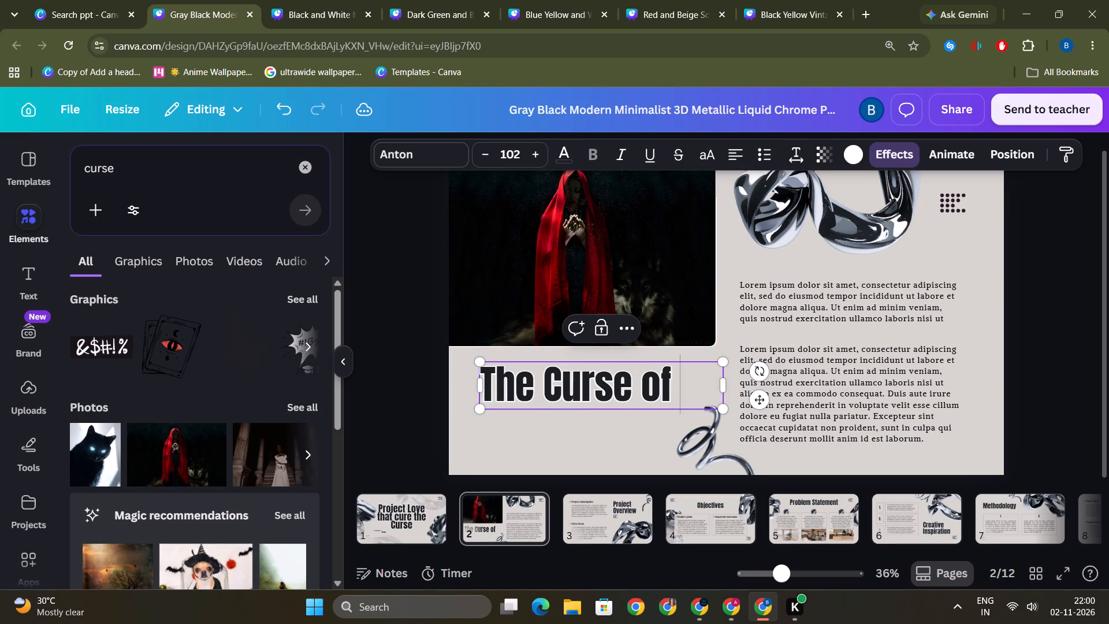
{"action": "key", "text": "BackSpace"}
{"action": "key", "text": "l"}
{"action": "key", "text": "BackSpace"}
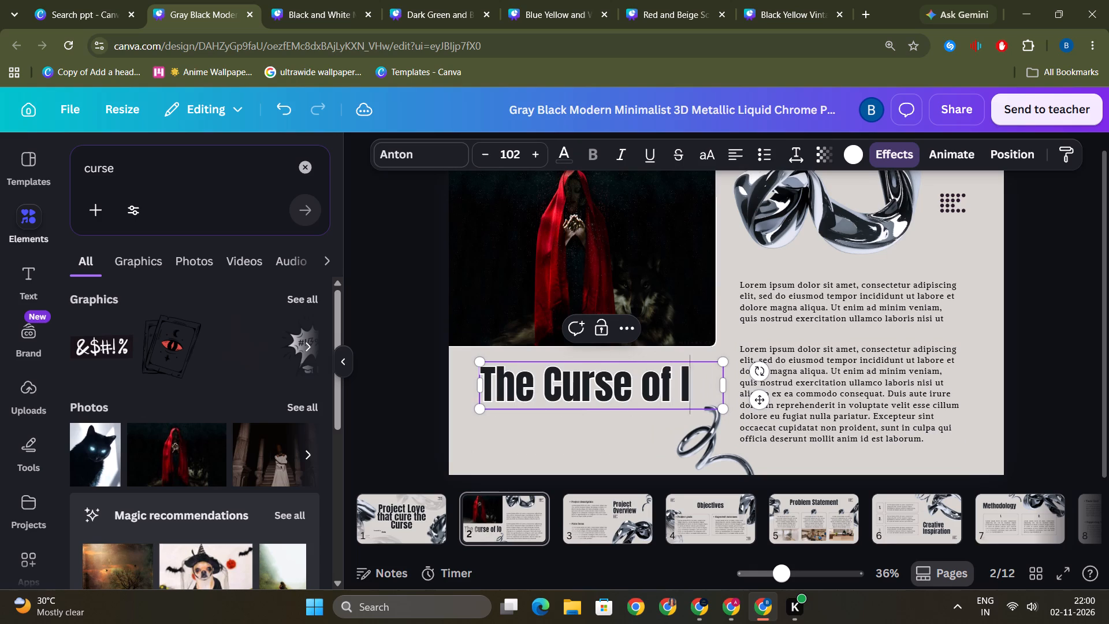
{"action": "key", "text": "BackSpace"}
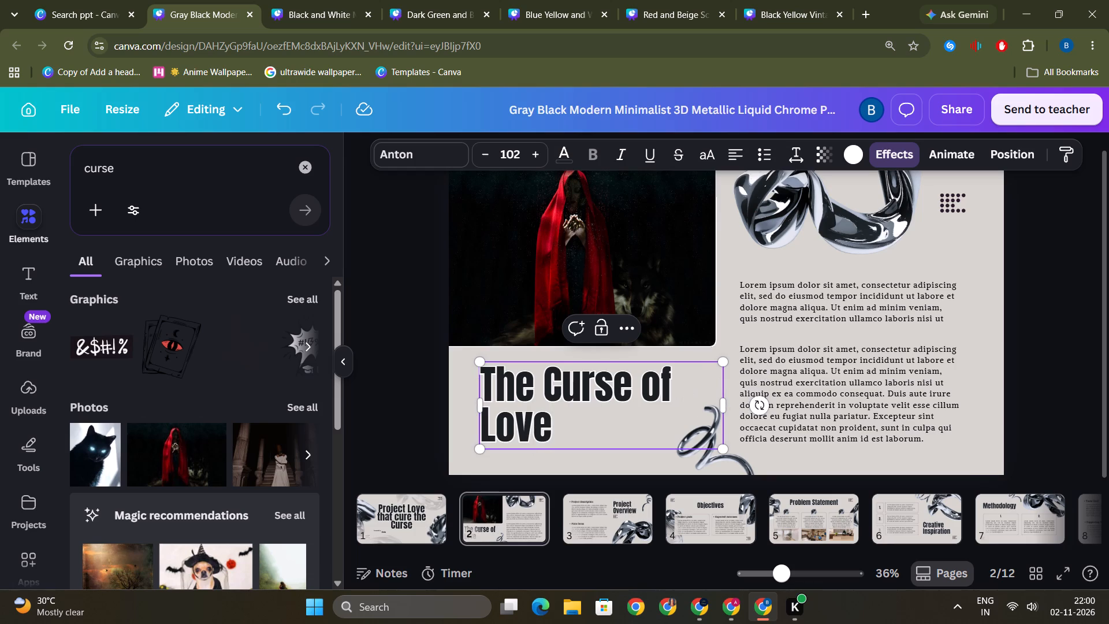
{"action": "left_click", "coordinate": [1064, 365]}
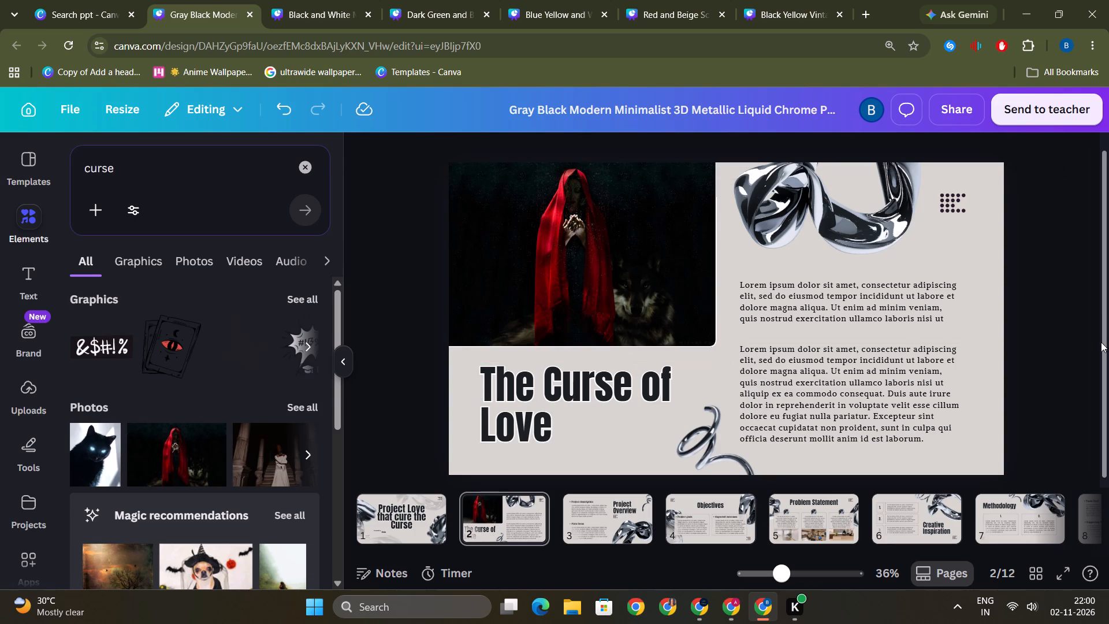
Widen both placeholder paragraph boxes on this slide slightly toward the slide's right edge.
{"action": "left_click", "coordinate": [879, 290]}
{"action": "left_click", "coordinate": [879, 300]}
{"action": "left_click", "coordinate": [1032, 273]}
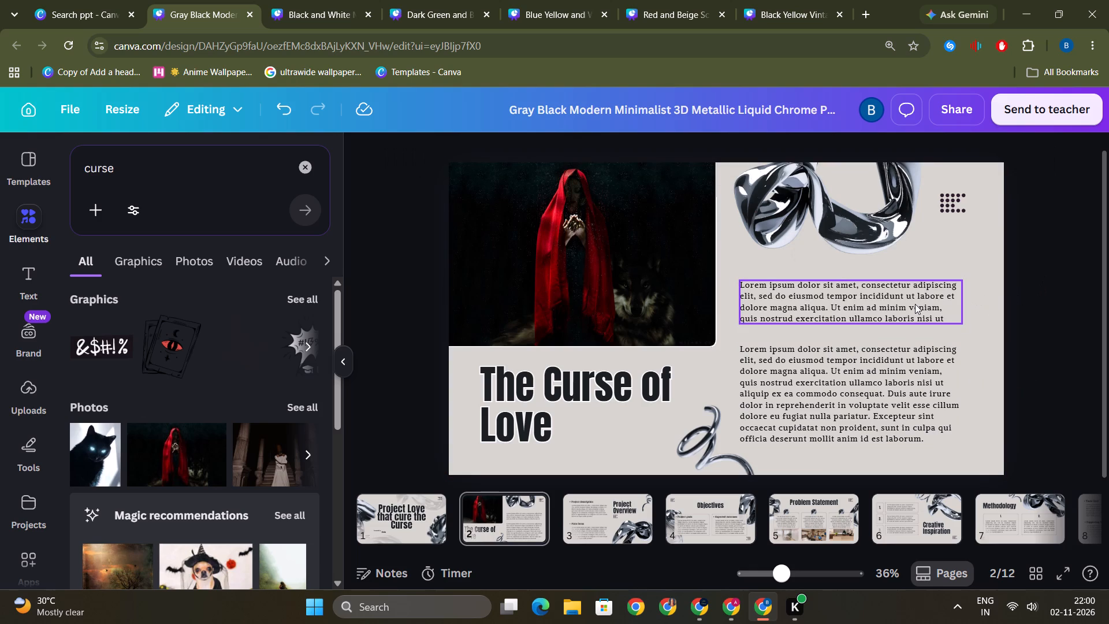
{"action": "left_click", "coordinate": [915, 304]}
{"action": "left_click_drag", "start_coordinate": [965, 306], "coordinate": [971, 306]}
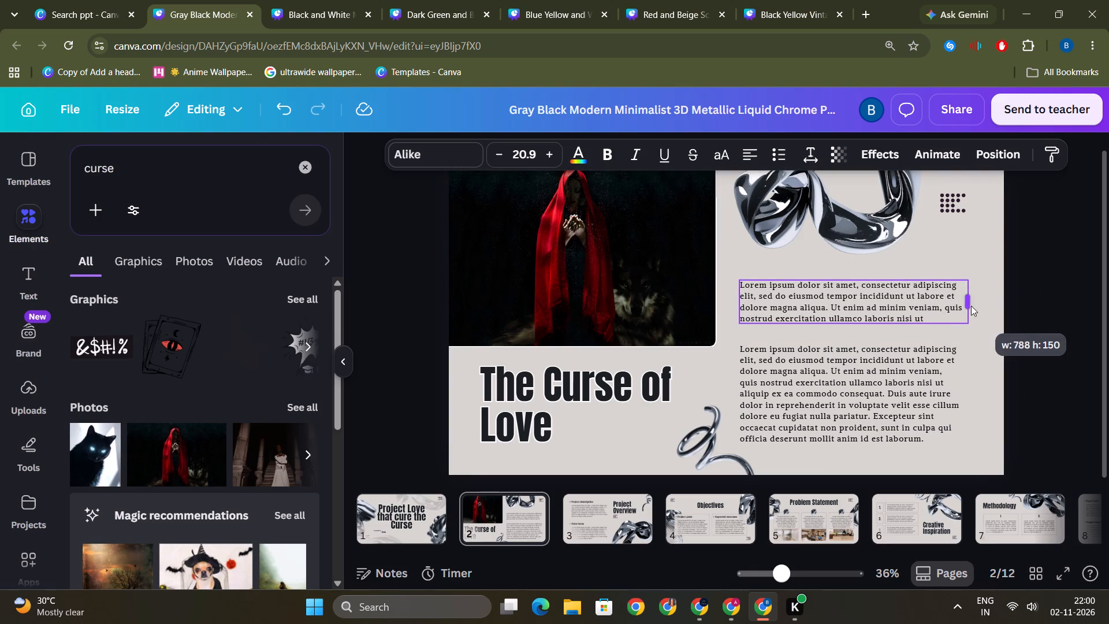
{"action": "left_click_drag", "start_coordinate": [971, 306], "coordinate": [984, 306]}
{"action": "left_click", "coordinate": [912, 392]}
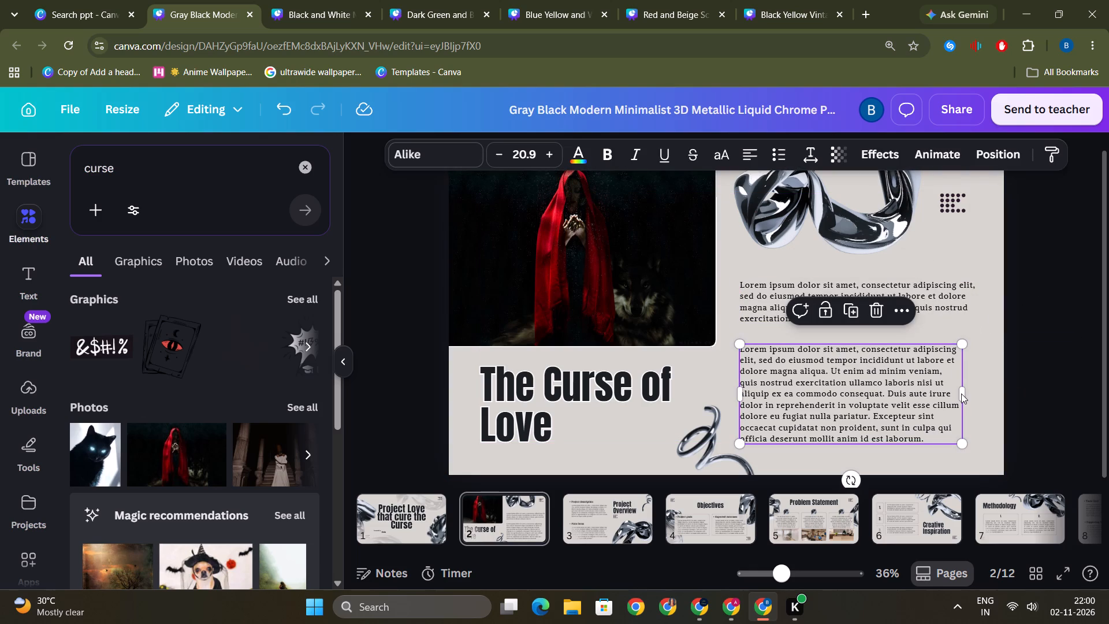
{"action": "left_click_drag", "start_coordinate": [966, 393], "coordinate": [973, 391]}
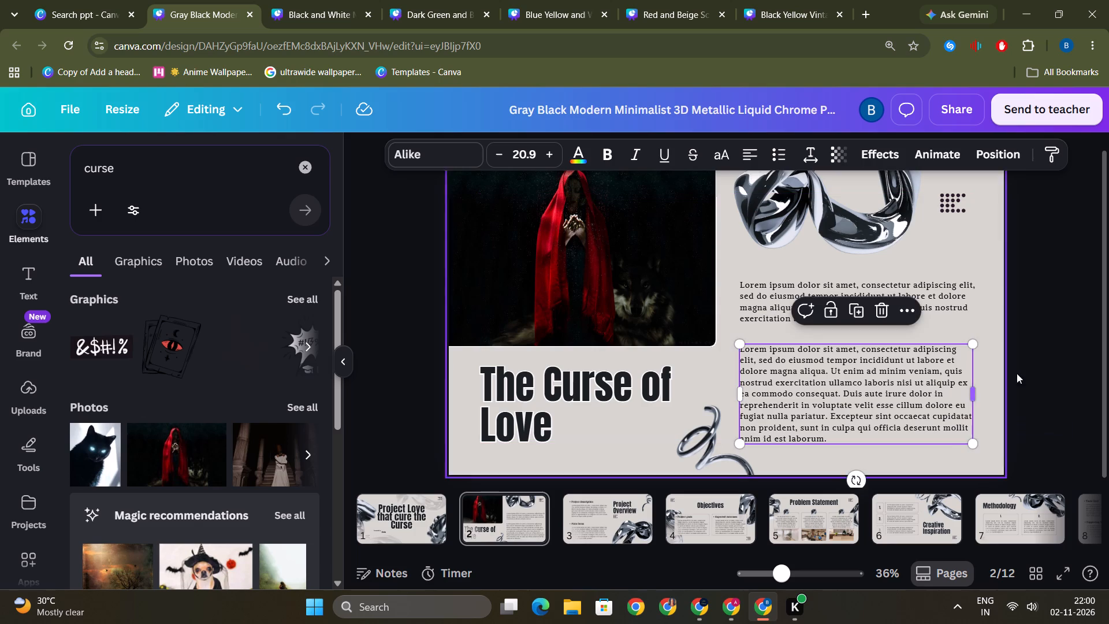
{"action": "left_click", "coordinate": [1038, 340]}
Replace the upper paragraph's placeholder text with the opening words "There was".
{"action": "left_click", "coordinate": [819, 311]}
{"action": "left_click", "coordinate": [828, 306]}
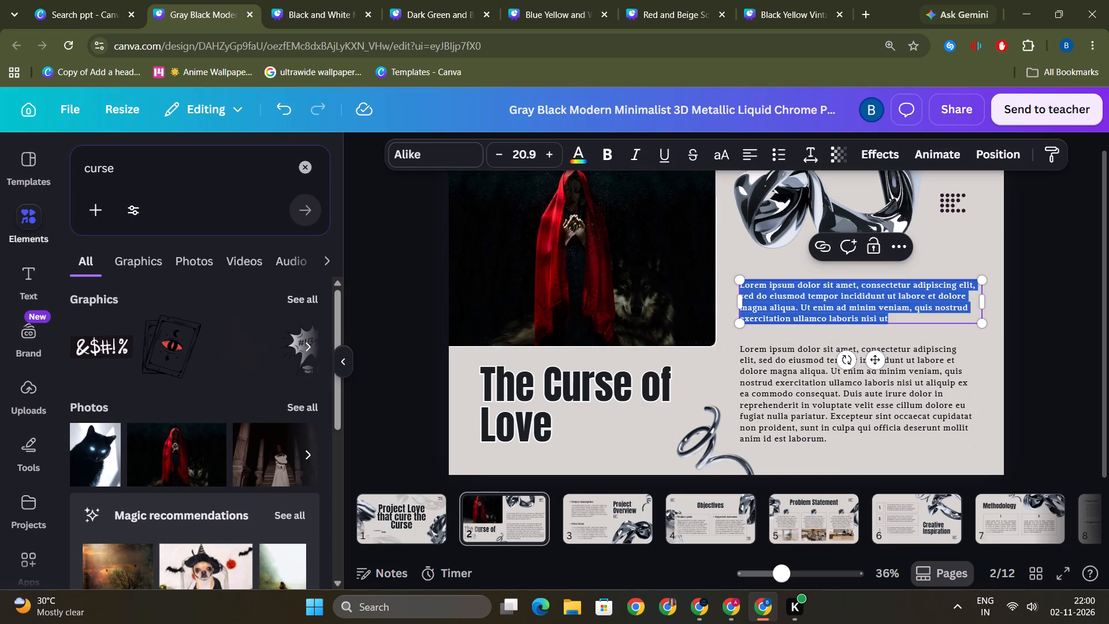
{"action": "key", "text": "BackSpace"}
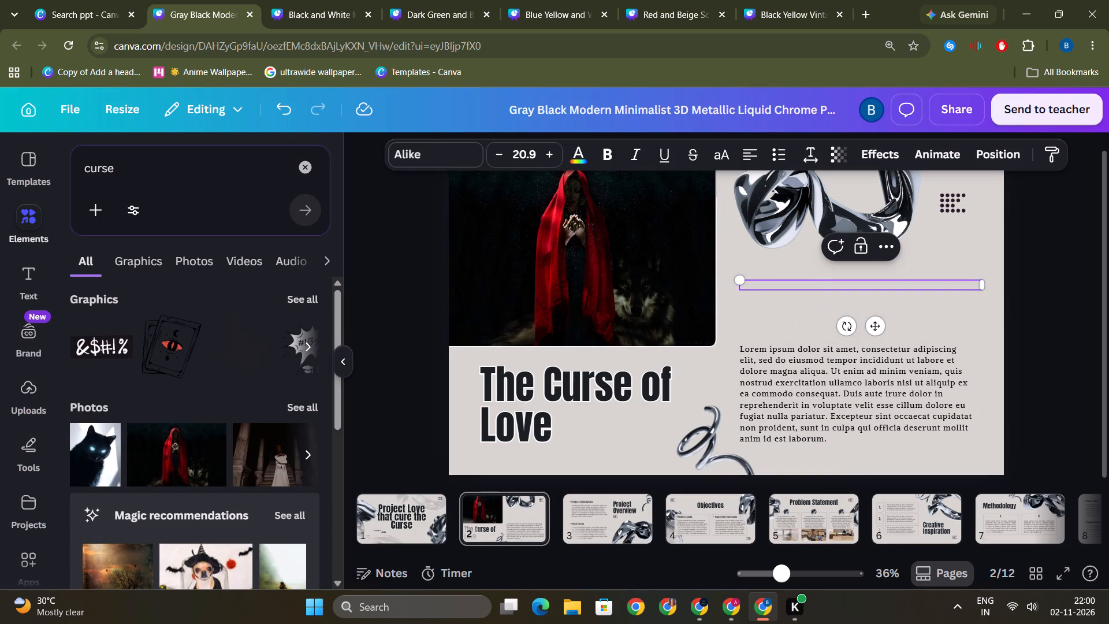
{"action": "key", "text": "t"}
{"action": "key", "text": "BackSpace"}
{"action": "key", "text": "BackSpace"}
{"action": "key", "text": "space"}
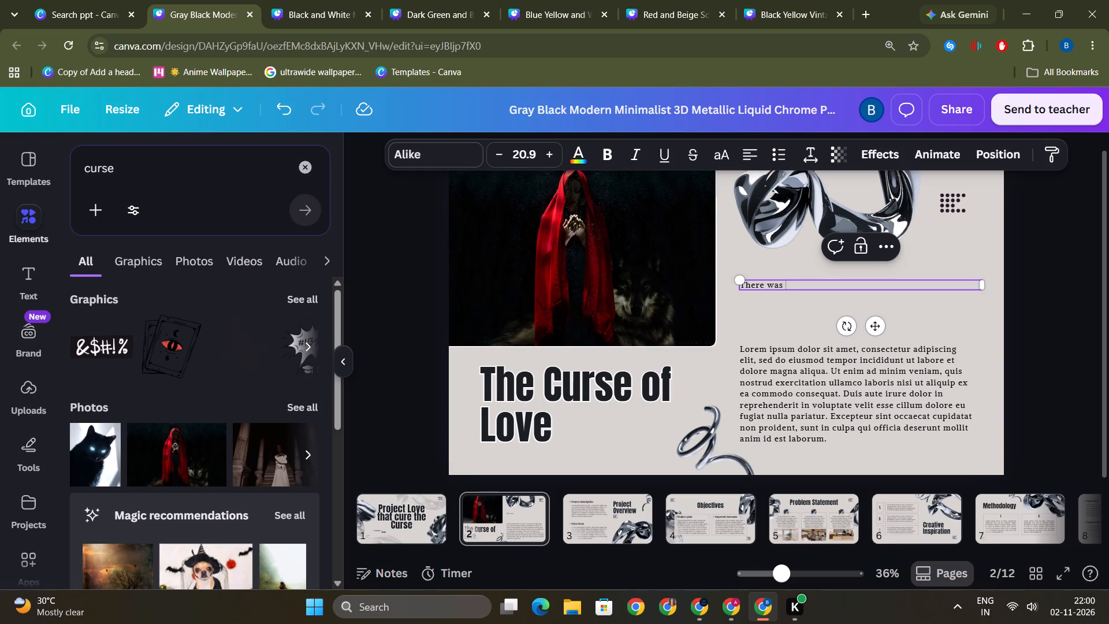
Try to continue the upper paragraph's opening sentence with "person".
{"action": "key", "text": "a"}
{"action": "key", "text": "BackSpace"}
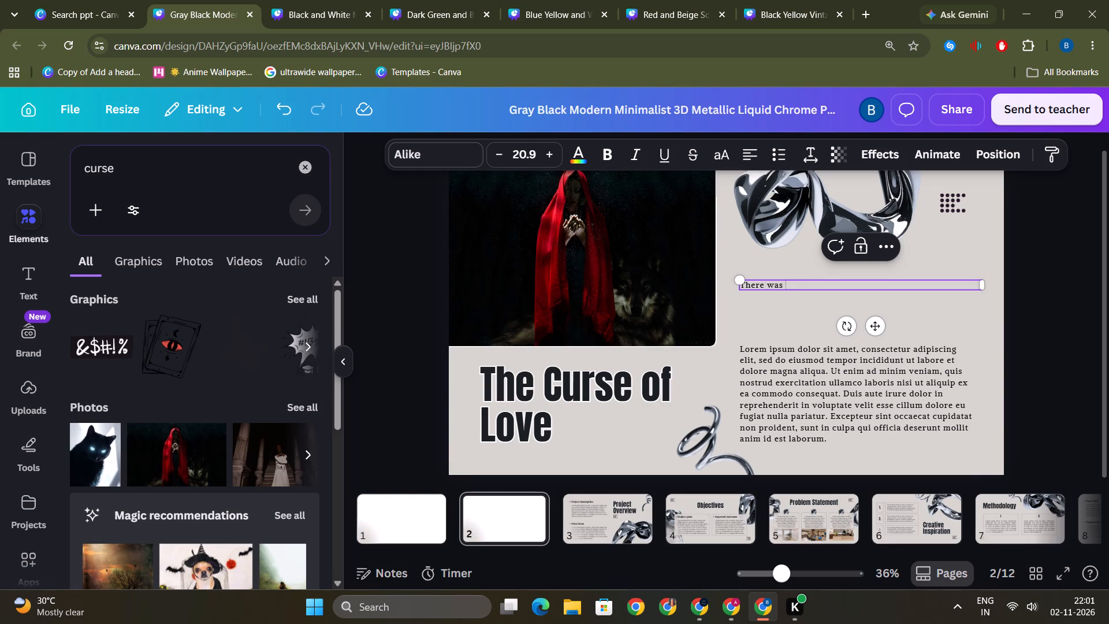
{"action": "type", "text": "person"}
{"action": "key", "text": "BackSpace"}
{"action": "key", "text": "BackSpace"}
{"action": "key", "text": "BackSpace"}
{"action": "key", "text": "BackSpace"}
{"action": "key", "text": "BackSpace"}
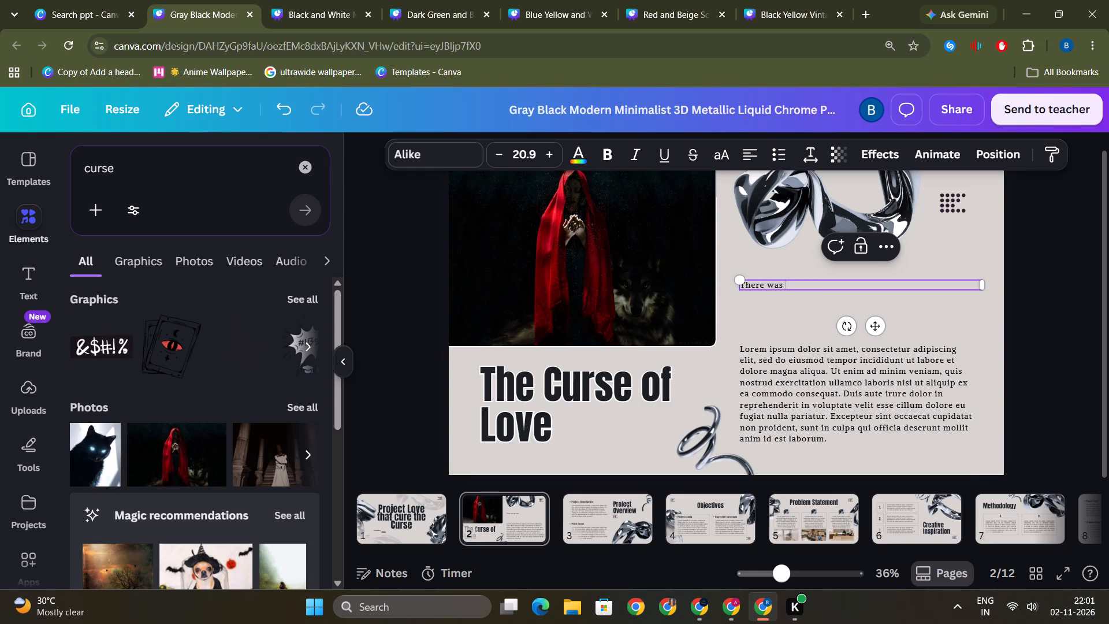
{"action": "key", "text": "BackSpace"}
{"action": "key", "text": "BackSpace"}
Continue the upper paragraph after "There was" with "Boy Who name is Asta".
{"action": "key", "text": "n"}
{"action": "key", "text": "BackSpace"}
{"action": "key", "text": "BackSpace"}
{"action": "type", "text": "sra"}
{"action": "key", "text": "BackSpace"}
{"action": "key", "text": "BackSpace"}
{"action": "type", "text": "ta"}
{"action": "key", "text": "space"}
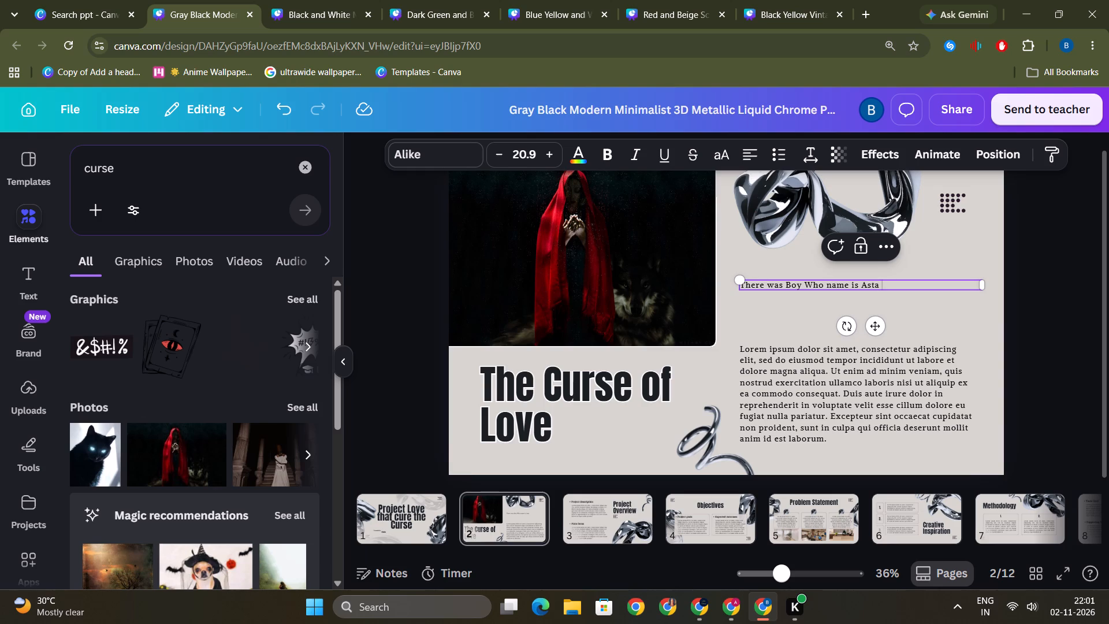
Extend the upper paragraph's sentence with "and he live in a village".
{"action": "type", "text": "and"}
{"action": "key", "text": "space"}
{"action": "type", "text": "hj"}
{"action": "key", "text": "BackSpace"}
{"action": "type", "text": "e live"}
{"action": "key", "text": "space"}
{"action": "type", "text": "in a village"}
{"action": "key", "text": "space"}
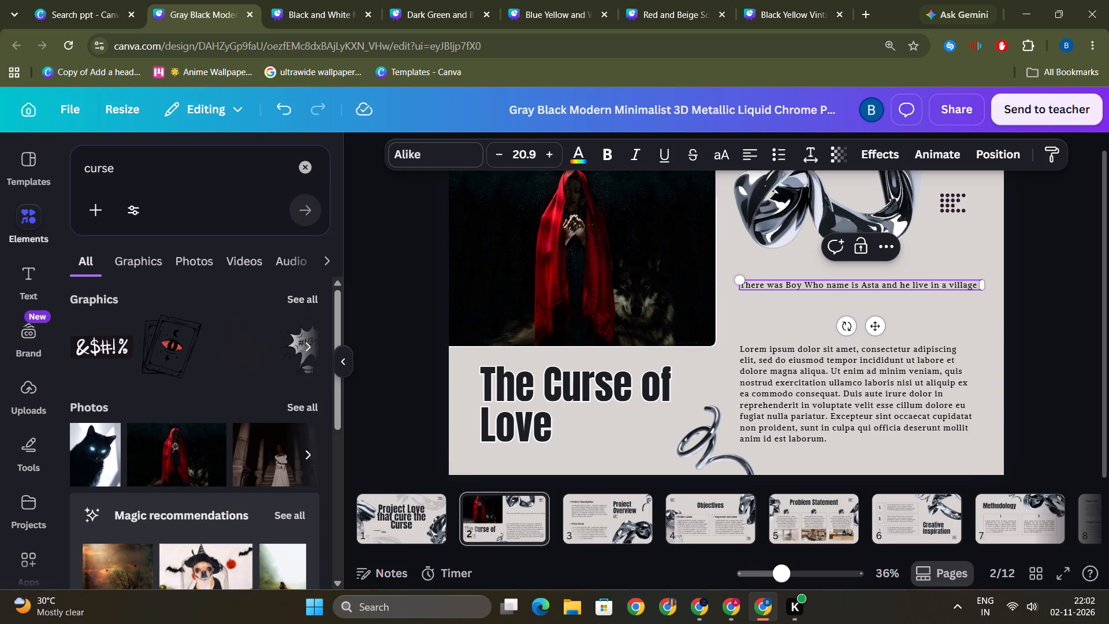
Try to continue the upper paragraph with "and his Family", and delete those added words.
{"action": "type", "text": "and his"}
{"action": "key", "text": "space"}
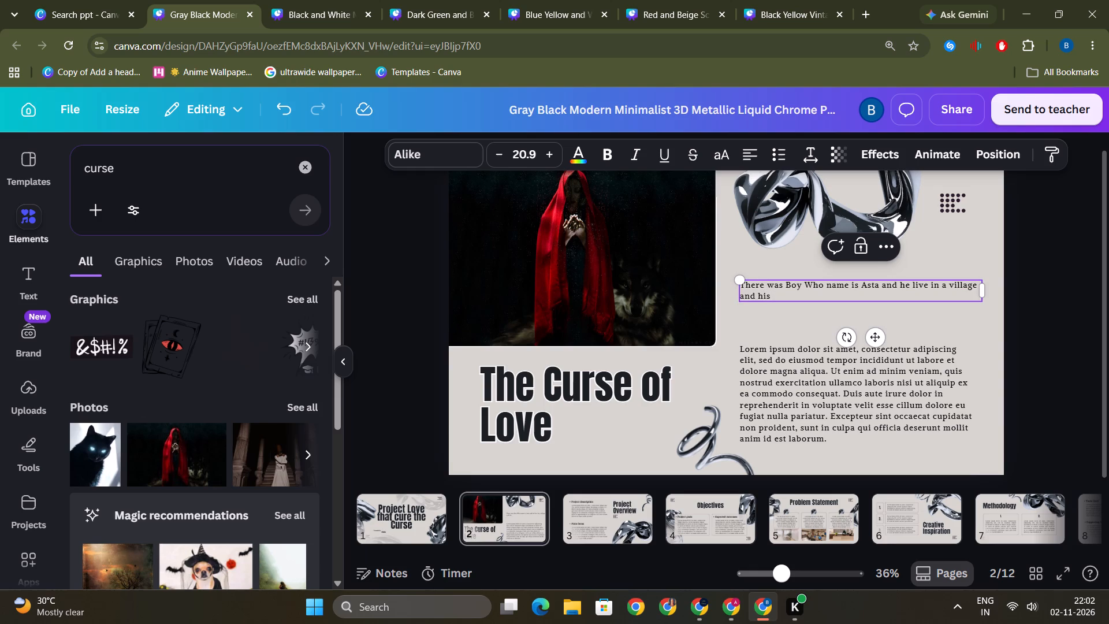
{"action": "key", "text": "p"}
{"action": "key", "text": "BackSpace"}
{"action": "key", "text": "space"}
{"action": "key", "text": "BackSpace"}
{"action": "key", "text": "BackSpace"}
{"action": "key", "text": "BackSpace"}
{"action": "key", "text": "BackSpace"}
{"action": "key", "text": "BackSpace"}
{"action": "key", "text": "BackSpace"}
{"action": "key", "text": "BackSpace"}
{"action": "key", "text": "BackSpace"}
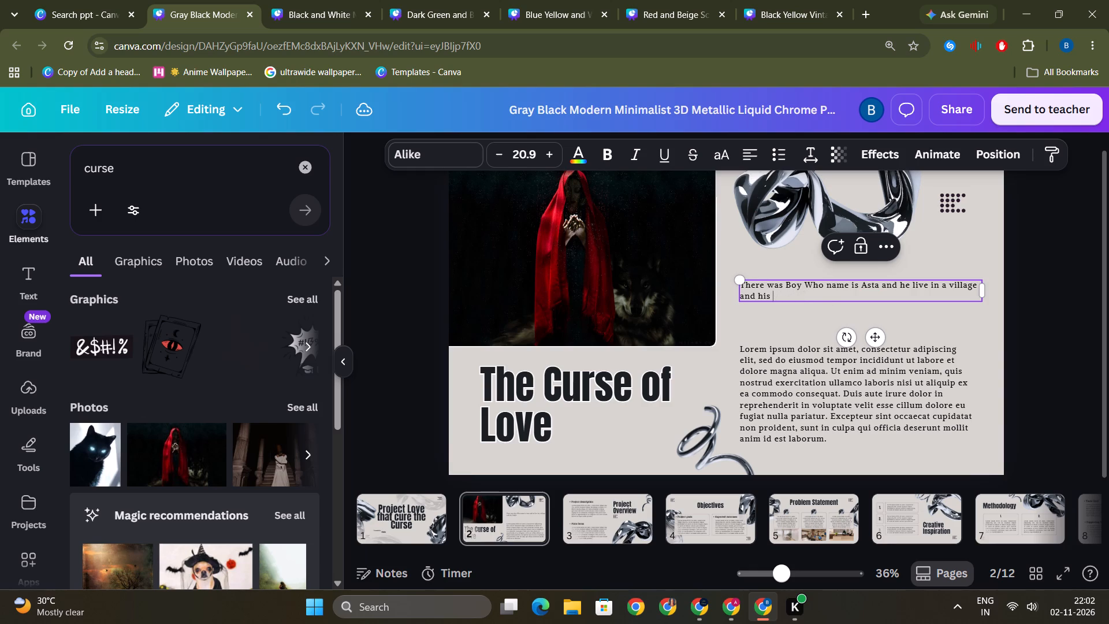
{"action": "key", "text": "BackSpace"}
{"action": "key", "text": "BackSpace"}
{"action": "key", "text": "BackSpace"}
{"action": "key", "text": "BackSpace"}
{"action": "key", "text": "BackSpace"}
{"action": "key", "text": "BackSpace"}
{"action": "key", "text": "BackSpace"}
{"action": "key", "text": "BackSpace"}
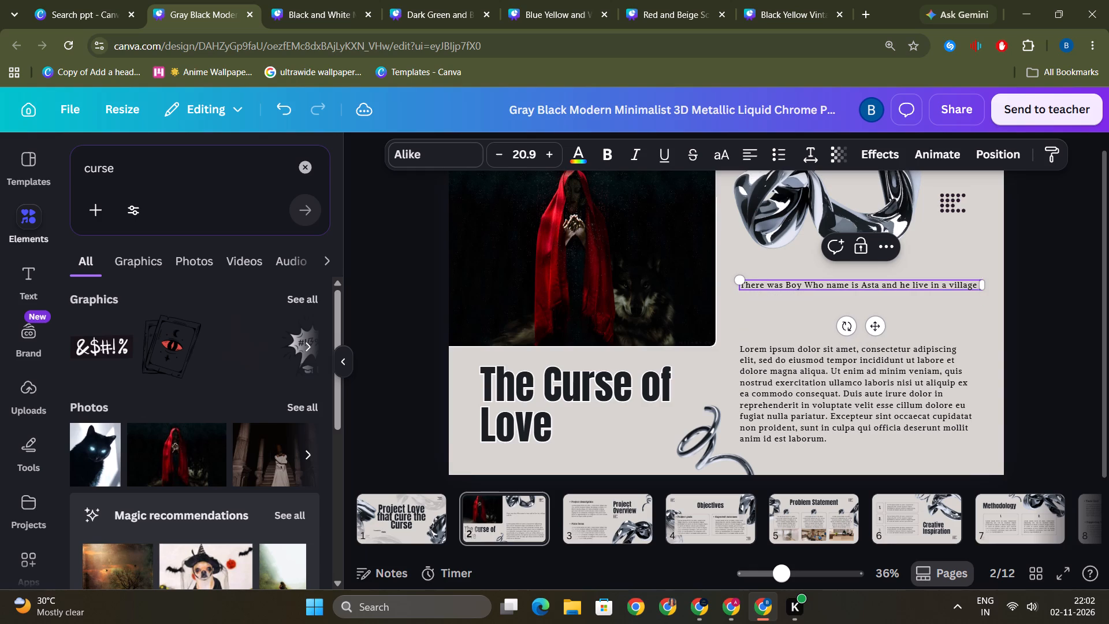
Continue the upper paragraph's sentence with "with his Family".
{"action": "type", "text": "with his"}
{"action": "key", "text": "space"}
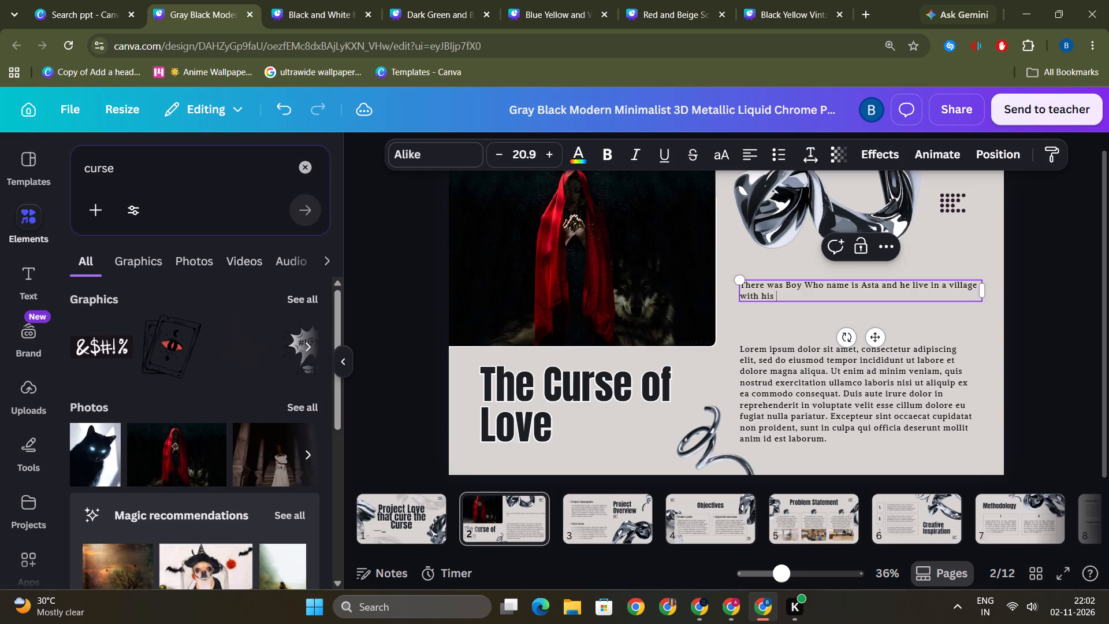
{"action": "key", "text": "f"}
{"action": "key", "text": "a"}
{"action": "type", "text": "miy"}
{"action": "key", "text": "BackSpace"}
{"action": "key", "text": "BackSpace"}
{"action": "type", "text": "ily"}
{"action": "key", "text": "space"}
Continue the upper paragraph with "One day he went for crop".
{"action": "type", "text": "ii"}
{"action": "key", "text": "BackSpace"}
{"action": "type", "text": "one"}
{"action": "key", "text": "space"}
{"action": "key", "text": "BackSpace"}
{"action": "key", "text": "BackSpace"}
{"action": "key", "text": "BackSpace"}
{"action": "key", "text": "BackSpace"}
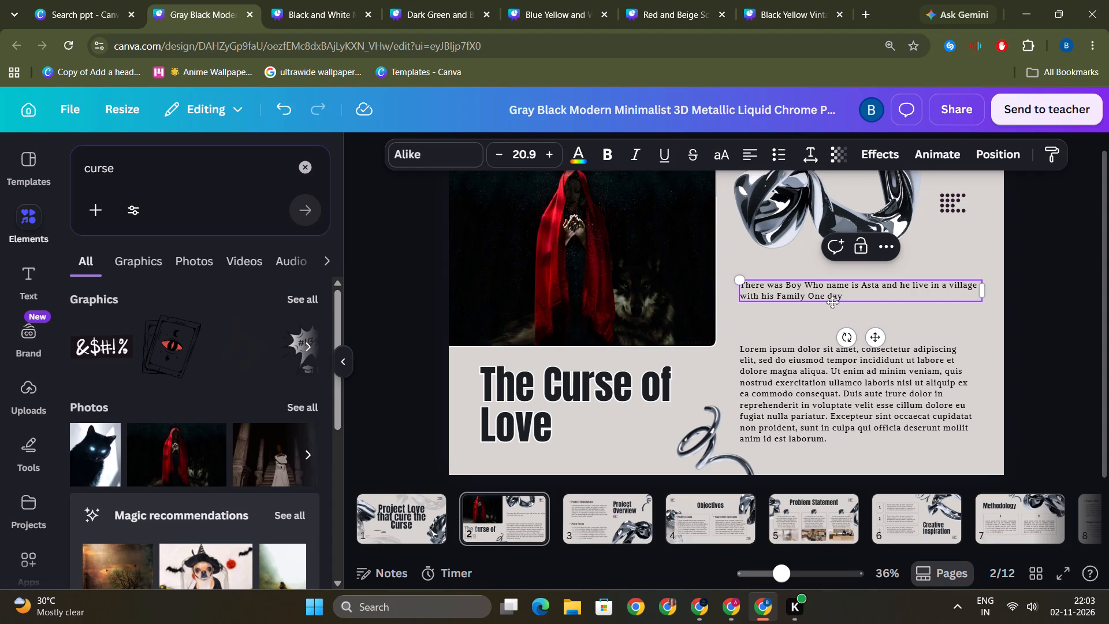
{"action": "type", "text": "he we"}
{"action": "type", "text": "nt for crop"}
{"action": "key", "text": "space"}
Extend the upper paragraph with "when he was cutting the crop he heard the Girl voice".
{"action": "type", "text": "when he was cui"}
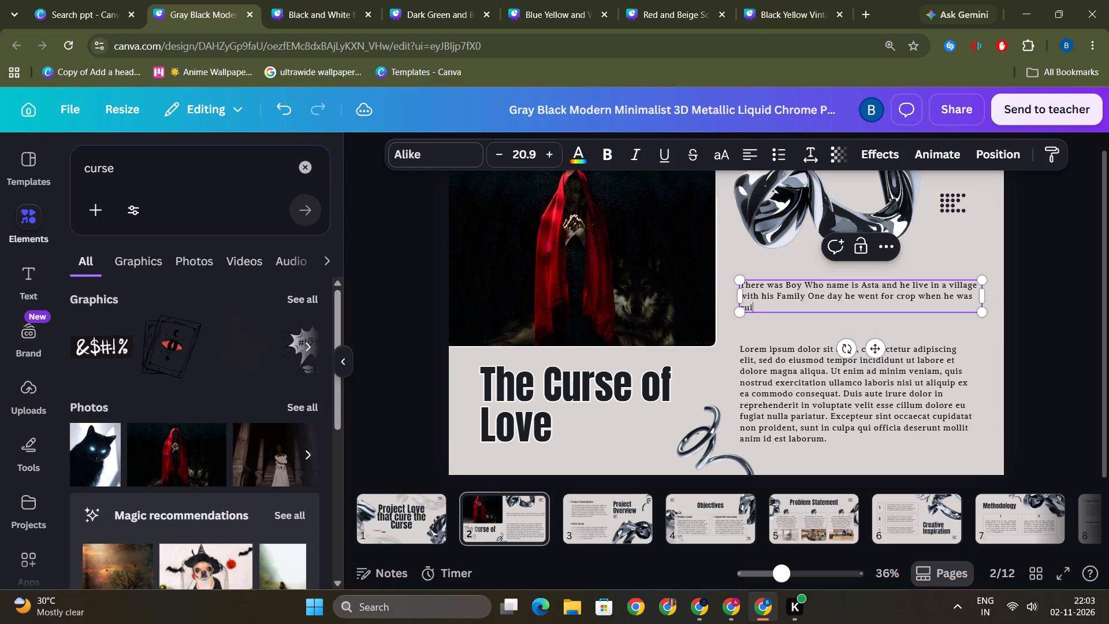
{"action": "key", "text": "BackSpace"}
{"action": "type", "text": "tting"}
{"action": "key", "text": "space"}
{"action": "type", "text": "the crop he heard"}
{"action": "key", "text": "space"}
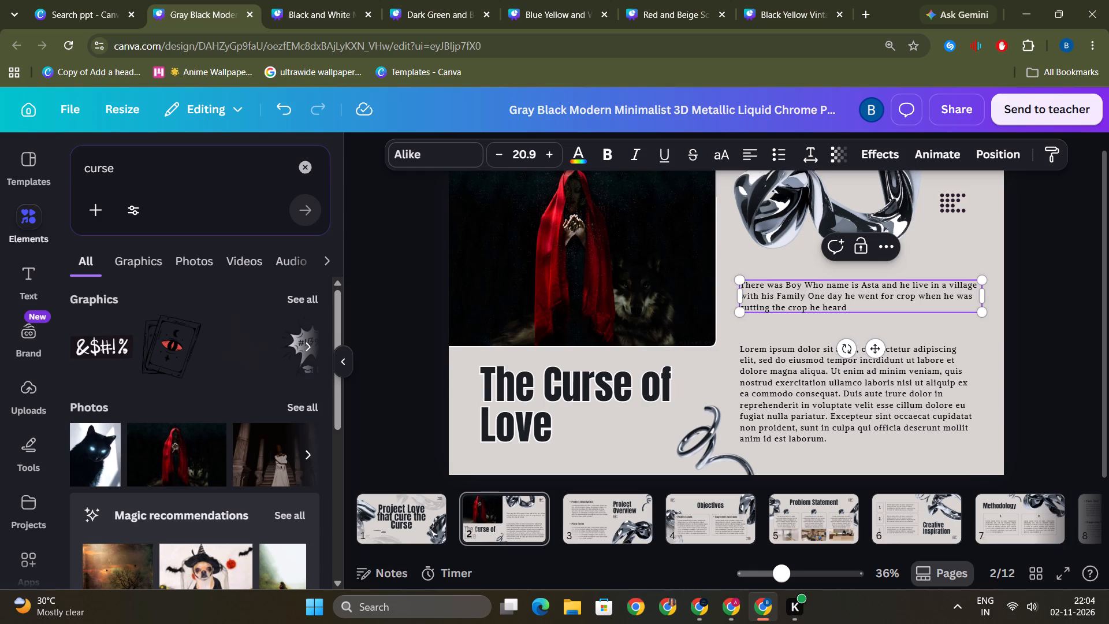
{"action": "type", "text": "the"}
{"action": "key", "text": "space"}
Continue the upper paragraph with "and when she saw the girl".
{"action": "type", "text": "and h"}
{"action": "key", "text": "BackSpace"}
{"action": "type", "text": "when she d"}
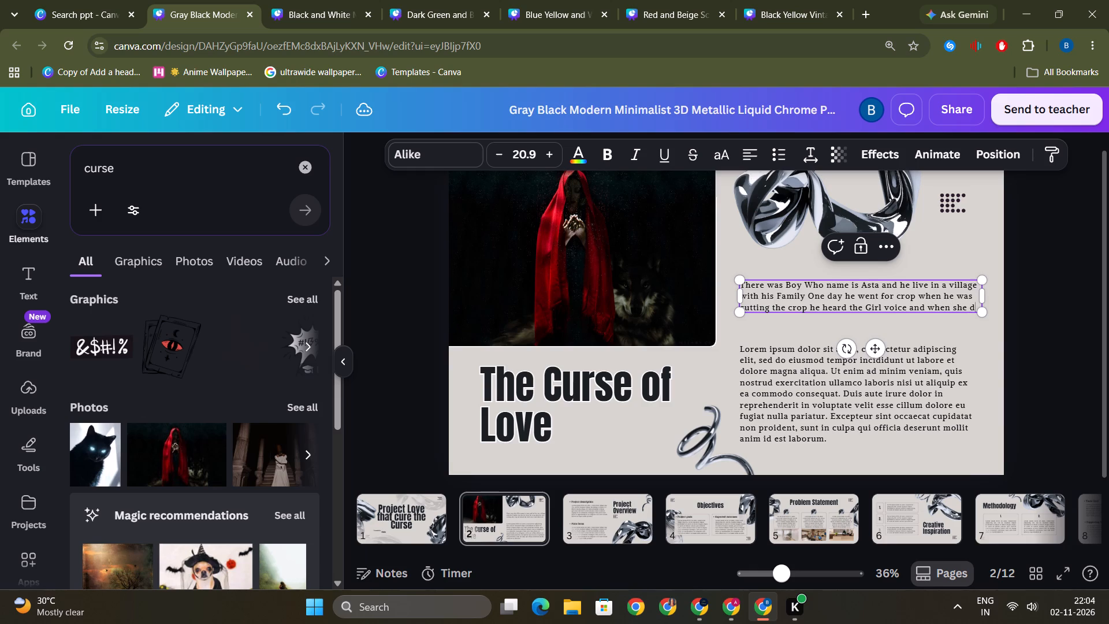
{"action": "key", "text": "BackSpace"}
{"action": "type", "text": "saw"}
{"action": "key", "text": "space"}
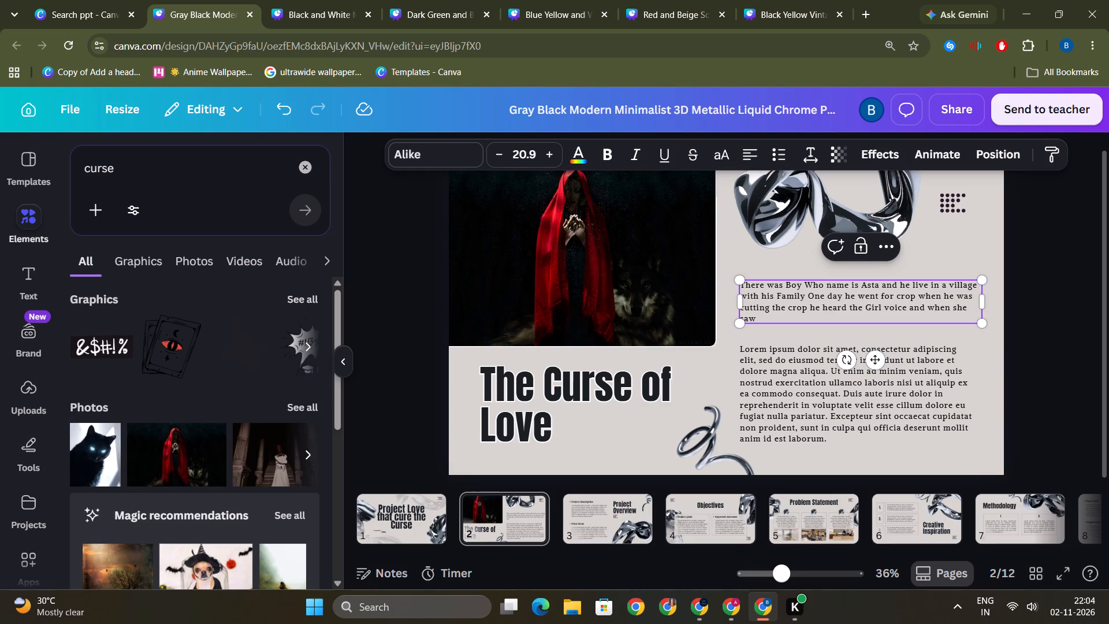
{"action": "type", "text": "the girl"}
{"action": "key", "text": "space"}
Continue the upper paragraph with "he get zoom out".
{"action": "type", "text": "he get"}
{"action": "key", "text": "space"}
{"action": "key", "text": "BackSpace"}
{"action": "key", "text": "BackSpace"}
{"action": "key", "text": "BackSpace"}
{"action": "key", "text": "BackSpace"}
{"action": "type", "text": "get"}
{"action": "key", "text": "space"}
{"action": "type", "text": "zoom out"}
{"action": "key", "text": "space"}
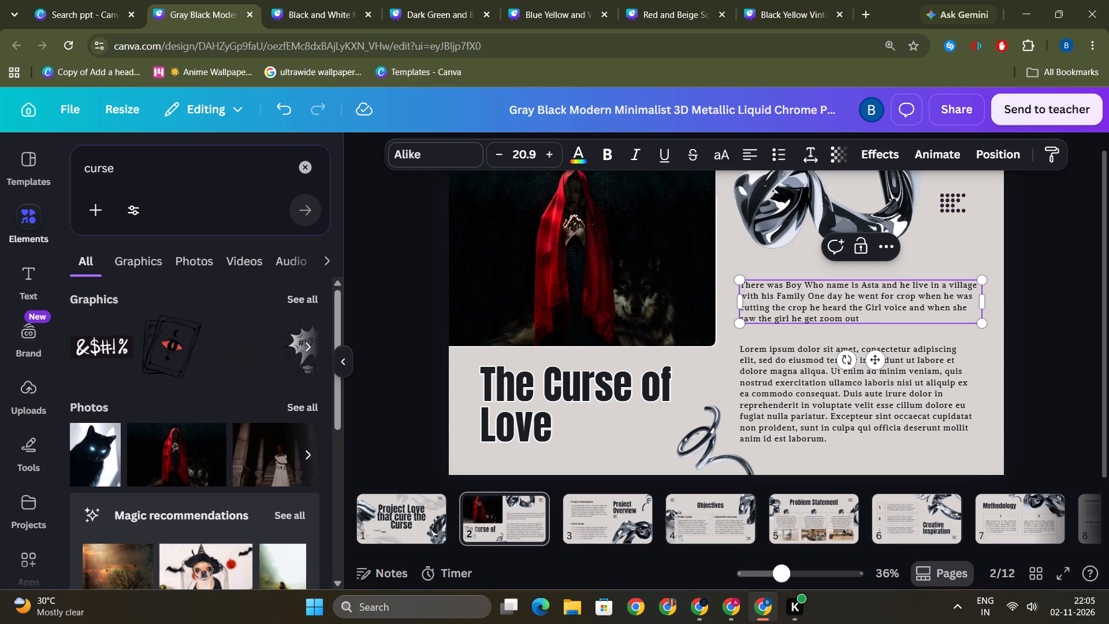
{"action": "key", "text": "h"}
{"action": "key", "text": "BackSpace"}
Finish the upper paragraph with "seeing her eyes and her beautiful voice" and leave its text box.
{"action": "type", "text": "seeingher"}
{"action": "key", "text": "BackSpace"}
{"action": "key", "text": "BackSpace"}
{"action": "key", "text": "BackSpace"}
{"action": "key", "text": "space"}
{"action": "type", "text": "her"}
{"action": "key", "text": "space"}
{"action": "type", "text": "eyes and her beau"}
{"action": "type", "text": "tiful voice"}
{"action": "key", "text": "space"}
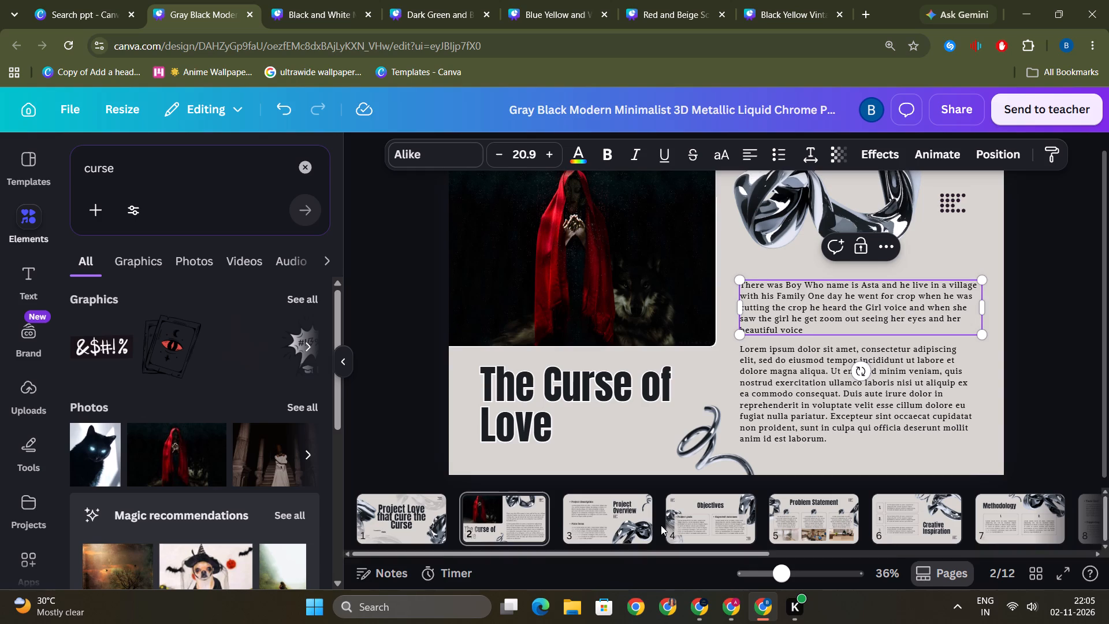
{"action": "left_click", "coordinate": [1013, 304]}
Replace the lower lorem ipsum paragraph with a new sentence starting with "he".
{"action": "double_click", "coordinate": [854, 400]}
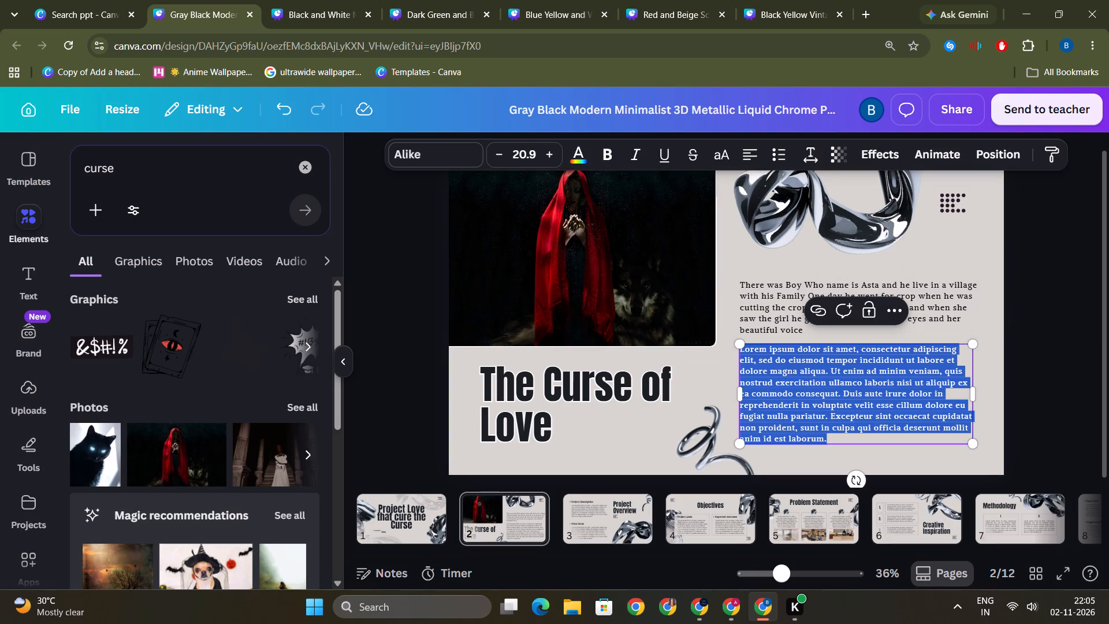
{"action": "key", "text": "BackSpace"}
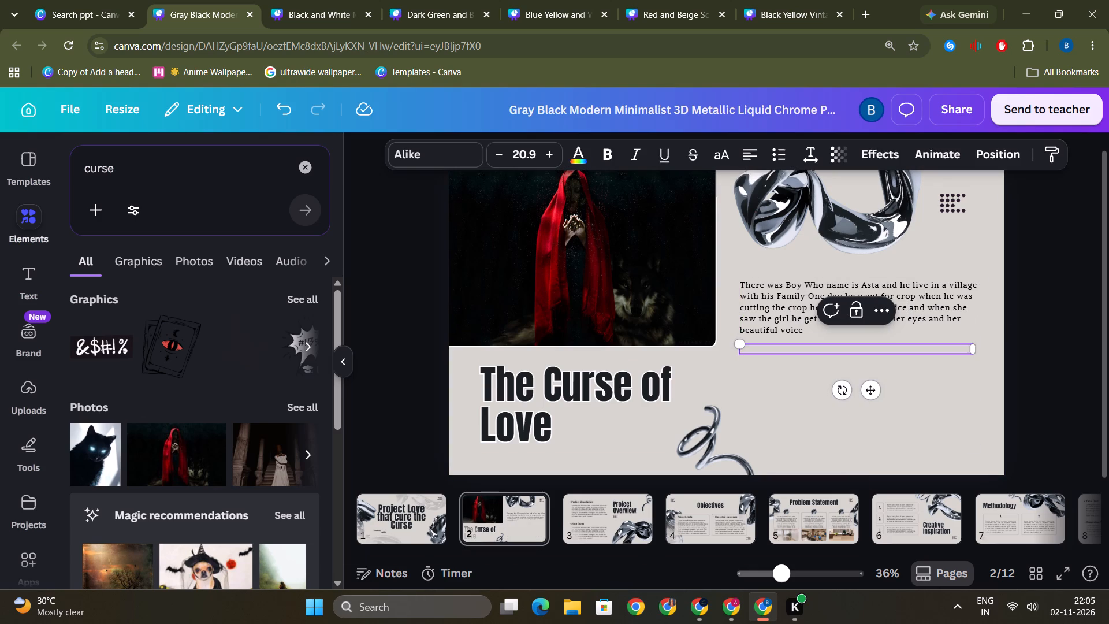
{"action": "type", "text": "he ="}
{"action": "key", "text": "BackSpace"}
Continue the lower paragraph after "he" with the word "lisening".
{"action": "type", "text": "listing"}
{"action": "key", "text": "space"}
{"action": "key", "text": "BackSpace"}
{"action": "key", "text": "BackSpace"}
{"action": "key", "text": "BackSpace"}
{"action": "key", "text": "BackSpace"}
{"action": "key", "text": "BackSpace"}
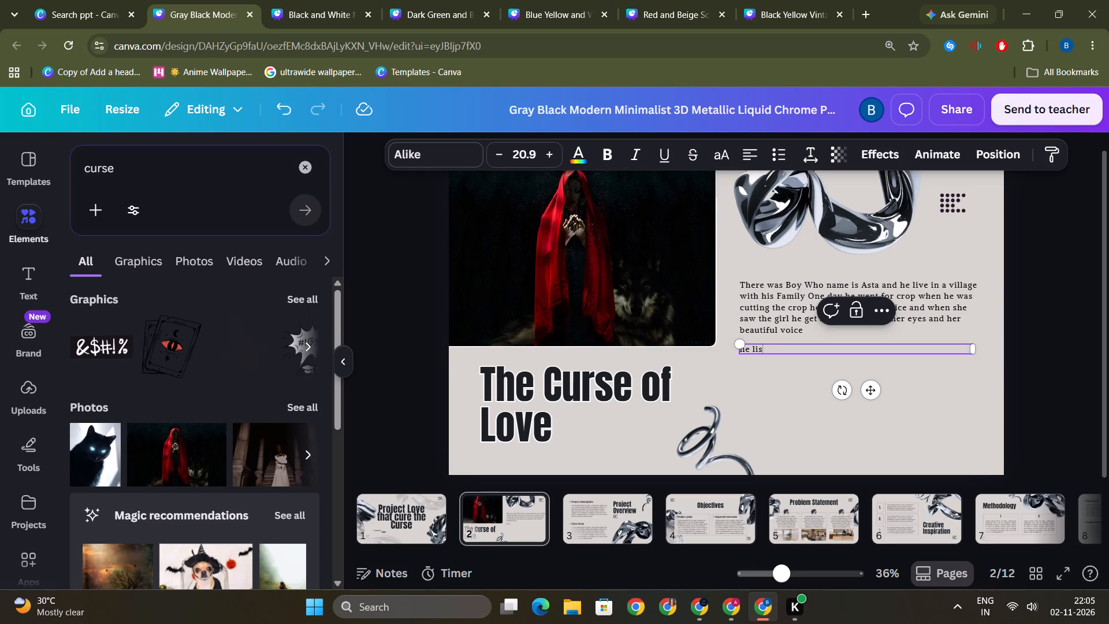
{"action": "type", "text": "ening the"}
{"action": "key", "text": "space"}
{"action": "key", "text": "BackSpace"}
{"action": "key", "text": "BackSpace"}
{"action": "key", "text": "BackSpace"}
{"action": "key", "text": "BackSpace"}
{"action": "type", "text": "ger"}
{"action": "key", "text": "BackSpace"}
{"action": "key", "text": "BackSpace"}
{"action": "key", "text": "BackSpace"}
Continue slide 2's lower paragraph after "he lisening" with "her singing with beautiful".
{"action": "type", "text": "her si"}
{"action": "type", "text": "ning"}
{"action": "key", "text": "space"}
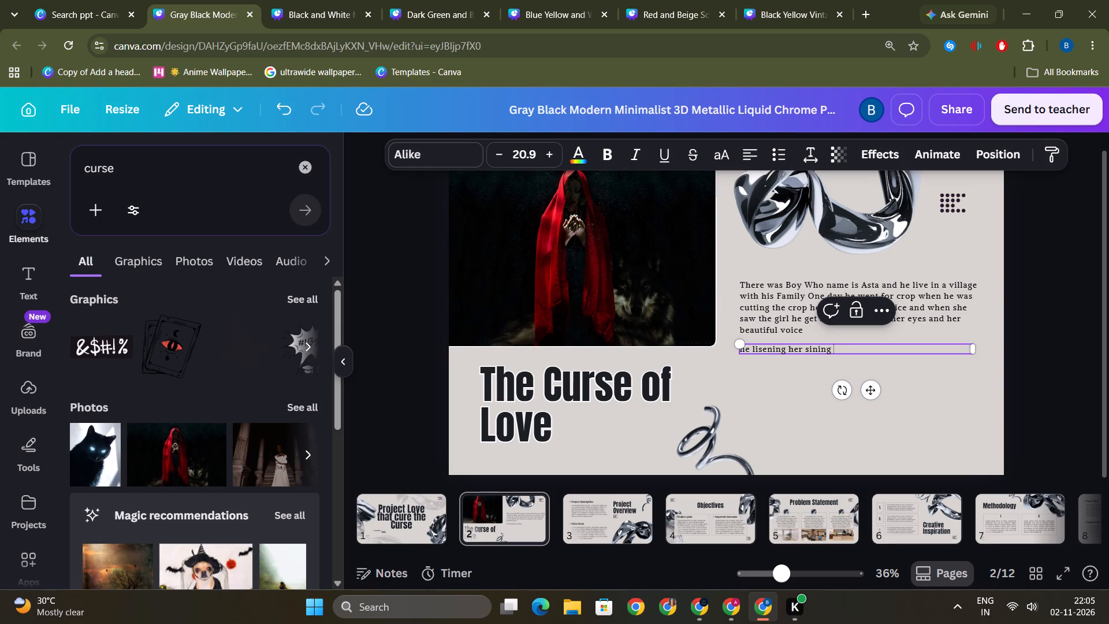
{"action": "type", "text": "in"}
{"action": "key", "text": "space"}
{"action": "key", "text": "BackSpace"}
{"action": "key", "text": "BackSpace"}
{"action": "key", "text": "BackSpace"}
{"action": "key", "text": "BackSpace"}
{"action": "key", "text": "BackSpace"}
{"action": "key", "text": "BackSpace"}
{"action": "key", "text": "BackSpace"}
{"action": "type", "text": "gnin"}
{"action": "key", "text": "BackSpace"}
{"action": "key", "text": "BackSpace"}
{"action": "key", "text": "BackSpace"}
{"action": "type", "text": "ing with beautifu;l"}
Correct the spelling of "beautiful" and continue the lower paragraph with "voice of her".
{"action": "key", "text": "space"}
{"action": "key", "text": "BackSpace"}
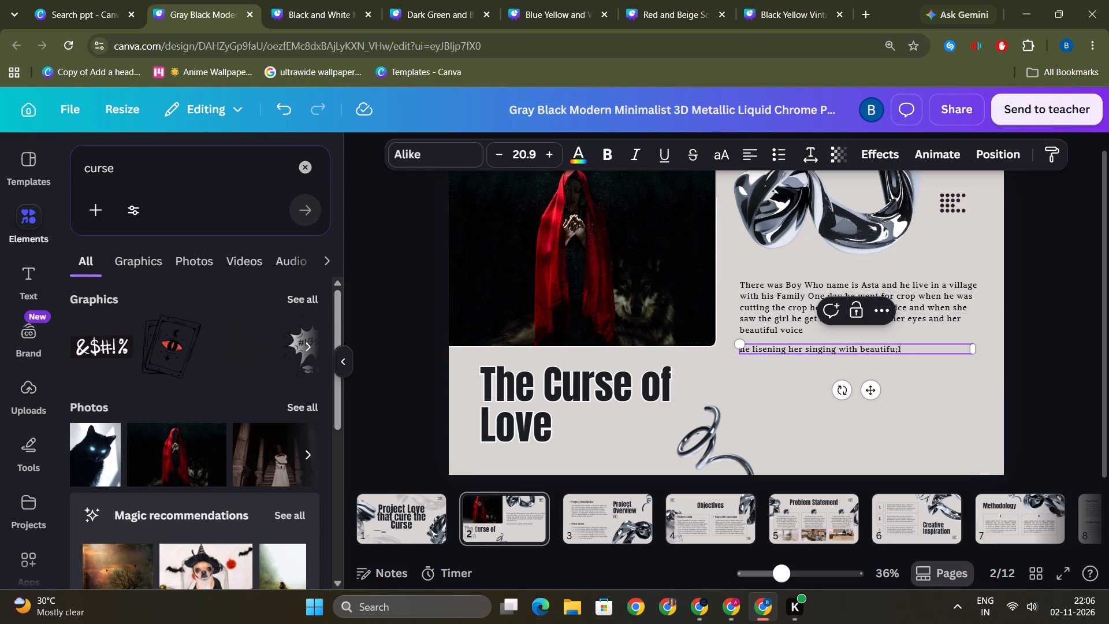
{"action": "key", "text": "BackSpace"}
{"action": "key", "text": "BackSpace"}
{"action": "type", "text": "l o"}
{"action": "key", "text": "BackSpace"}
{"action": "type", "text": "voice of her"}
Continue the lower paragraph with "in the side or the crop hiding".
{"action": "key", "text": "space"}
{"action": "type", "text": "in th"}
{"action": "type", "text": "e side or the crop hiding and"}
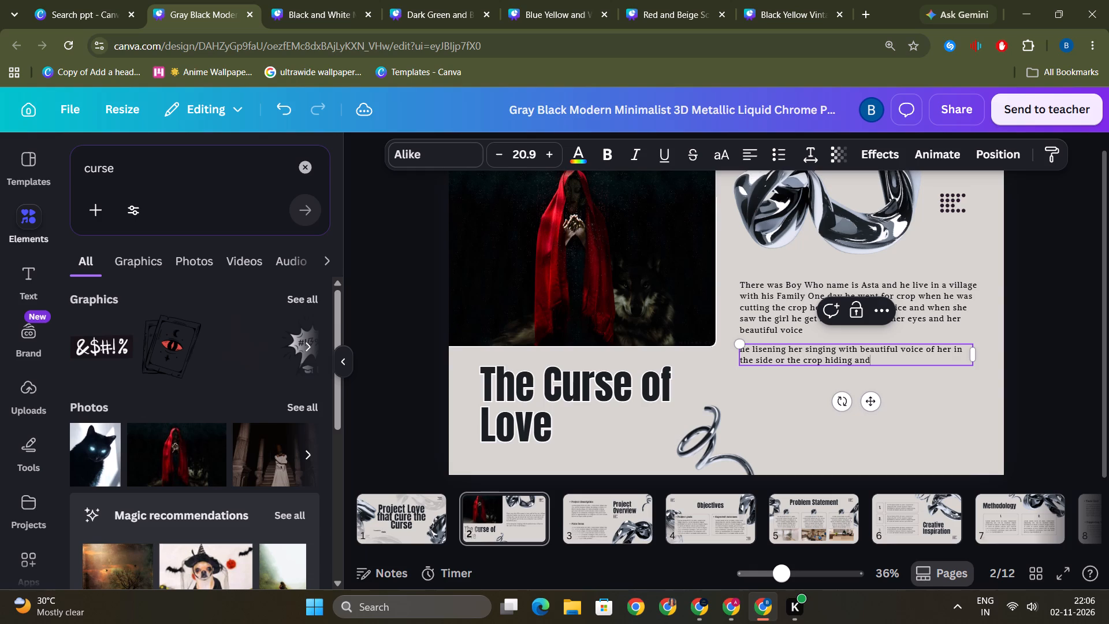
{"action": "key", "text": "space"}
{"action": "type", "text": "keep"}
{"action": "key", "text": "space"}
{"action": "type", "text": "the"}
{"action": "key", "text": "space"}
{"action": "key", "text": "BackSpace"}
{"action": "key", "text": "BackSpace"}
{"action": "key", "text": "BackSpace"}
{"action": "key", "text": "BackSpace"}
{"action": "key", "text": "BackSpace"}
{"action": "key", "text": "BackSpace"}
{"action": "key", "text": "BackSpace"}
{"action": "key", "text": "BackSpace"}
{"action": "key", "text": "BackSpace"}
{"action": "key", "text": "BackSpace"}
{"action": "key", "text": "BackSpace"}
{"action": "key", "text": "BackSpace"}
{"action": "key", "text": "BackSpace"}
Continue the lower paragraph after "hiding" with "and seeing her when see was going her".
{"action": "type", "text": "and seeing her"}
{"action": "key", "text": "space"}
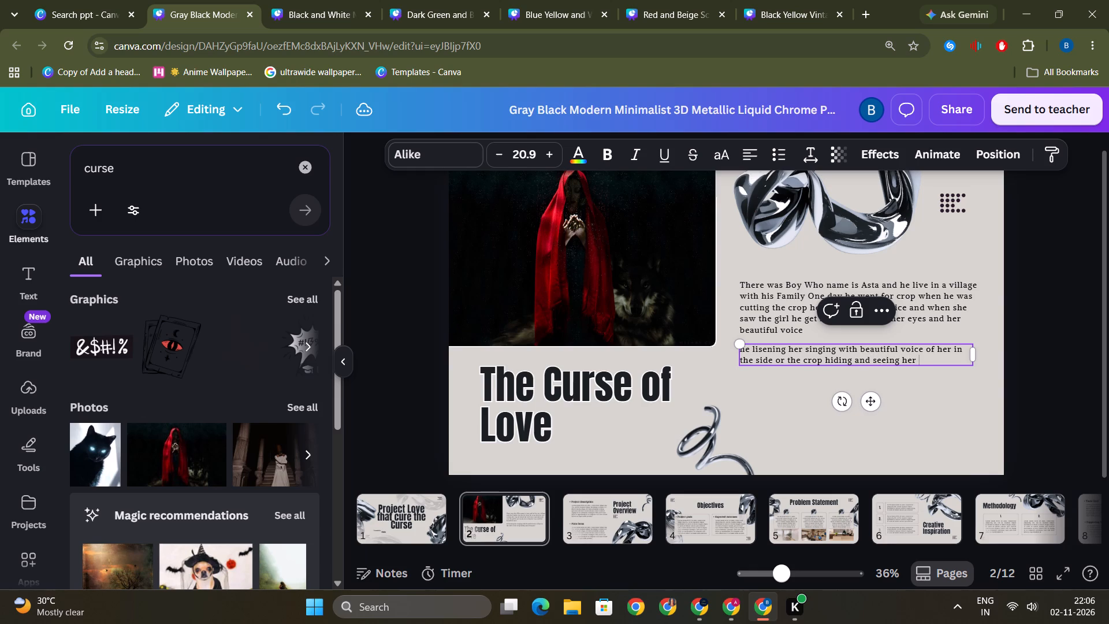
{"action": "type", "text": "when see"}
{"action": "key", "text": "space"}
{"action": "type", "text": "was"}
{"action": "key", "text": "space"}
{"action": "type", "text": "goint to"}
{"action": "key", "text": "BackSpace"}
{"action": "key", "text": "BackSpace"}
{"action": "key", "text": "BackSpace"}
{"action": "key", "text": "BackSpace"}
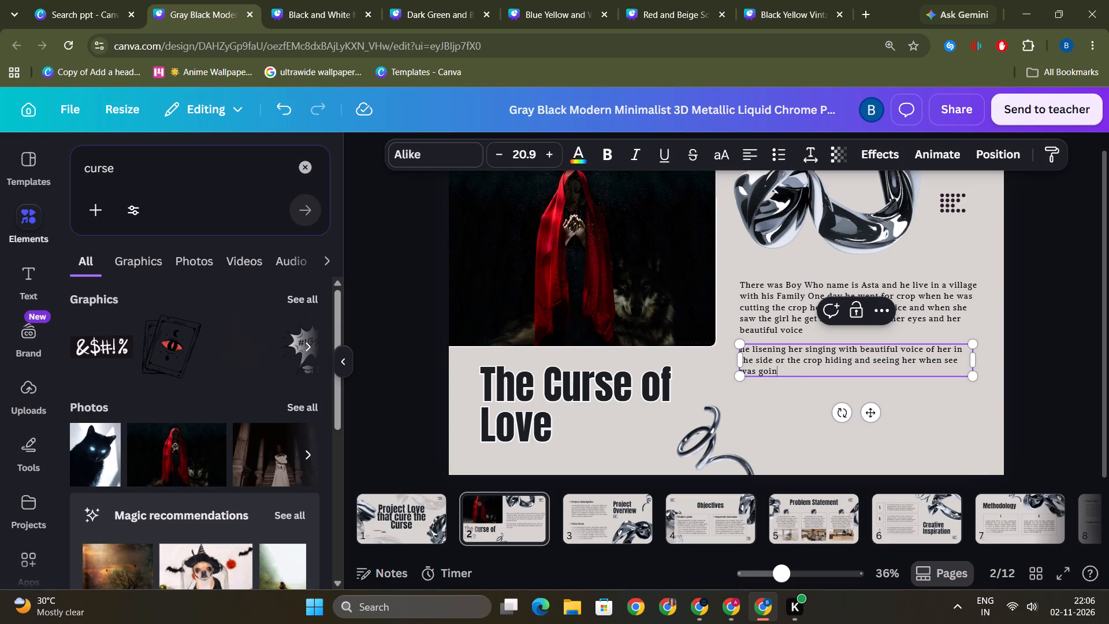
{"action": "type", "text": "g her"}
{"action": "key", "text": "space"}
Continue the lower paragraph with "house asta call hey".
{"action": "type", "text": "house asta ca;;"}
{"action": "key", "text": "BackSpace"}
{"action": "key", "text": "BackSpace"}
{"action": "key", "text": "BackSpace"}
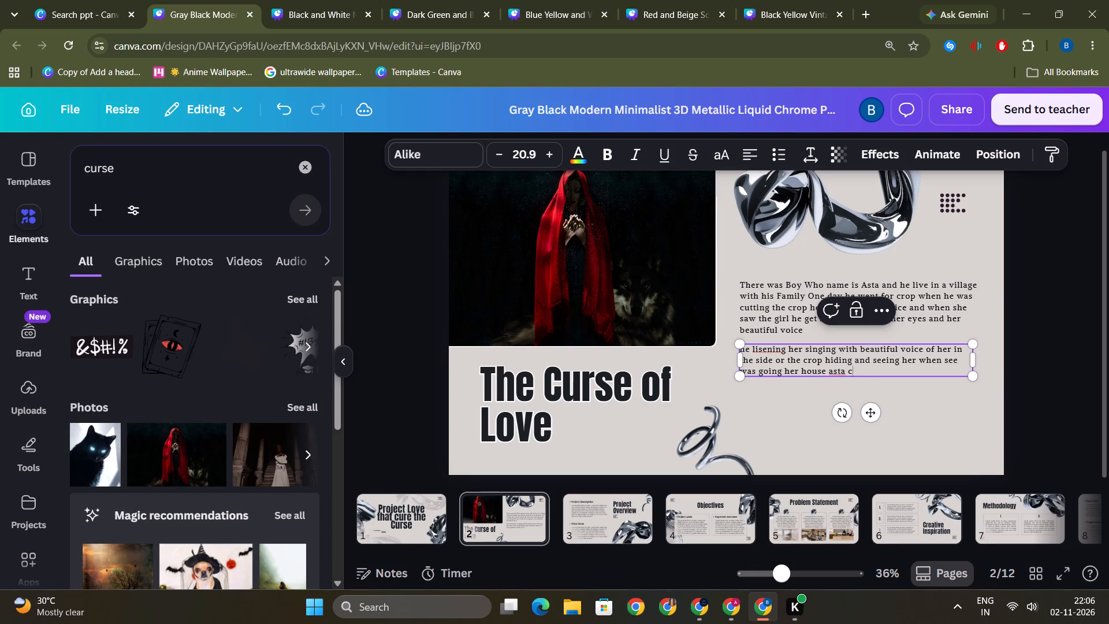
{"action": "type", "text": "all hey"}
{"action": "key", "text": "space"}
Continue the lower paragraph with "girl your voice is beautiful i like your singning".
{"action": "type", "text": "girl your voice is beautigu;"}
{"action": "key", "text": "BackSpace"}
{"action": "key", "text": "BackSpace"}
{"action": "key", "text": "BackSpace"}
{"action": "key", "text": "g"}
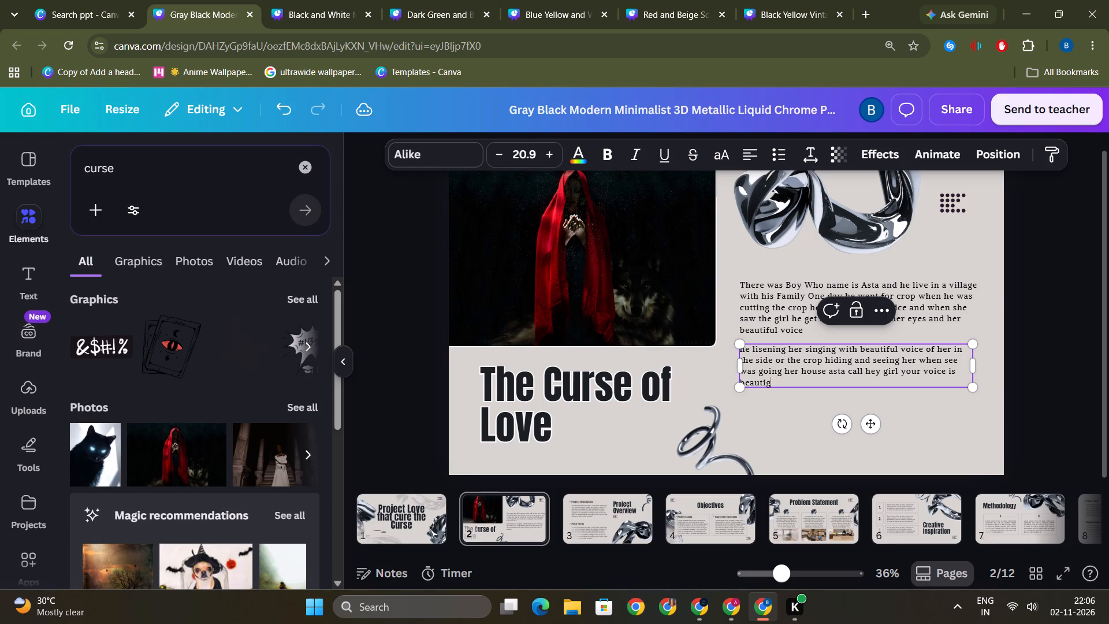
{"action": "key", "text": "BackSpace"}
{"action": "type", "text": "fu;"}
{"action": "key", "text": "space"}
{"action": "key", "text": "BackSpace"}
{"action": "key", "text": "BackSpace"}
{"action": "type", "text": "l i like"}
{"action": "key", "text": "BackSpace"}
{"action": "key", "text": "BackSpace"}
{"action": "type", "text": "ke your sin"}
{"action": "type", "text": "gning"}
{"action": "key", "text": "space"}
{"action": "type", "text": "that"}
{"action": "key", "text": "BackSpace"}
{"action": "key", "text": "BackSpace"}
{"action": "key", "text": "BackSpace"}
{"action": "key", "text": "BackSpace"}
Continue the lower paragraph with "whats your name she".
{"action": "type", "text": "whats your name she went to"}
{"action": "key", "text": "space"}
{"action": "key", "text": "BackSpace"}
{"action": "key", "text": "BackSpace"}
{"action": "key", "text": "BackSpace"}
{"action": "key", "text": "BackSpace"}
{"action": "key", "text": "BackSpace"}
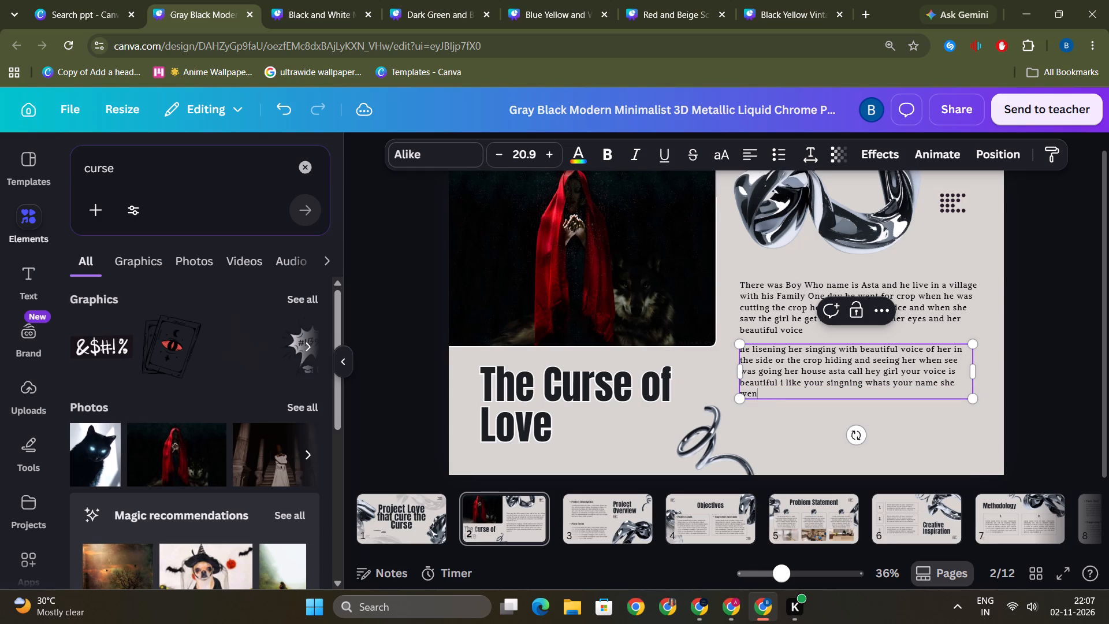
{"action": "key", "text": "BackSpace"}
{"action": "key", "text": "BackSpace"}
{"action": "key", "text": "BackSpace"}
Continue the lower paragraph with "run away from there".
{"action": "type", "text": "run awaz"}
{"action": "key", "text": "BackSpace"}
{"action": "key", "text": "BackSpace"}
{"action": "key", "text": "y"}
{"action": "key", "text": "BackSpace"}
{"action": "type", "text": "ay from,"}
{"action": "key", "text": "space"}
{"action": "key", "text": "BackSpace"}
{"action": "key", "text": "BackSpace"}
{"action": "key", "text": "space"}
{"action": "type", "text": "there"}
{"action": "key", "text": "space"}
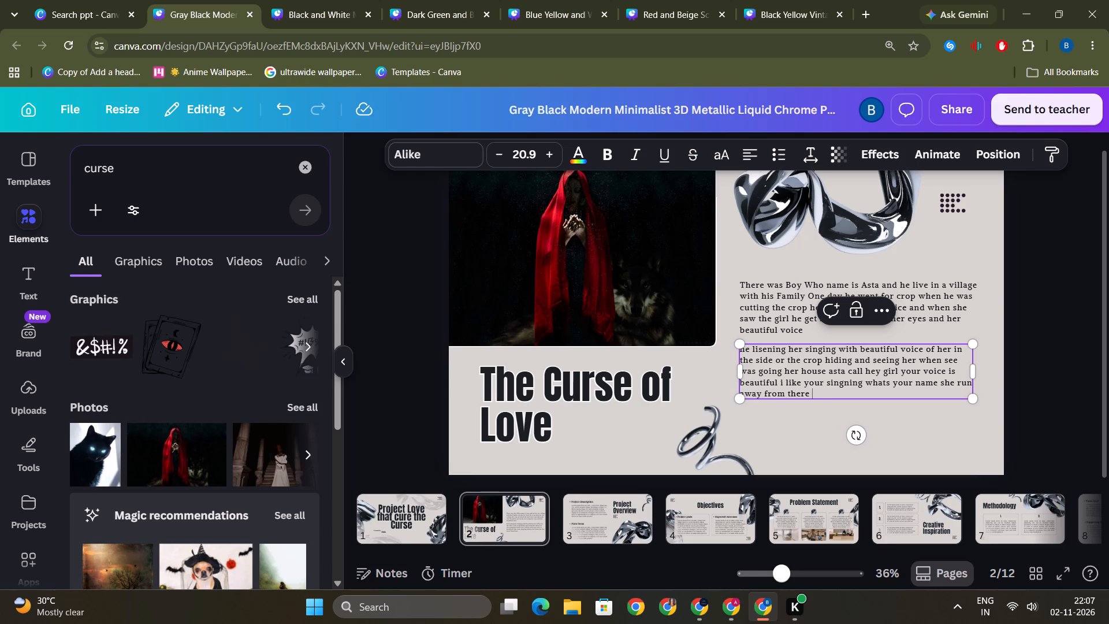
Continue the lower paragraph with "because she get shy. The thought".
{"action": "type", "text": "because she get shy"}
{"action": "key", "text": "space"}
{"action": "key", "text": "BackSpace"}
{"action": "type", "text": ". the"}
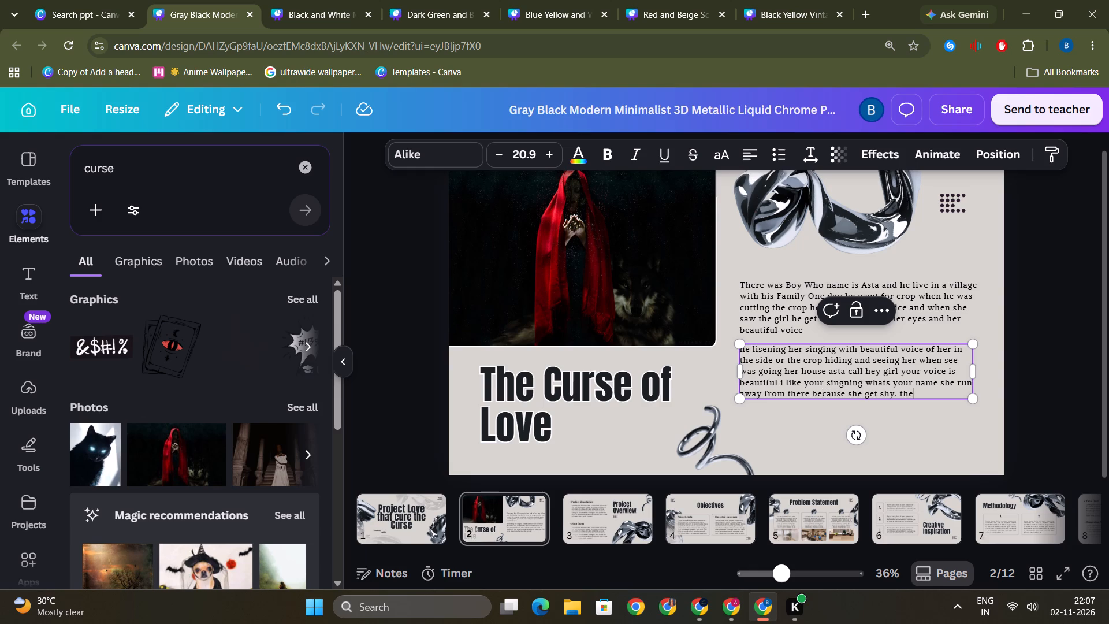
{"action": "key", "text": "space"}
{"action": "key", "text": "BackSpace"}
{"action": "key", "text": "BackSpace"}
{"action": "key", "text": "BackSpace"}
Continue the lower paragraph with "she get upset because he".
{"action": "key", "text": "BackSpace"}
{"action": "type", "text": "get upset bce"}
{"action": "key", "text": "BackSpace"}
{"action": "key", "text": "BackSpace"}
{"action": "type", "text": "ecause he"}
{"action": "key", "text": "space"}
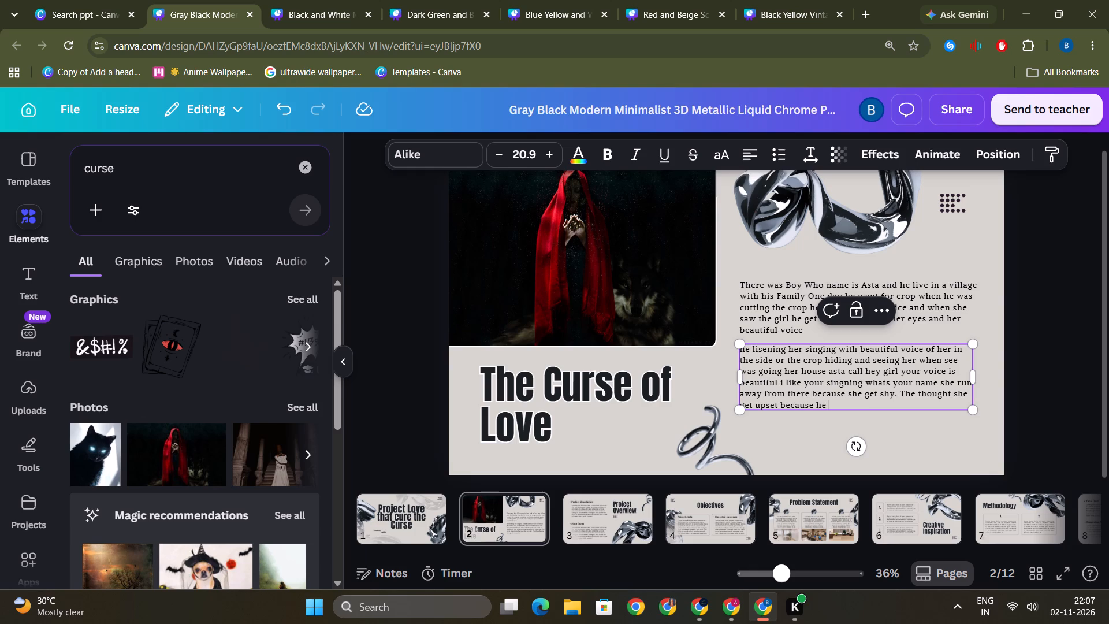
Continue the lower paragraph with "compliment her".
{"action": "key", "text": "g"}
{"action": "key", "text": "BackSpace"}
{"action": "type", "text": "ci"}
{"action": "key", "text": "BackSpace"}
{"action": "type", "text": "omplio"}
{"action": "key", "text": "BackSpace"}
{"action": "key", "text": "n"}
{"action": "key", "text": "BackSpace"}
{"action": "type", "text": "ment her"}
{"action": "key", "text": "space"}
Continue the lower paragraph with "then he go back to his house".
{"action": "type", "text": "thn"}
{"action": "key", "text": "BackSpace"}
{"action": "type", "text": "en he go w"}
{"action": "key", "text": "BackSpace"}
{"action": "type", "text": "back"}
{"action": "key", "text": "space"}
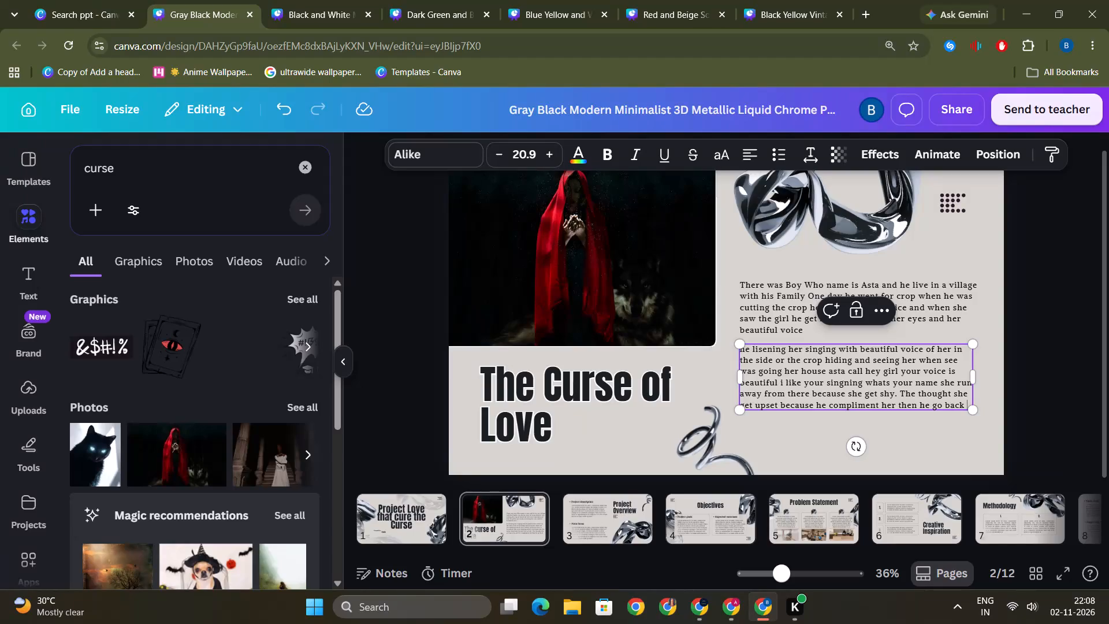
{"action": "type", "text": "to his hp"}
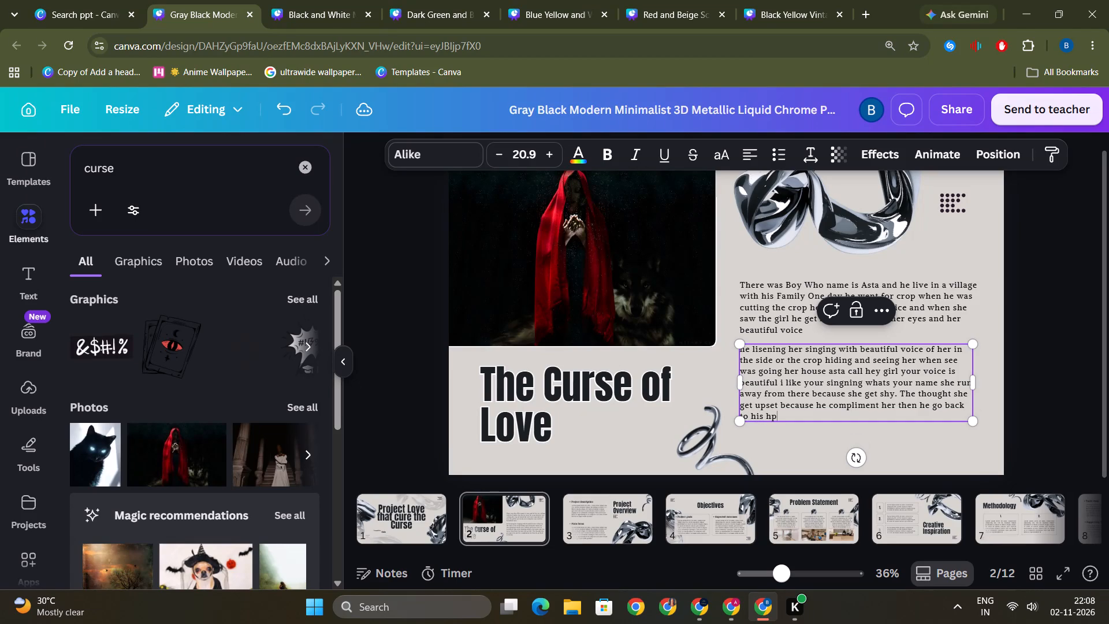
{"action": "key", "text": "BackSpace"}
{"action": "type", "text": "ouse"}
{"action": "key", "text": "space"}
Continue the lower paragraph with "and thinking about her all day".
{"action": "type", "text": "anm=d"}
{"action": "key", "text": "BackSpace"}
{"action": "key", "text": "BackSpace"}
{"action": "key", "text": "BackSpace"}
{"action": "type", "text": "d thji"}
{"action": "key", "text": "BackSpace"}
{"action": "key", "text": "BackSpace"}
{"action": "type", "text": "inking abpu"}
{"action": "key", "text": "BackSpace"}
{"action": "key", "text": "BackSpace"}
{"action": "type", "text": "out j"}
{"action": "key", "text": "BackSpace"}
{"action": "type", "text": "her all day"}
{"action": "key", "text": "space"}
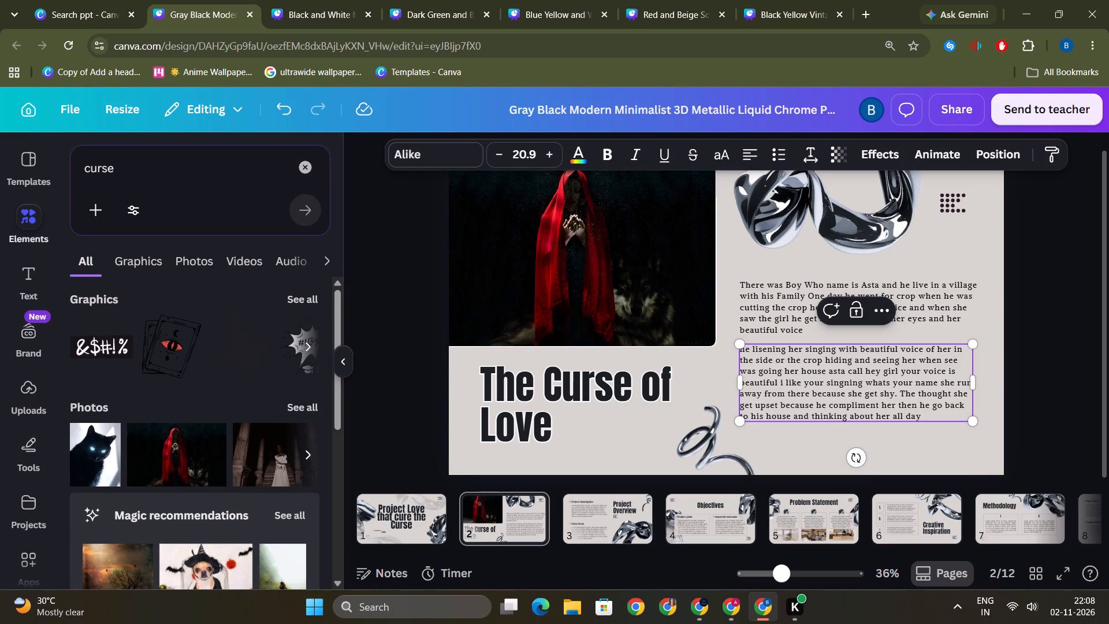
Continue the lower paragraph on slide 2 with "and when night come he seeing her beautiful eyes".
{"action": "type", "text": "and when night come he"}
{"action": "key", "text": "space"}
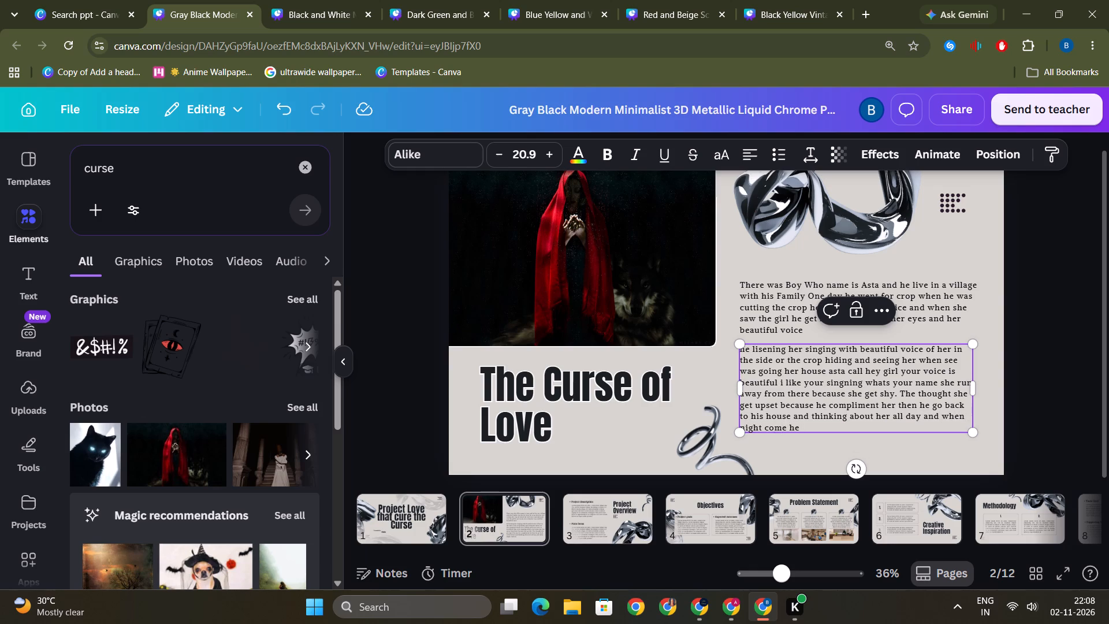
{"action": "key", "text": "BackSpace"}
{"action": "key", "text": "BackSpace"}
{"action": "key", "text": "BackSpace"}
{"action": "type", "text": "he seen"}
{"action": "key", "text": "BackSpace"}
{"action": "type", "text": "ing h"}
{"action": "key", "text": "BackSpace"}
{"action": "type", "text": "her beautuf"}
{"action": "key", "text": "BackSpace"}
{"action": "key", "text": "BackSpace"}
{"action": "type", "text": "iful eys e"}
{"action": "key", "text": "BackSpace"}
{"action": "key", "text": "BackSpace"}
{"action": "key", "text": "BackSpace"}
{"action": "type", "text": "es in"}
Finish the lower paragraph with "on the roof..".
{"action": "key", "text": "BackSpace"}
{"action": "key", "text": "BackSpace"}
{"action": "type", "text": "on the"}
{"action": "key", "text": "space"}
{"action": "type", "text": "roof"}
{"action": "key", "text": "space"}
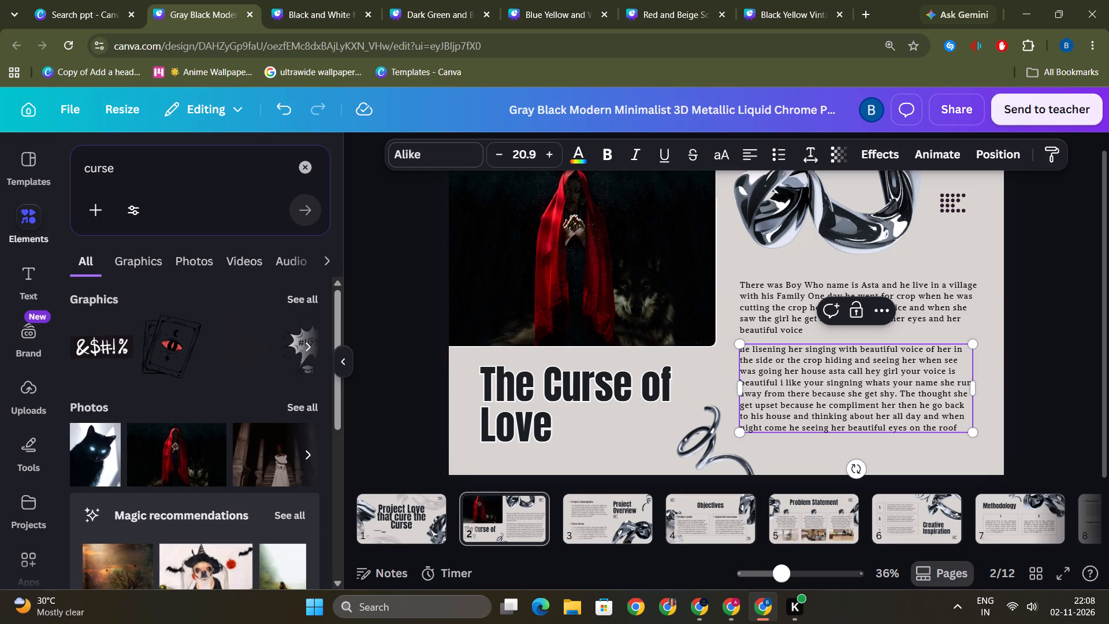
{"action": "key", "text": "period"}
{"action": "key", "text": "BackSpace"}
{"action": "key", "text": "BackSpace"}
{"action": "type", "text": ".."}
For slide 3, search the elements for "curse of love" and show all matching graphics.
{"action": "left_click", "coordinate": [600, 507]}
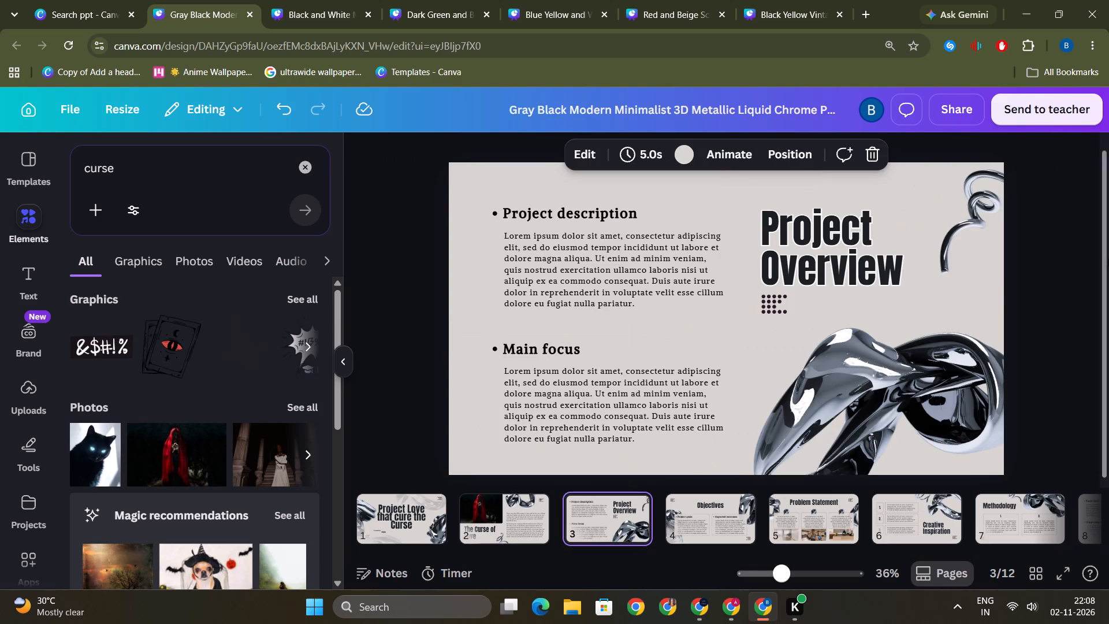
{"action": "left_click", "coordinate": [192, 167]}
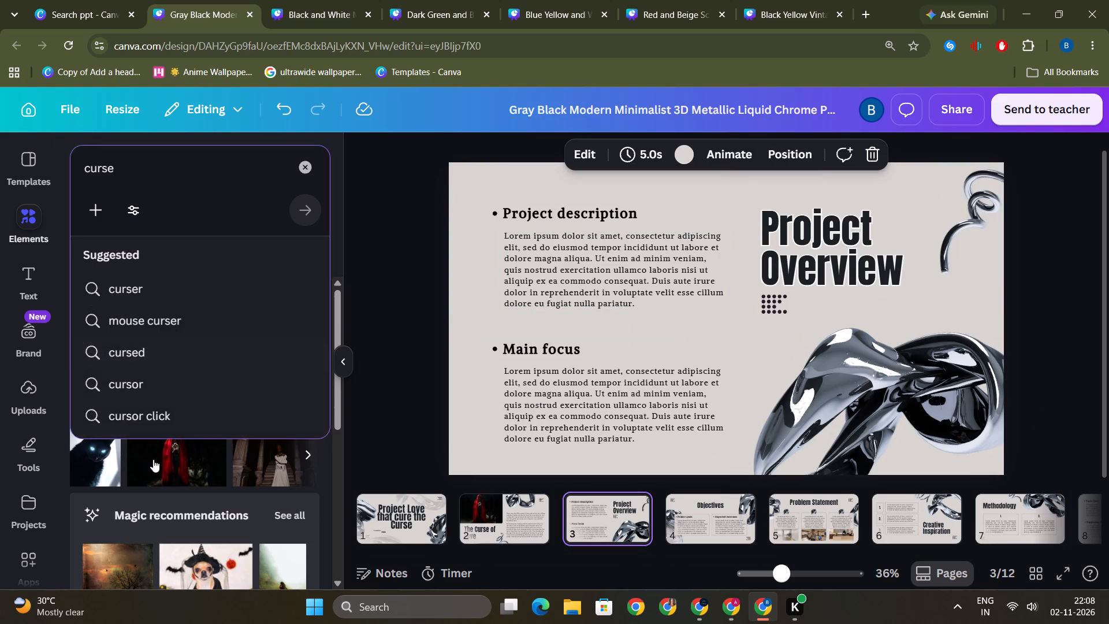
{"action": "left_click", "coordinate": [0, 520]}
{"action": "left_click", "coordinate": [163, 173]}
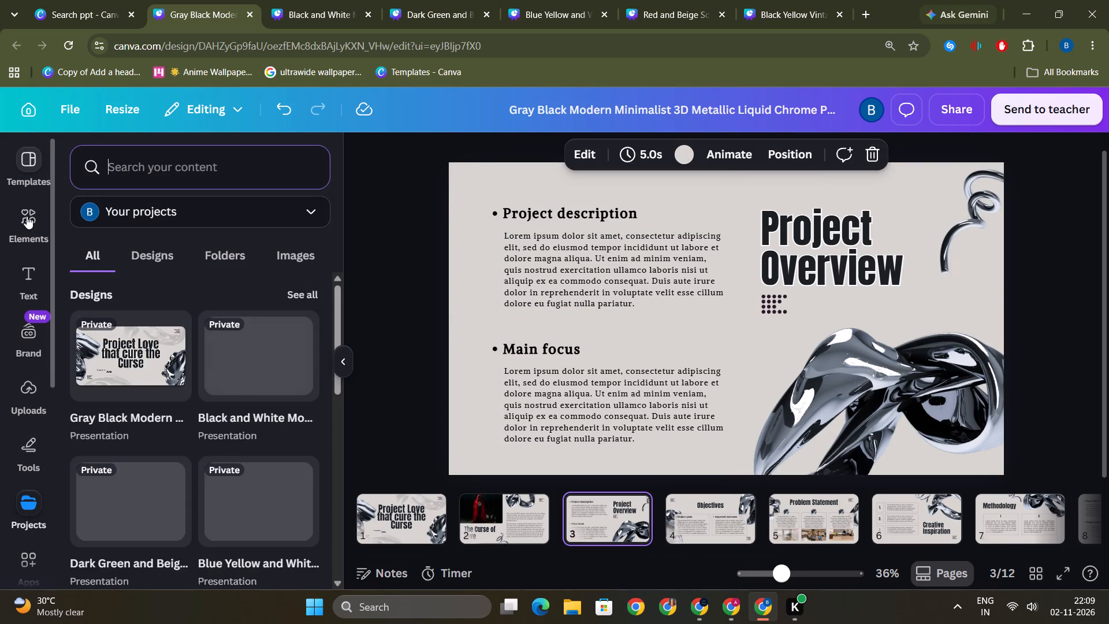
{"action": "left_click", "coordinate": [27, 216]}
{"action": "left_click", "coordinate": [124, 179]}
{"action": "left_click", "coordinate": [132, 172]}
{"action": "key", "text": "space"}
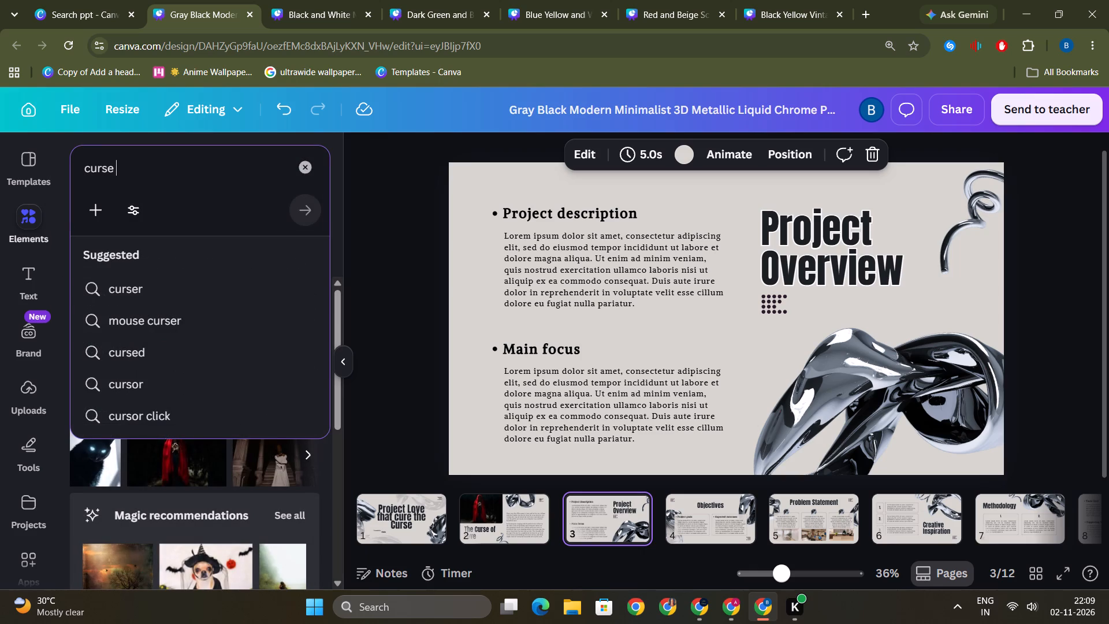
{"action": "type", "text": "of lo"}
{"action": "type", "text": "ve"}
{"action": "key", "text": "Return"}
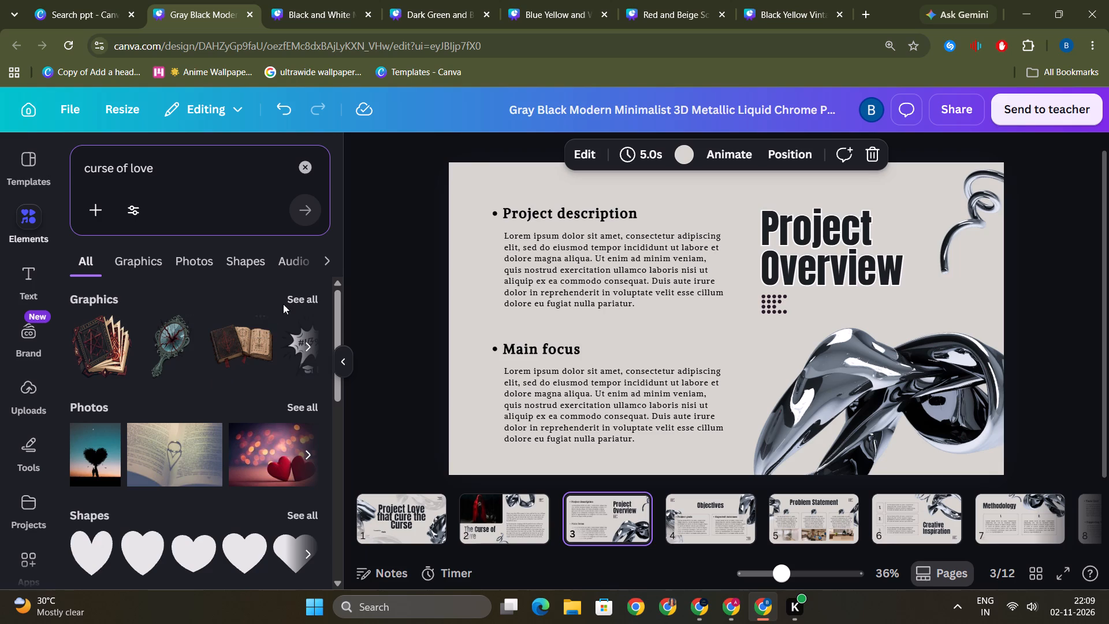
{"action": "left_click", "coordinate": [304, 303]}
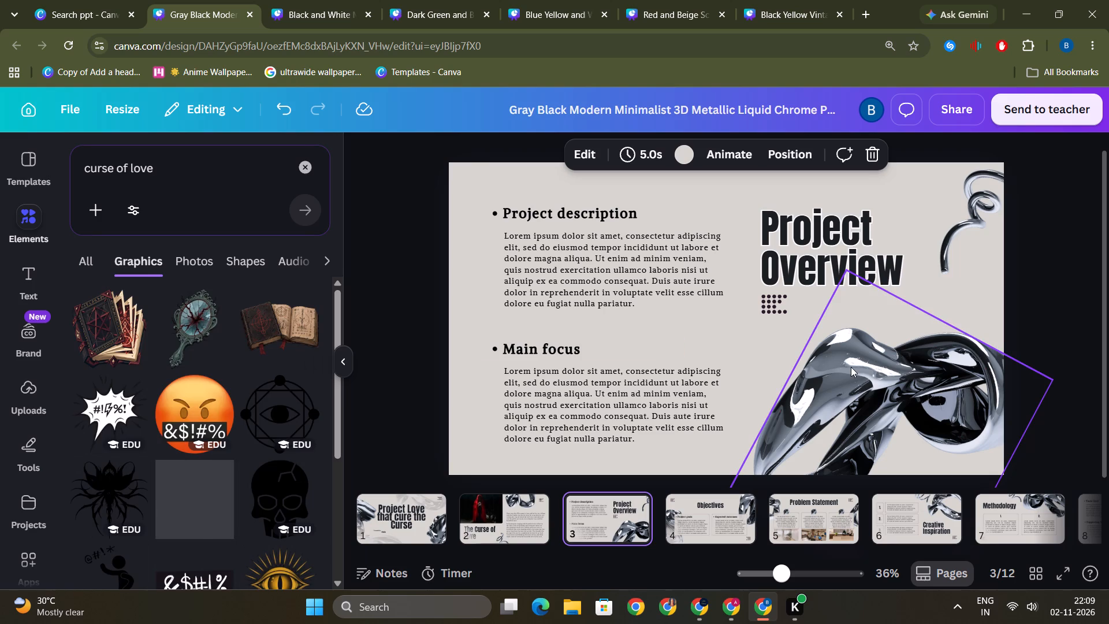
Replace the large chrome shape below the Project Overview title with the dark pentagram spell book graphic.
{"action": "scroll", "coordinate": [228, 348], "scroll_direction": "down", "scroll_amount": 2}
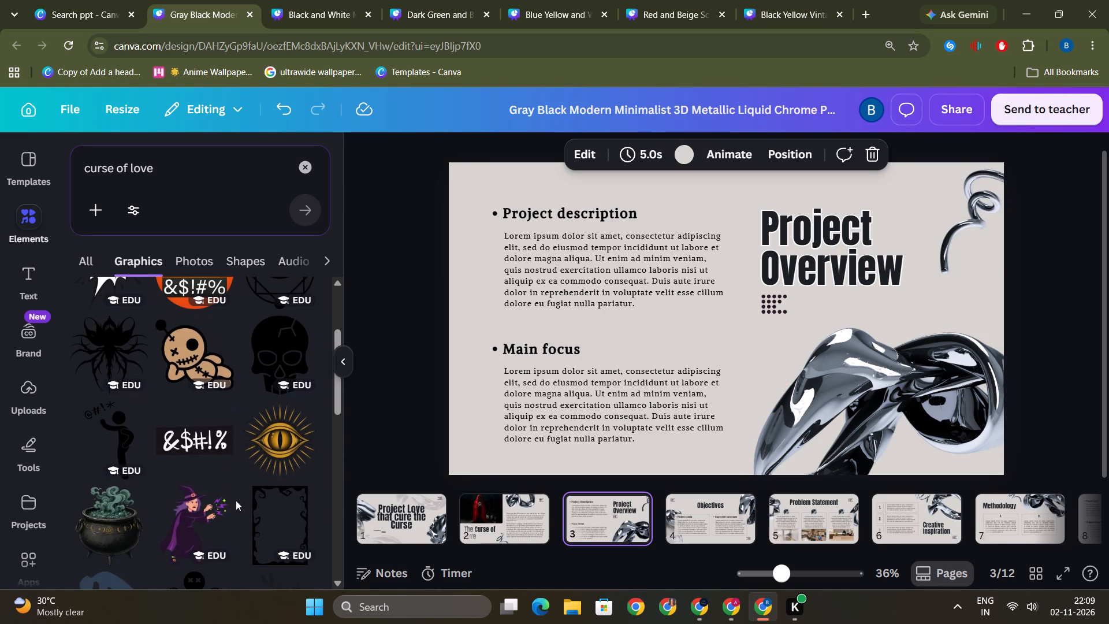
{"action": "scroll", "coordinate": [249, 470], "scroll_direction": "down", "scroll_amount": 6}
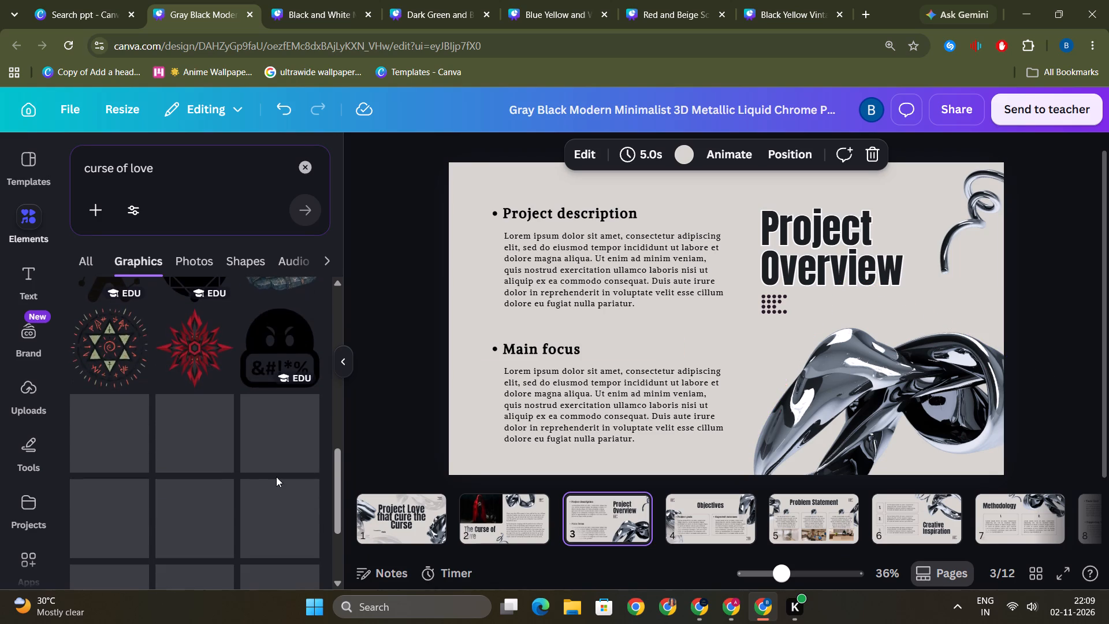
{"action": "scroll", "coordinate": [276, 477], "scroll_direction": "up", "scroll_amount": 5}
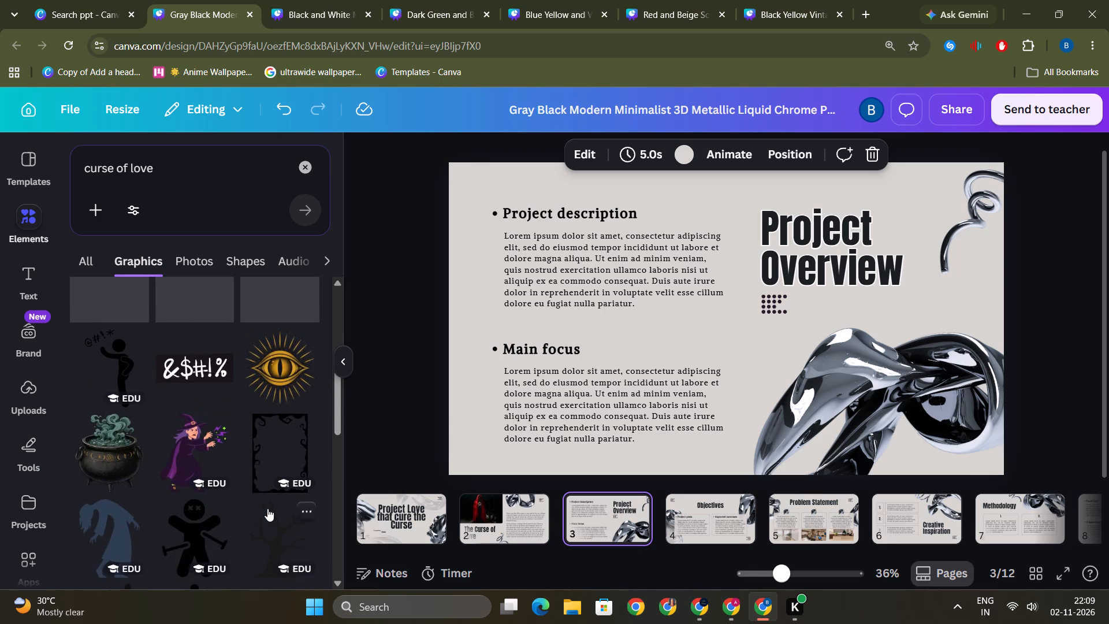
{"action": "scroll", "coordinate": [267, 508], "scroll_direction": "up", "scroll_amount": 3}
{"action": "scroll", "coordinate": [267, 508], "scroll_direction": "down", "scroll_amount": 3}
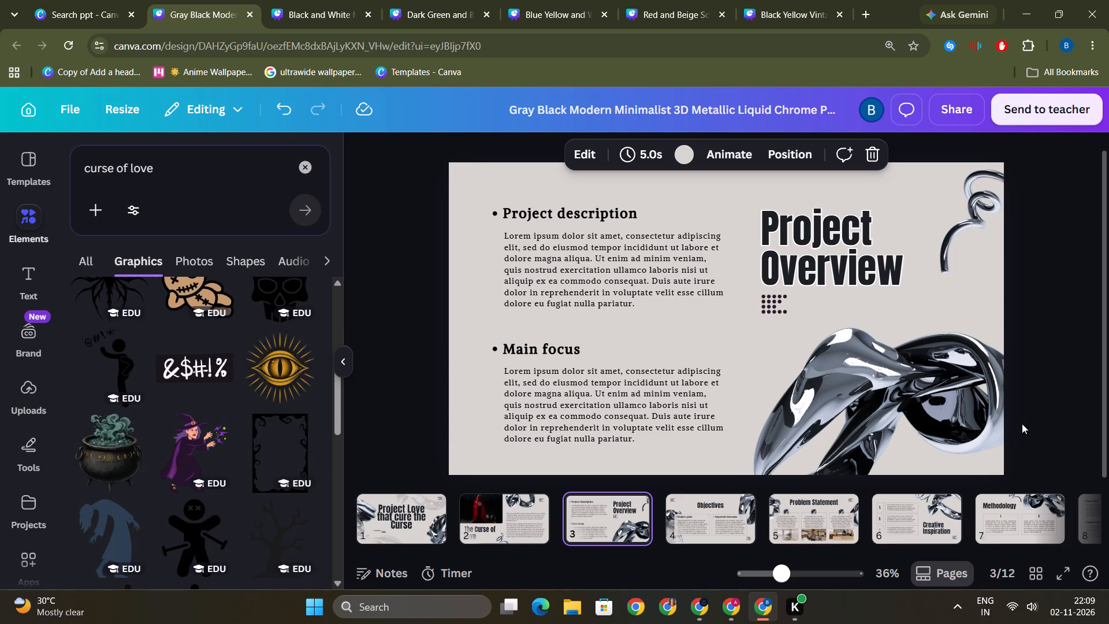
{"action": "scroll", "coordinate": [322, 465], "scroll_direction": "up", "scroll_amount": 6}
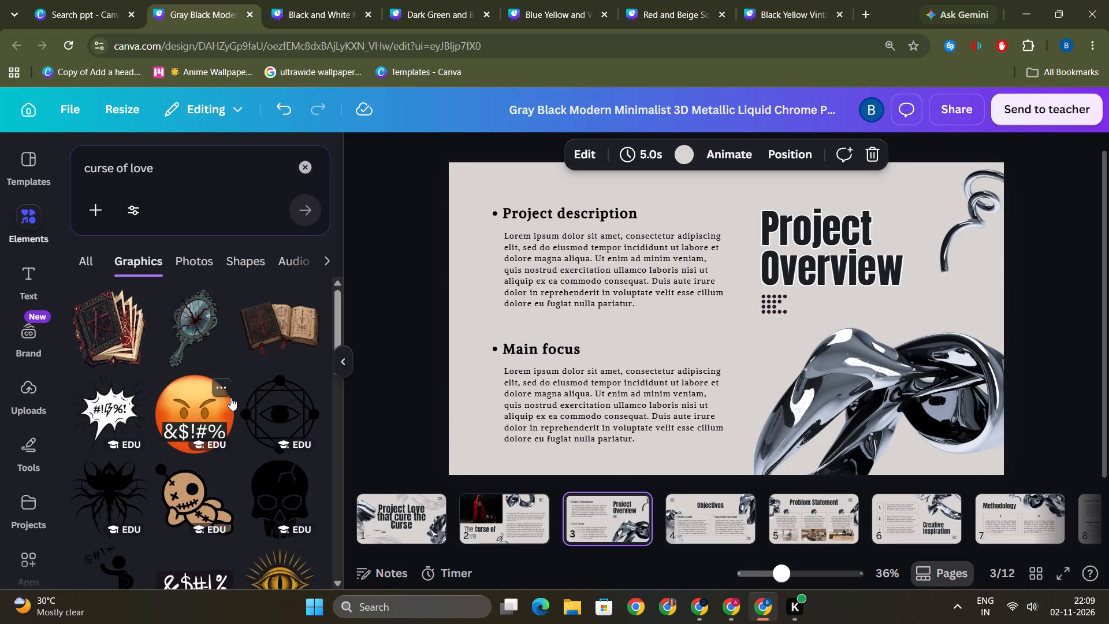
{"action": "left_click_drag", "start_coordinate": [116, 347], "coordinate": [899, 387]}
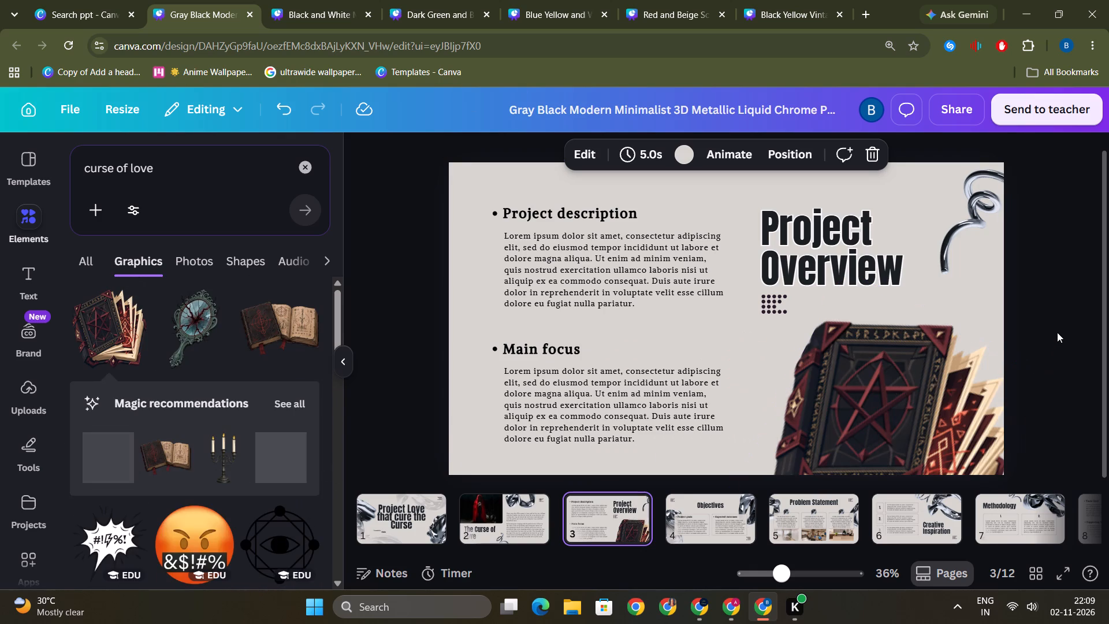
{"action": "left_click", "coordinate": [1058, 332]}
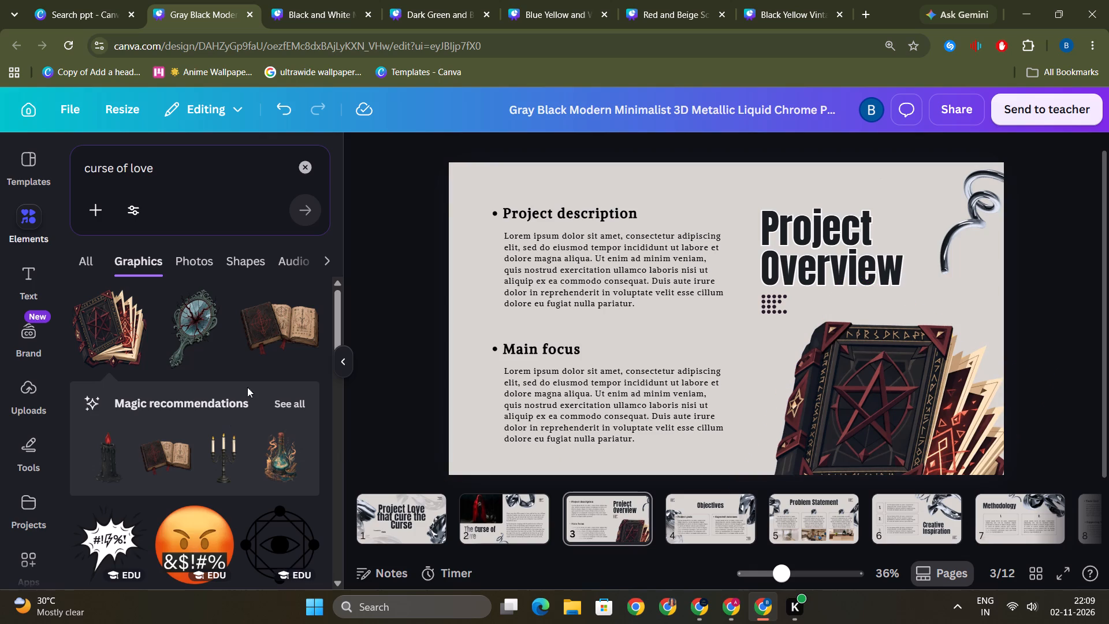
Examine the remaining "curse of love" graphics for another image that suits the story.
{"action": "scroll", "coordinate": [291, 340], "scroll_direction": "down", "scroll_amount": 9}
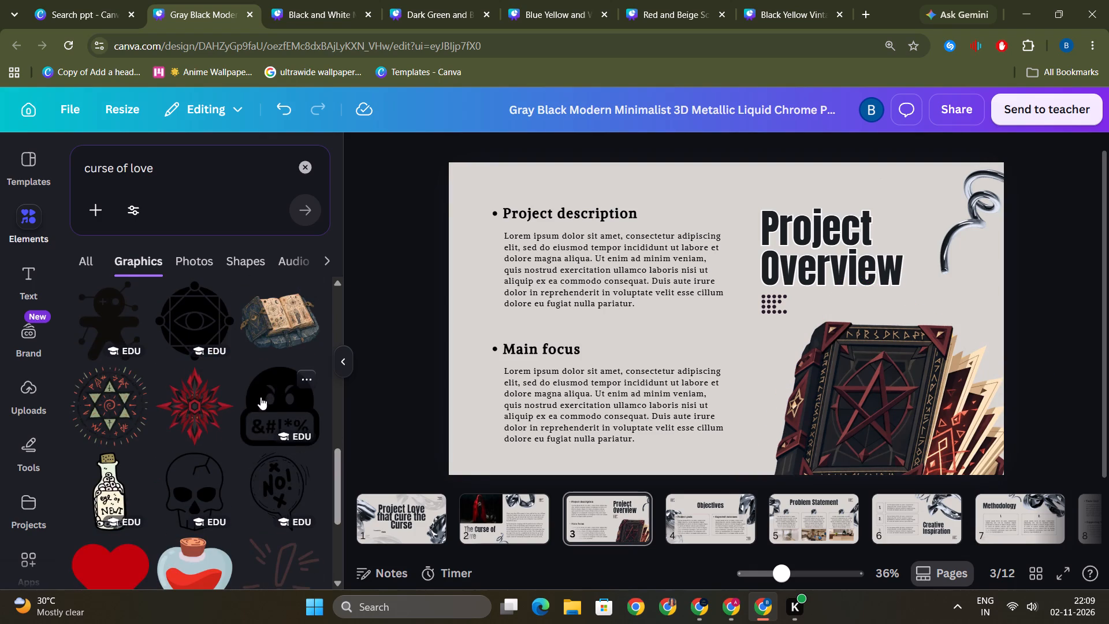
{"action": "scroll", "coordinate": [252, 413], "scroll_direction": "down", "scroll_amount": 13}
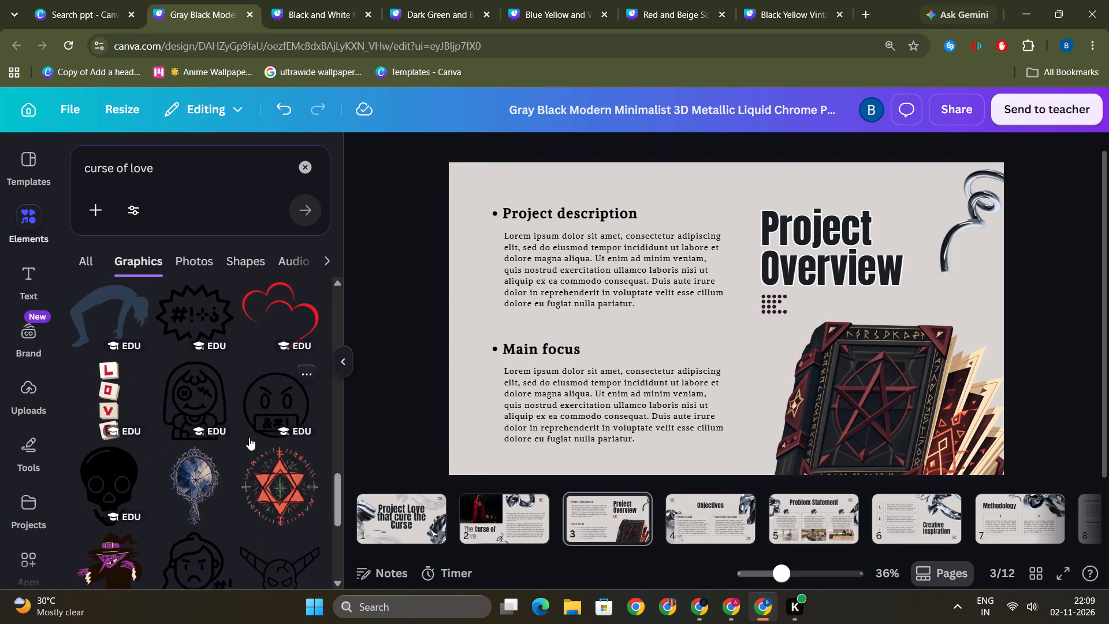
{"action": "scroll", "coordinate": [249, 441], "scroll_direction": "down", "scroll_amount": 4}
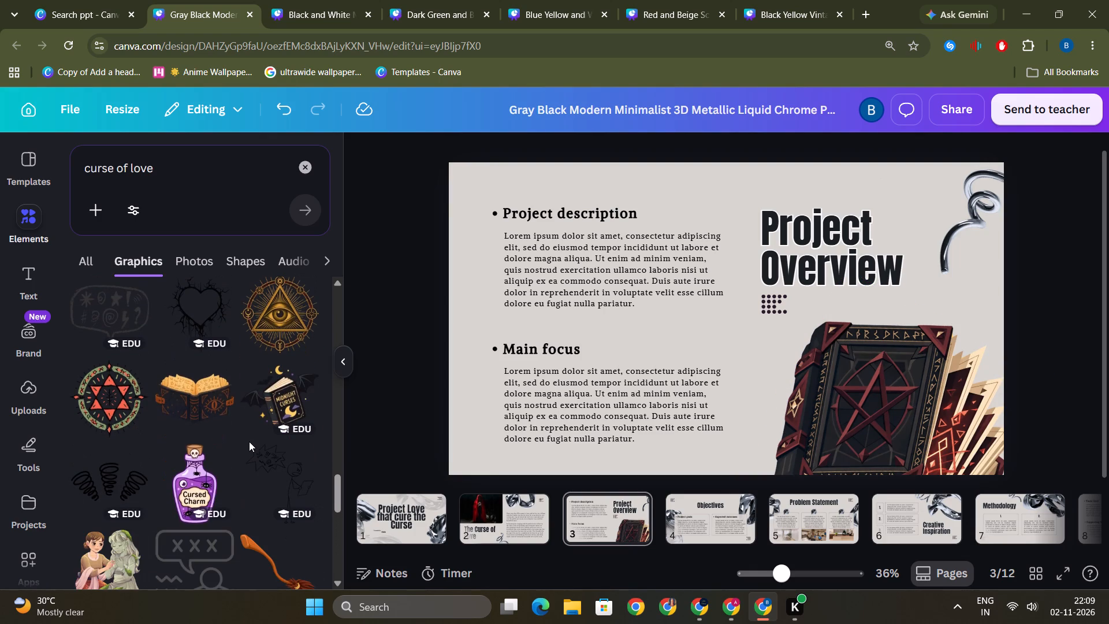
{"action": "scroll", "coordinate": [249, 441], "scroll_direction": "down", "scroll_amount": 4}
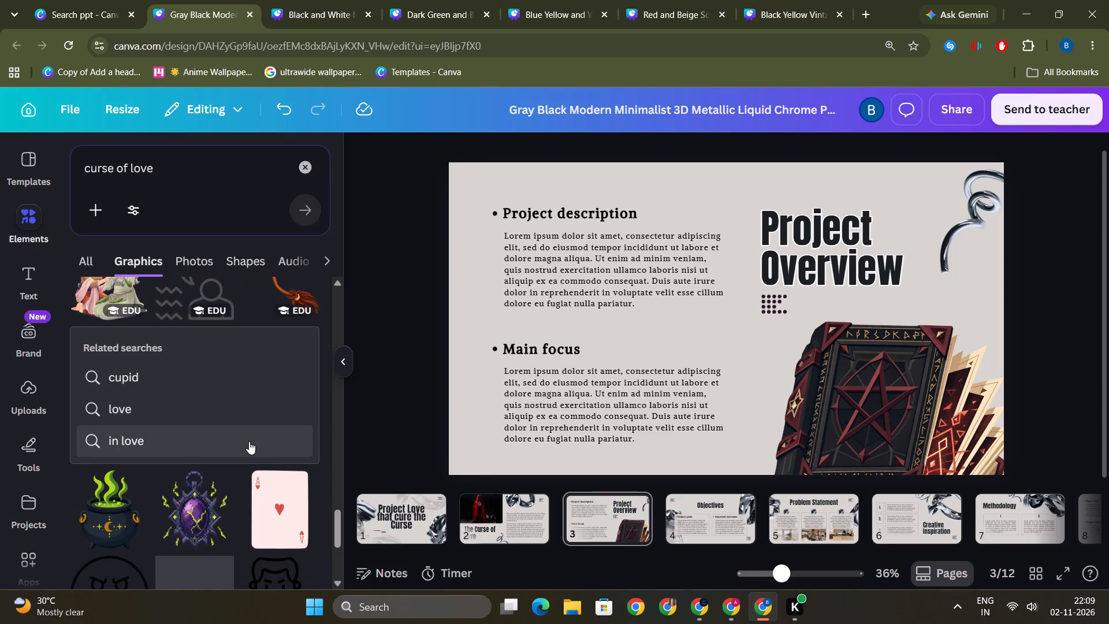
{"action": "scroll", "coordinate": [249, 441], "scroll_direction": "down", "scroll_amount": 8}
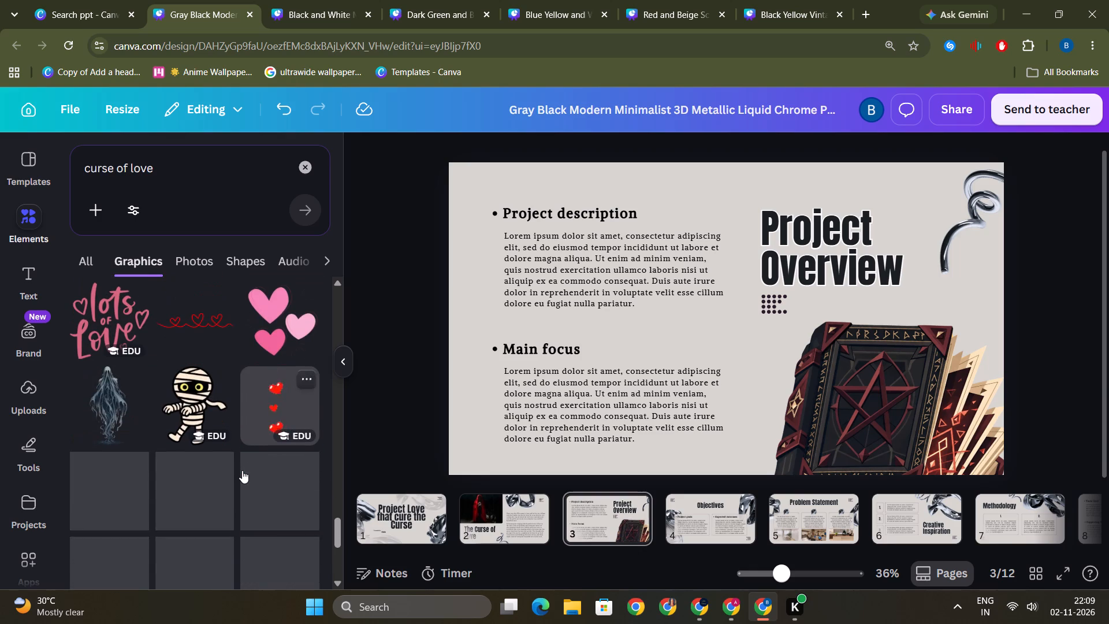
{"action": "scroll", "coordinate": [242, 470], "scroll_direction": "up", "scroll_amount": 1}
{"action": "scroll", "coordinate": [242, 470], "scroll_direction": "down", "scroll_amount": 5}
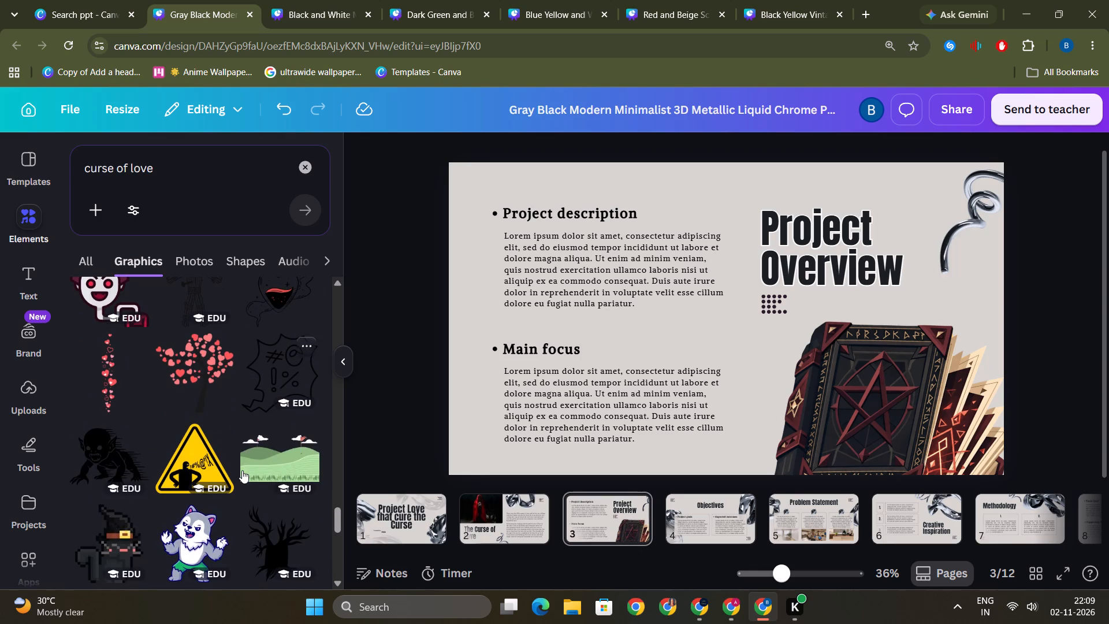
{"action": "scroll", "coordinate": [242, 470], "scroll_direction": "down", "scroll_amount": 7}
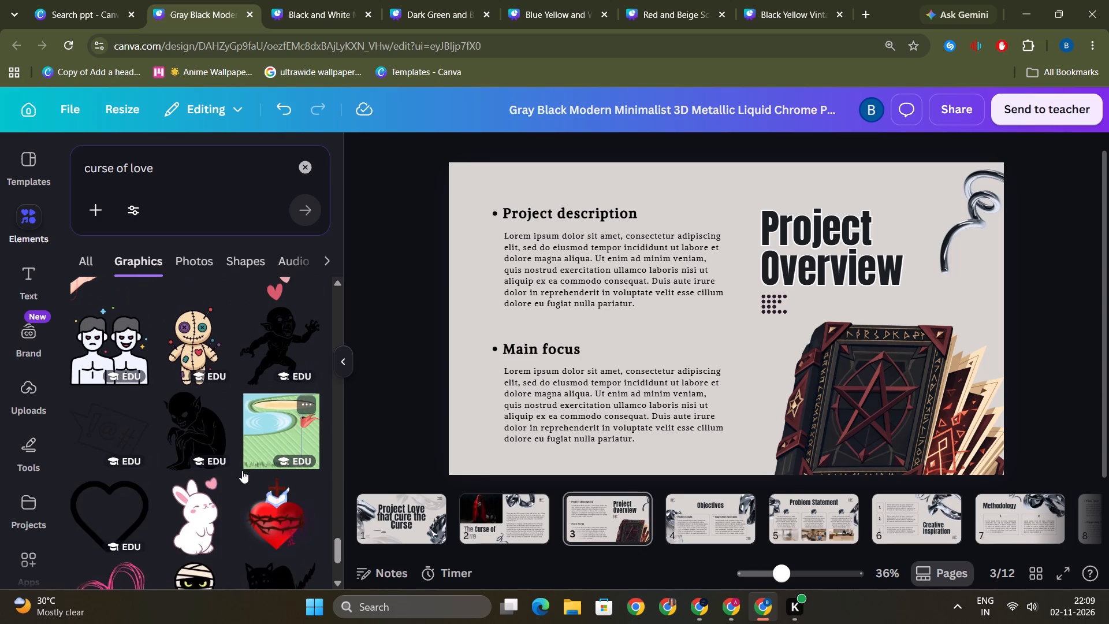
{"action": "scroll", "coordinate": [242, 470], "scroll_direction": "down", "scroll_amount": 6}
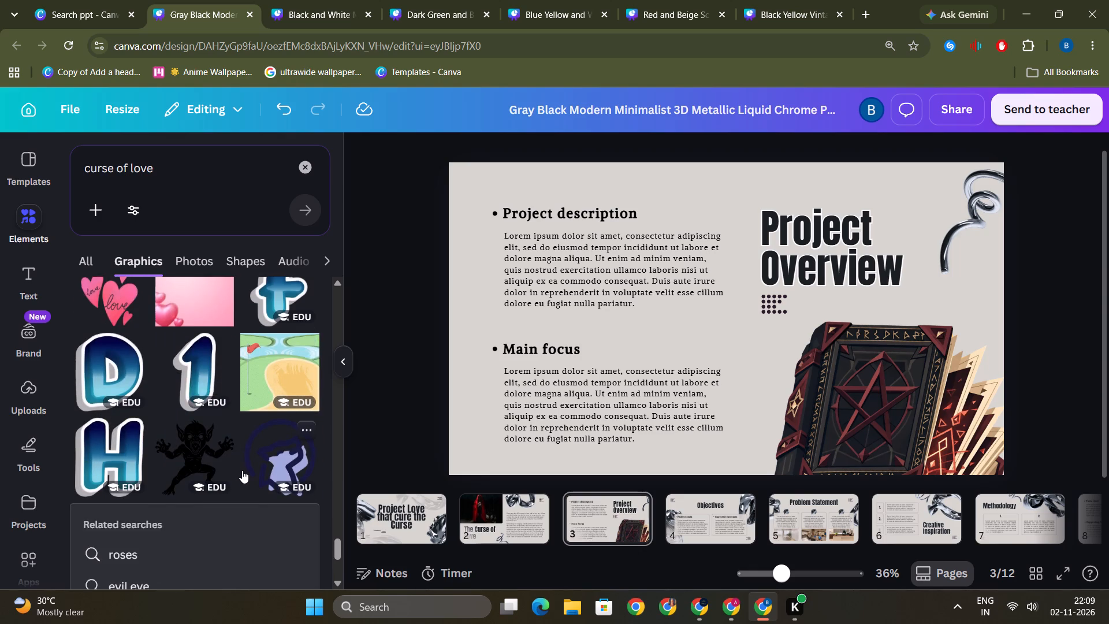
{"action": "scroll", "coordinate": [242, 470], "scroll_direction": "down", "scroll_amount": 10}
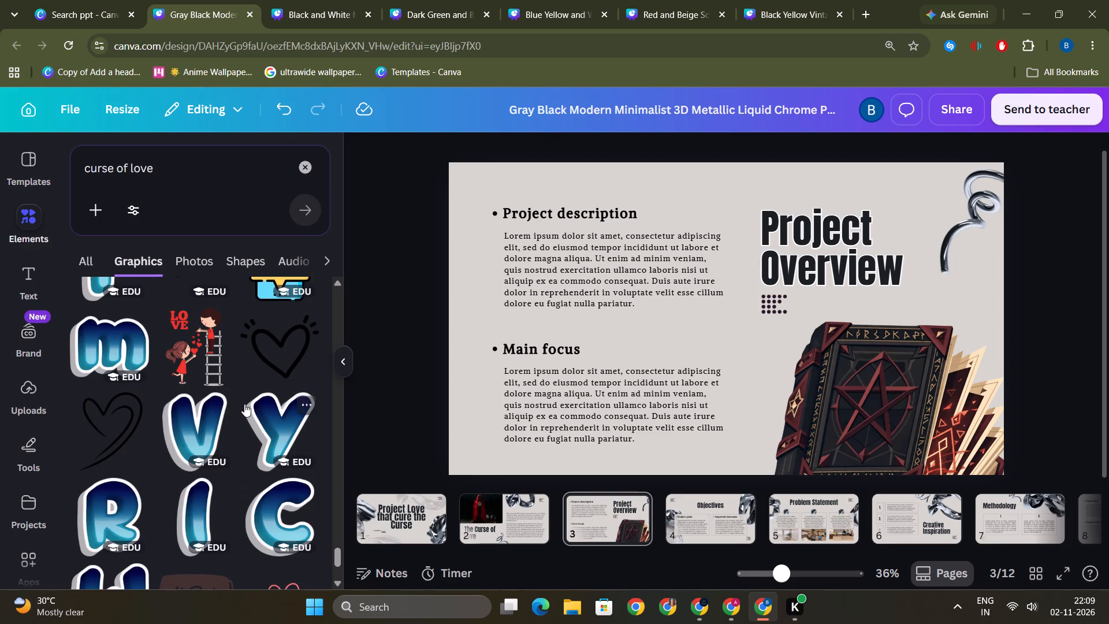
{"action": "scroll", "coordinate": [244, 402], "scroll_direction": "down", "scroll_amount": 9}
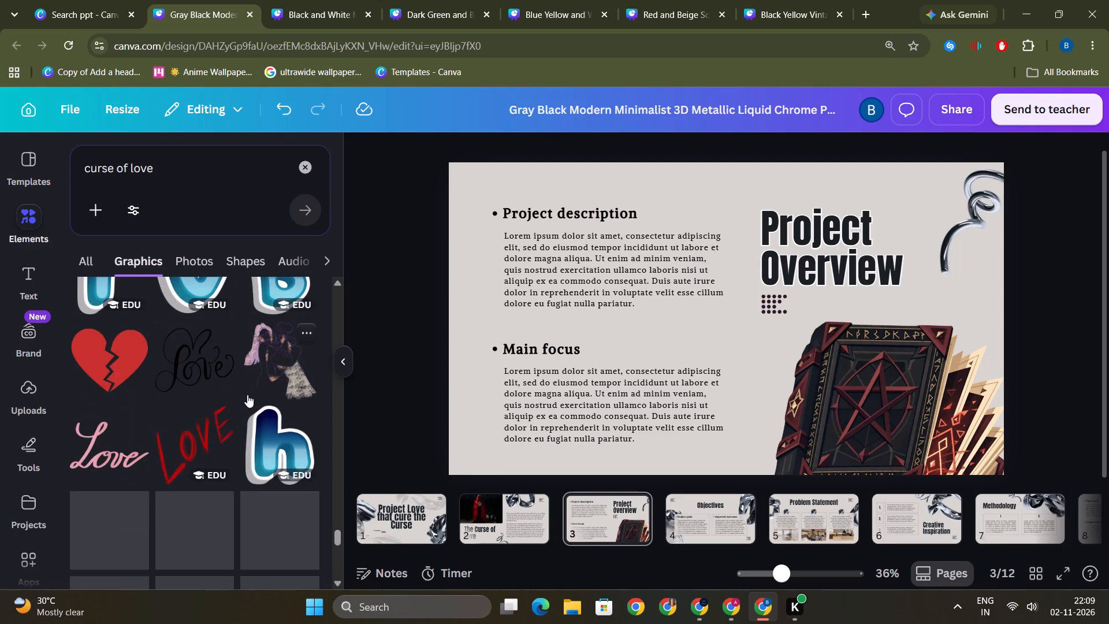
{"action": "scroll", "coordinate": [247, 395], "scroll_direction": "down", "scroll_amount": 3}
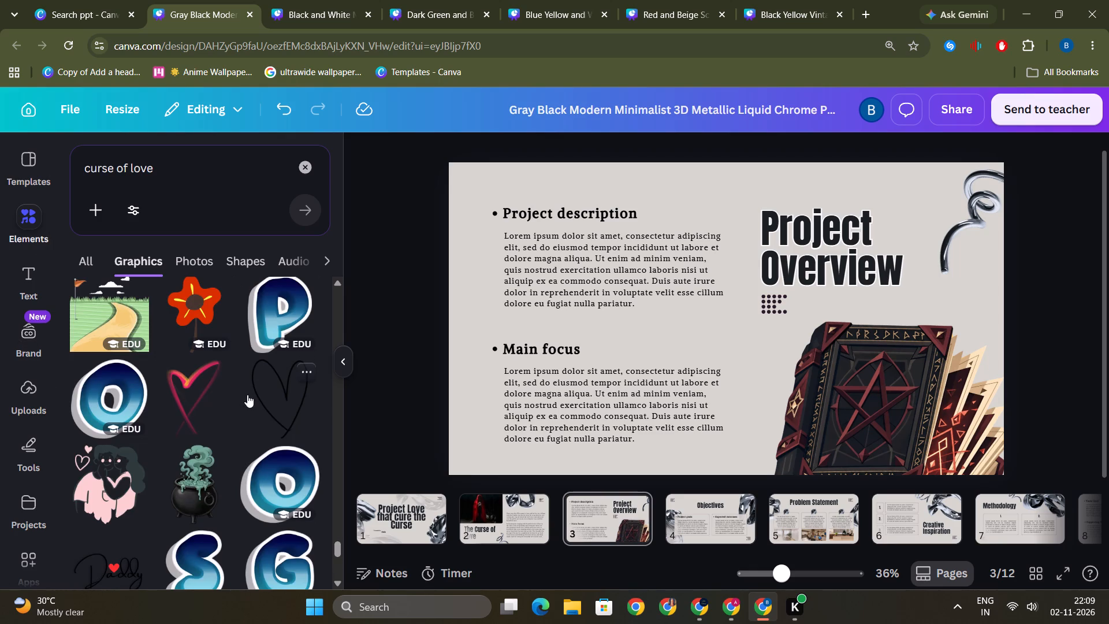
{"action": "scroll", "coordinate": [247, 395], "scroll_direction": "down", "scroll_amount": 8}
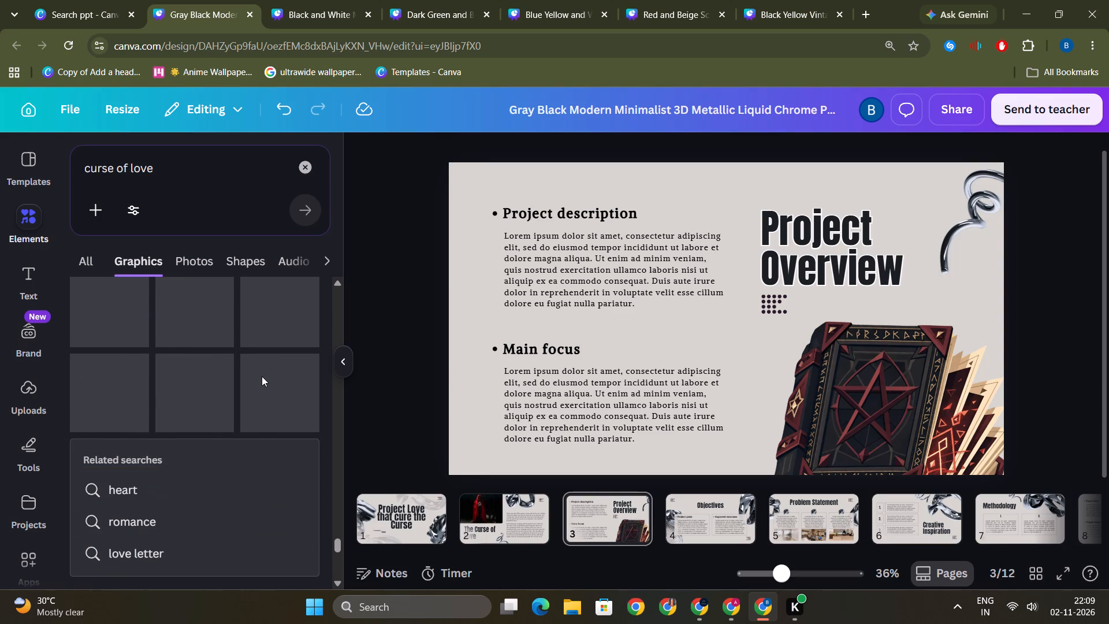
{"action": "scroll", "coordinate": [256, 416], "scroll_direction": "up", "scroll_amount": 1}
{"action": "scroll", "coordinate": [256, 416], "scroll_direction": "down", "scroll_amount": 6}
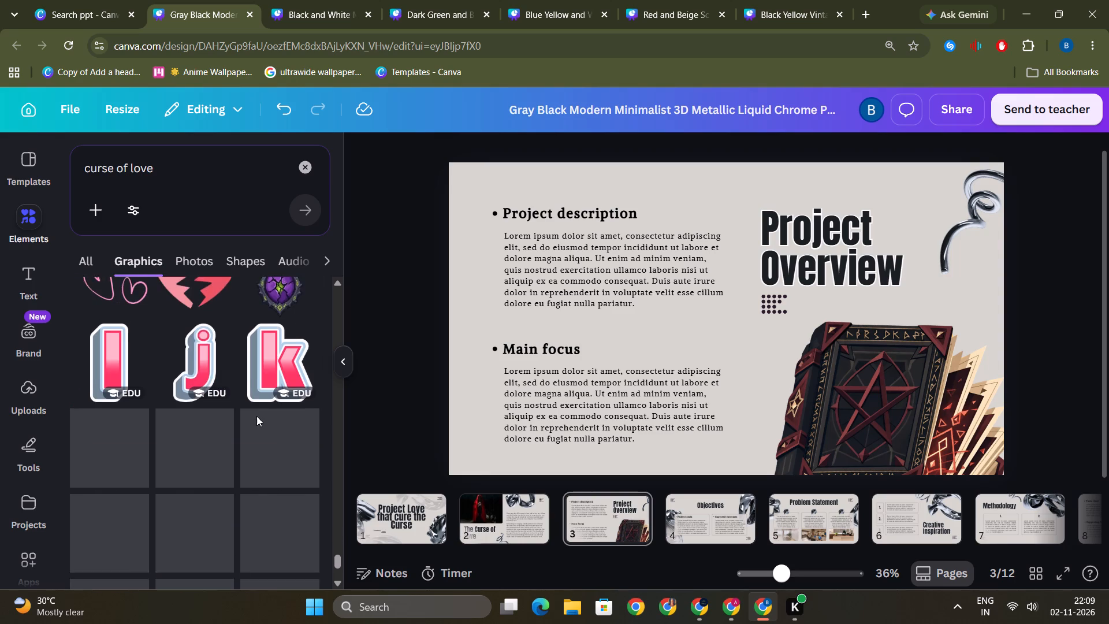
{"action": "scroll", "coordinate": [256, 416], "scroll_direction": "down", "scroll_amount": 8}
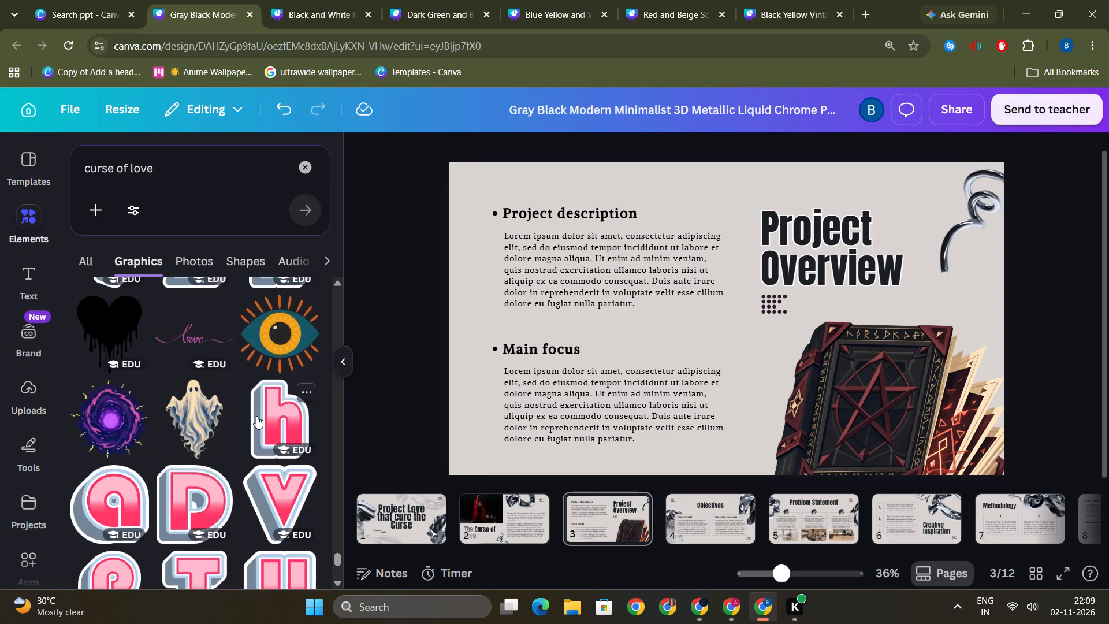
{"action": "scroll", "coordinate": [256, 416], "scroll_direction": "down", "scroll_amount": 8}
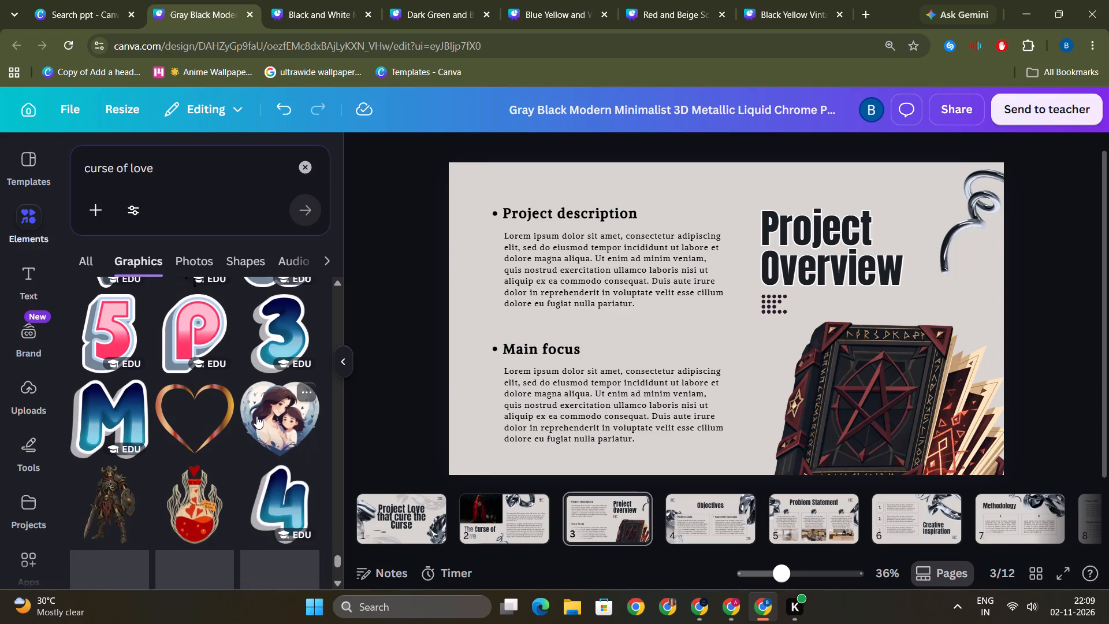
Shrink the pentagram spell book on slide 3 and reposition it so the whole book fits in the slide's lower-right area.
{"action": "left_click", "coordinate": [796, 428]}
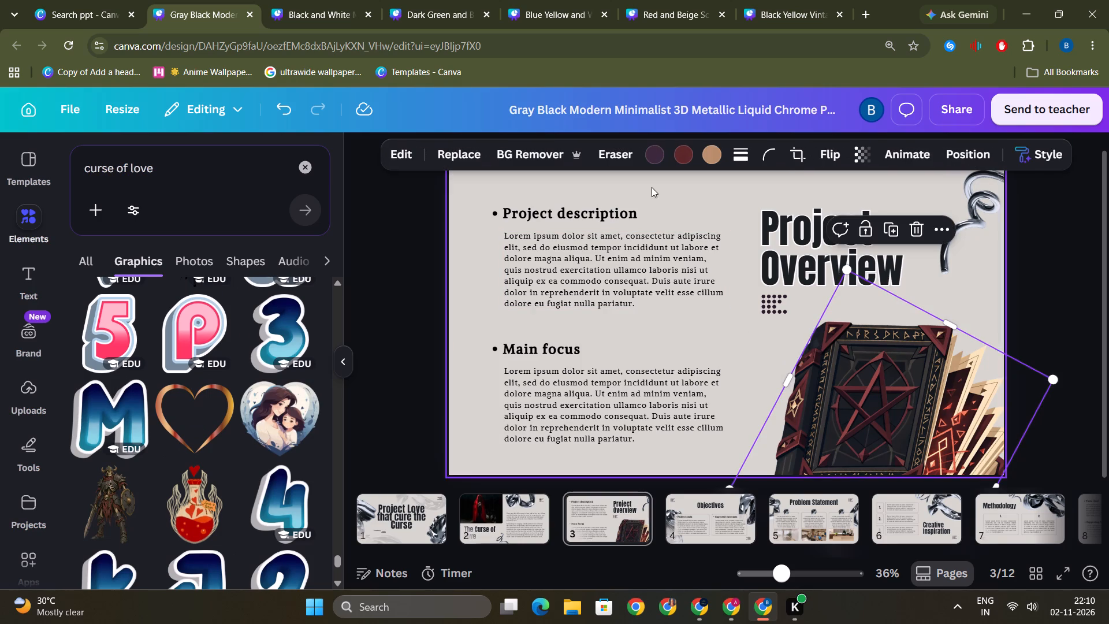
{"action": "left_click_drag", "start_coordinate": [850, 270], "coordinate": [854, 323]}
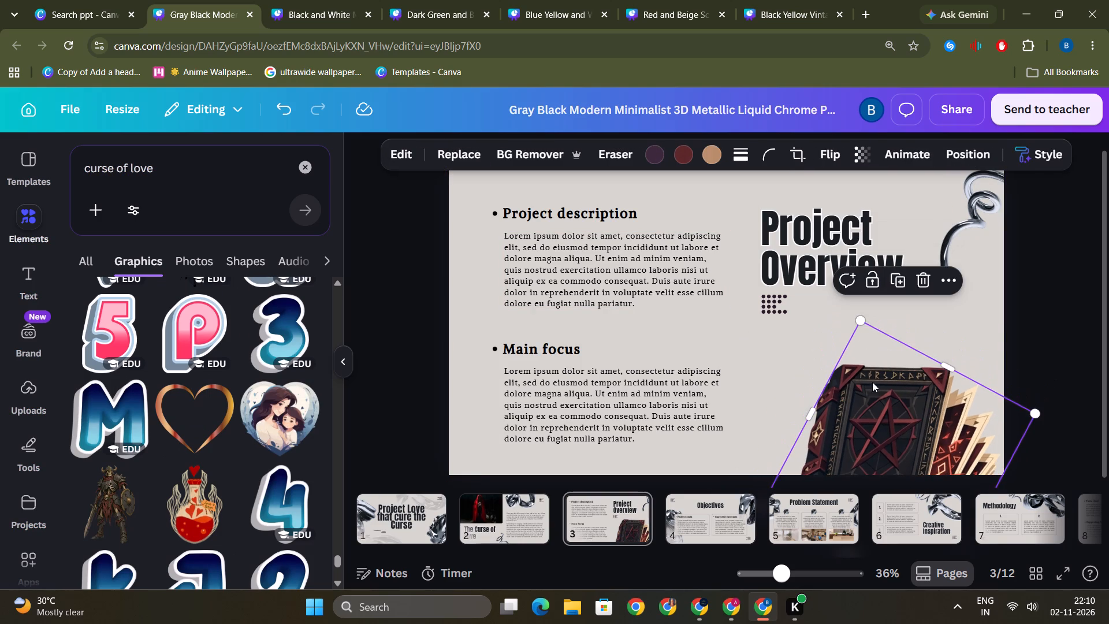
{"action": "left_click_drag", "start_coordinate": [874, 391], "coordinate": [861, 329]}
{"action": "left_click_drag", "start_coordinate": [848, 264], "coordinate": [854, 306]}
{"action": "left_click_drag", "start_coordinate": [858, 395], "coordinate": [863, 358]}
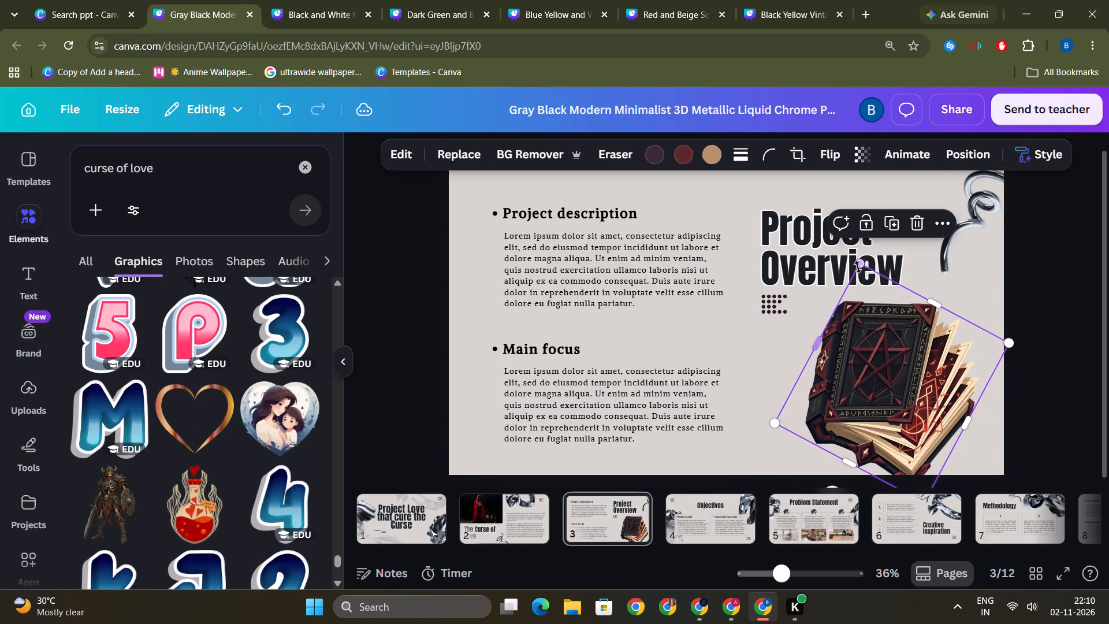
{"action": "left_click_drag", "start_coordinate": [858, 266], "coordinate": [864, 282]}
{"action": "left_click_drag", "start_coordinate": [889, 404], "coordinate": [898, 393]}
{"action": "left_click", "coordinate": [1079, 273]}
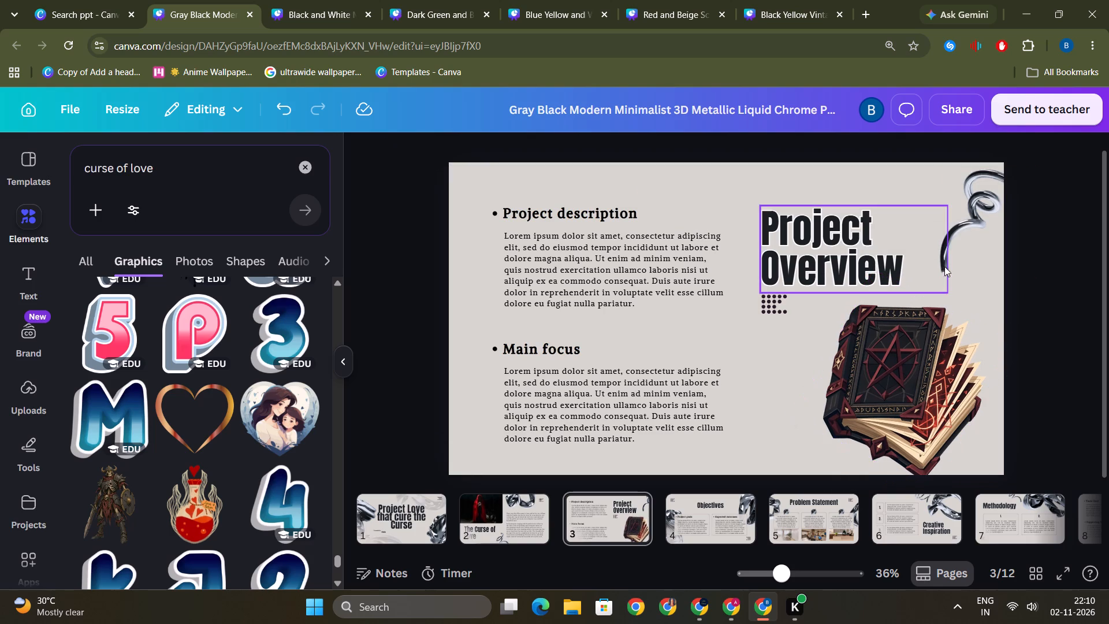
Replace the slide title "Project Overview" with "Next Day on Crop Feild".
{"action": "double_click", "coordinate": [859, 220]}
{"action": "key", "text": "BackSpace"}
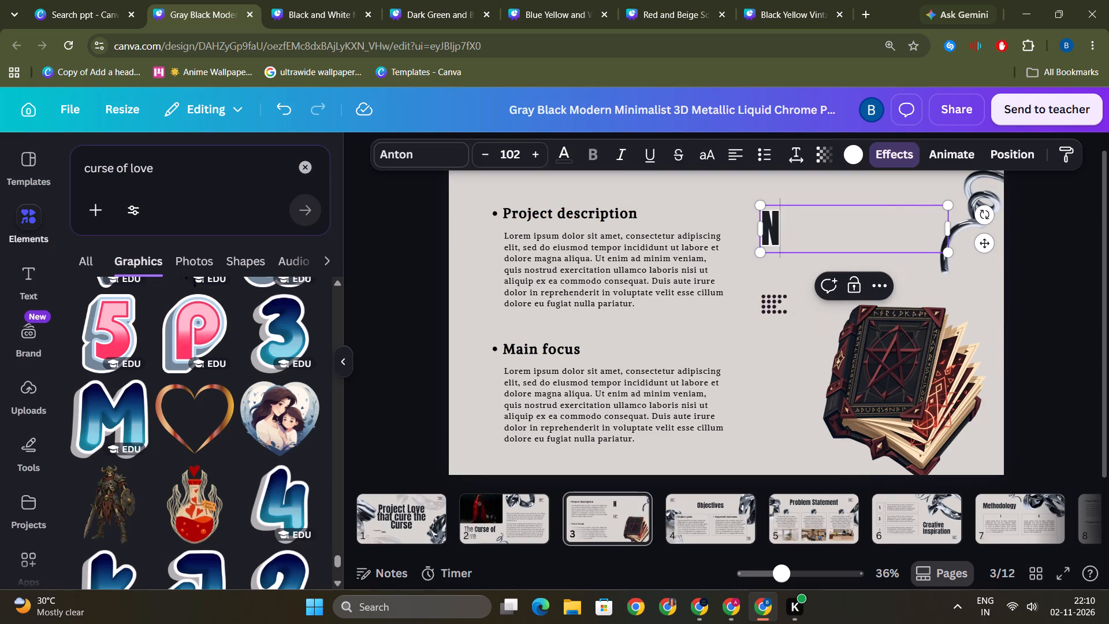
{"action": "type", "text": "ext"}
{"action": "key", "text": "space"}
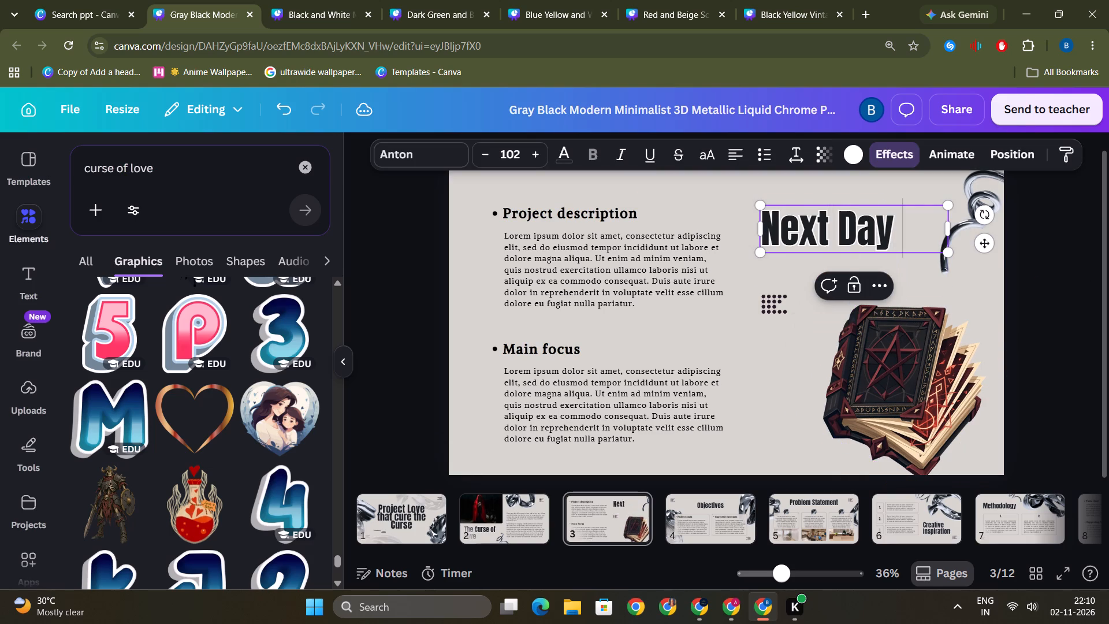
{"action": "key", "text": "BackSpace"}
{"action": "key", "text": "BackSpace"}
{"action": "key", "text": "BackSpace"}
{"action": "type", "text": "onb"}
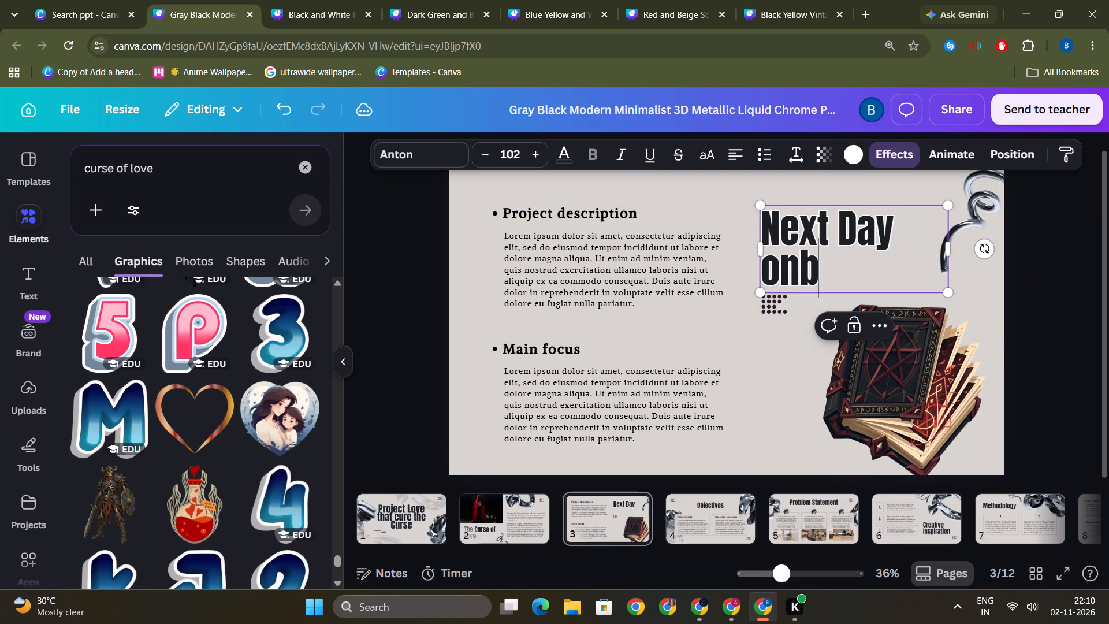
{"action": "key", "text": "space"}
{"action": "key", "text": "BackSpace"}
{"action": "key", "text": "BackSpace"}
{"action": "key", "text": "space"}
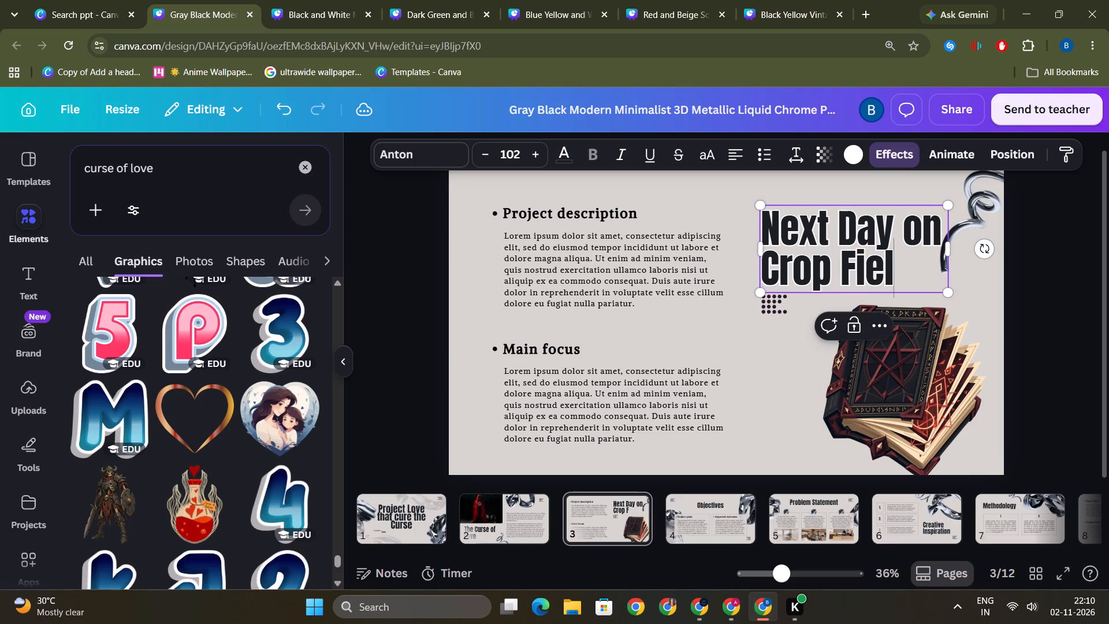
{"action": "key", "text": "BackSpace"}
{"action": "key", "text": "BackSpace"}
{"action": "key", "text": "BackSpace"}
{"action": "type", "text": "eio"}
{"action": "key", "text": "BackSpace"}
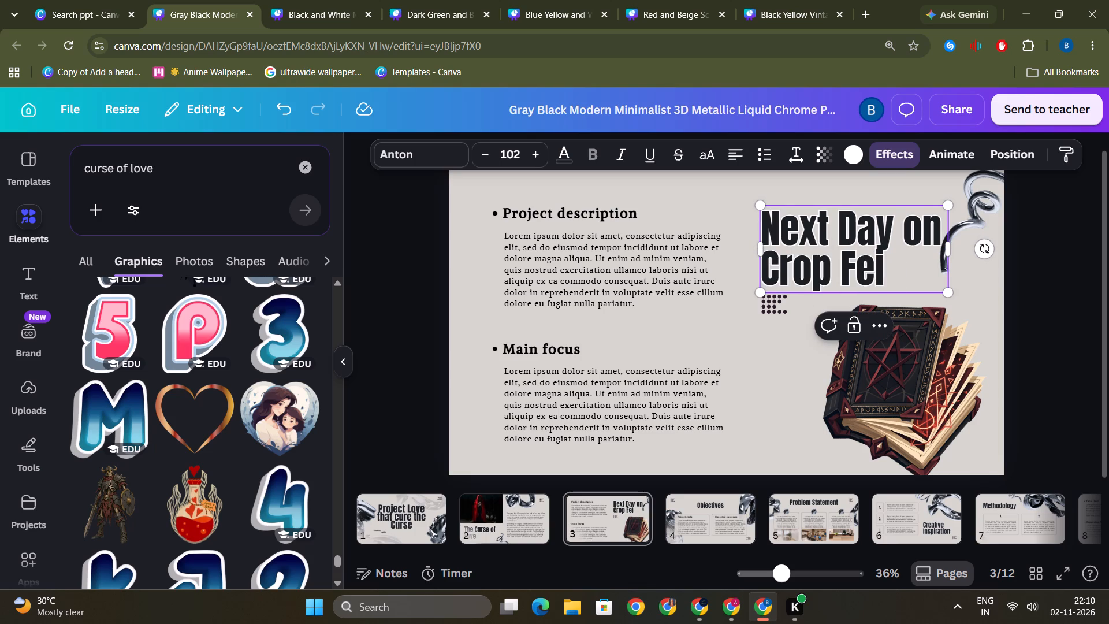
{"action": "type", "text": "ld"}
{"action": "left_click", "coordinate": [1080, 374]}
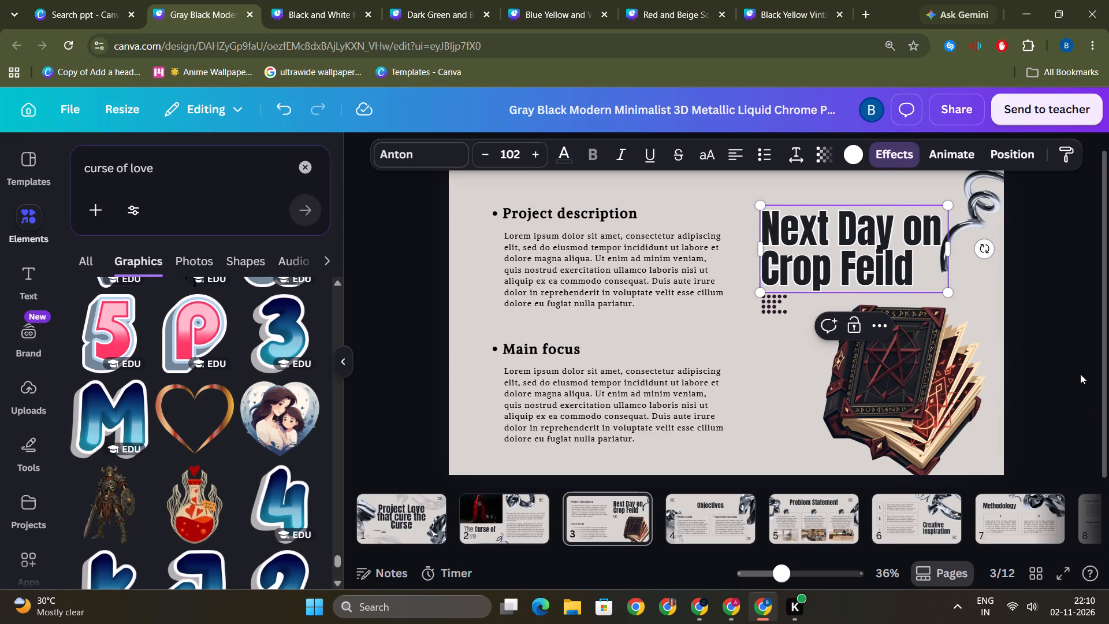
Search the elements for "crop" and replace the chrome squiggle beside the title with the orange wheat graphic.
{"action": "left_click", "coordinate": [955, 183]}
{"action": "double_click", "coordinate": [199, 161]}
{"action": "left_click_drag", "start_coordinate": [196, 163], "coordinate": [212, 166]}
{"action": "left_click", "coordinate": [289, 166]}
{"action": "type", "text": "crop"}
{"action": "key", "text": "Return"}
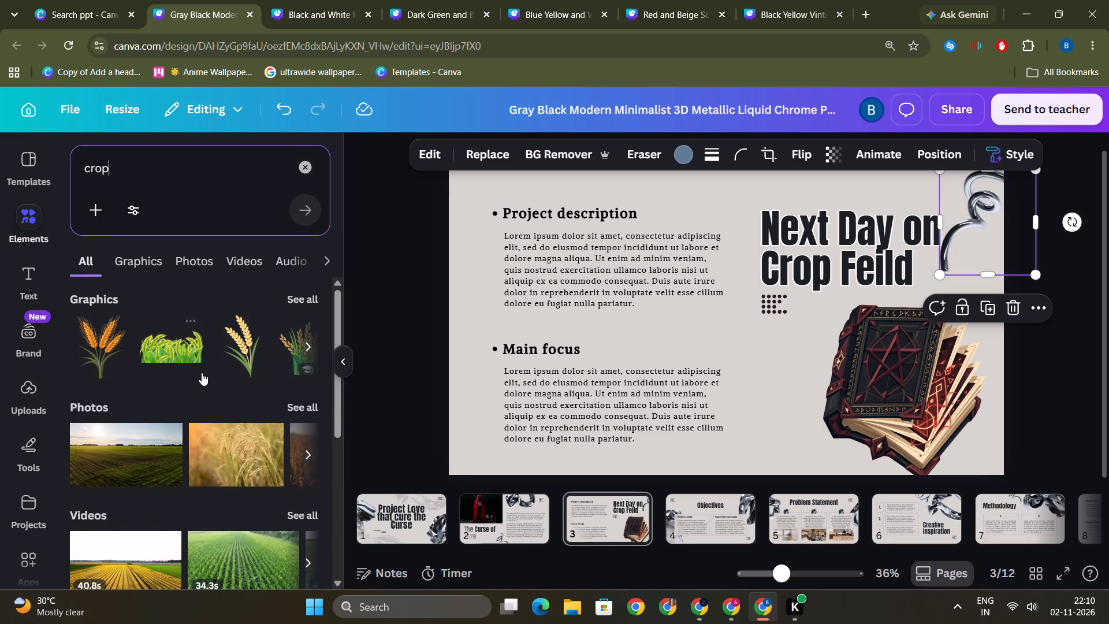
{"action": "left_click_drag", "start_coordinate": [97, 358], "coordinate": [1005, 197]}
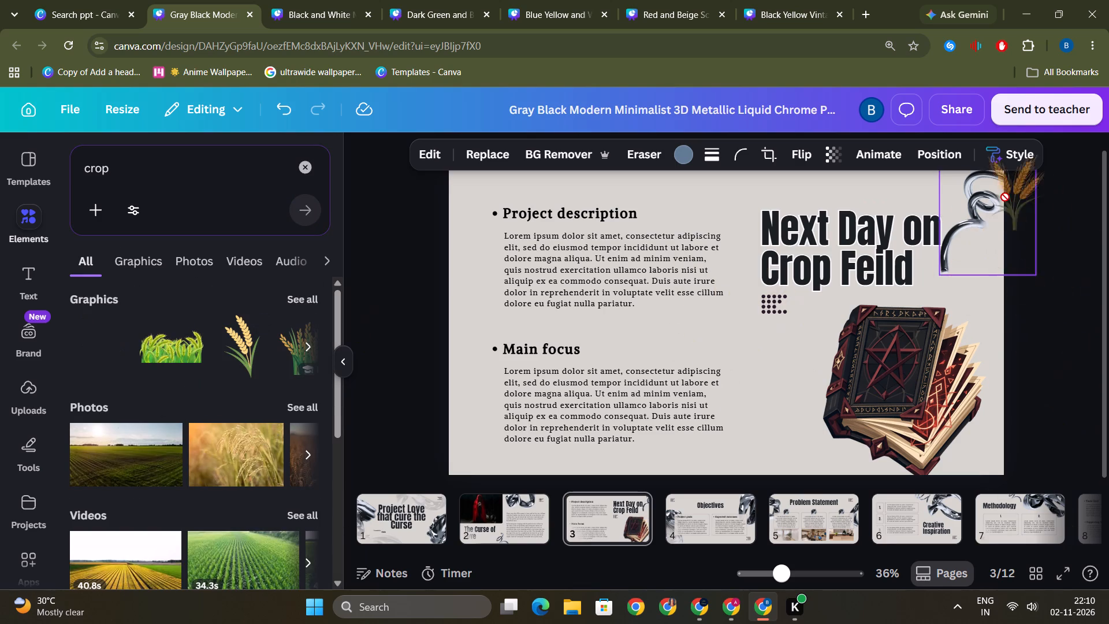
{"action": "left_click_drag", "start_coordinate": [1005, 197], "coordinate": [976, 224]}
{"action": "left_click", "coordinate": [1089, 377]}
Move the wheat graphic inward so it lies fully within the slide, against its right edge.
{"action": "double_click", "coordinate": [1001, 244]}
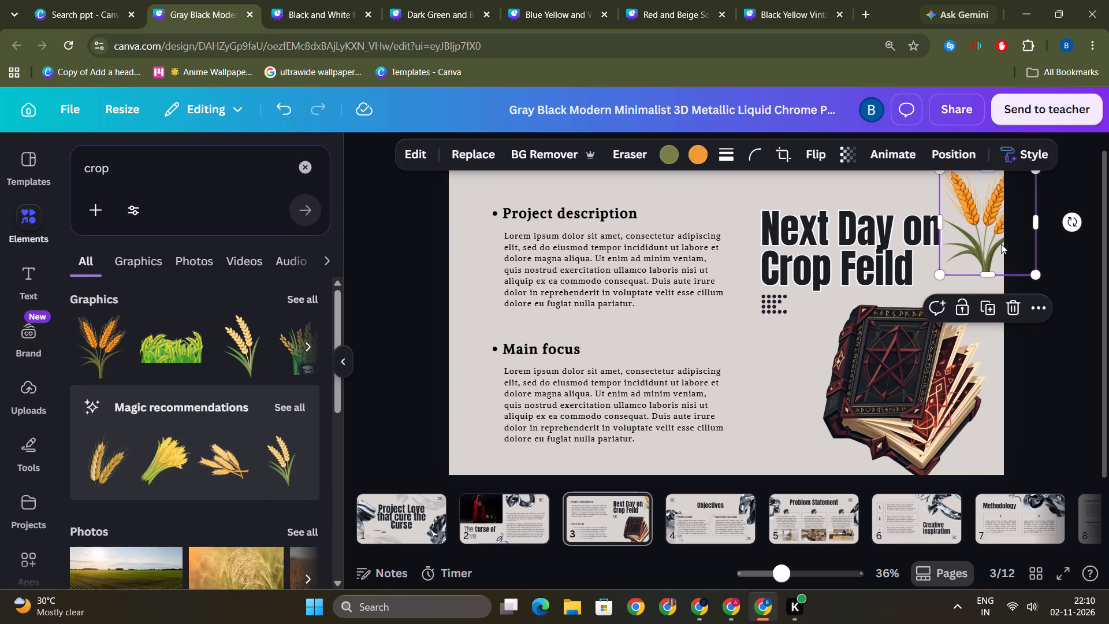
{"action": "left_click_drag", "start_coordinate": [1011, 229], "coordinate": [1000, 231]}
{"action": "left_click", "coordinate": [1042, 364]}
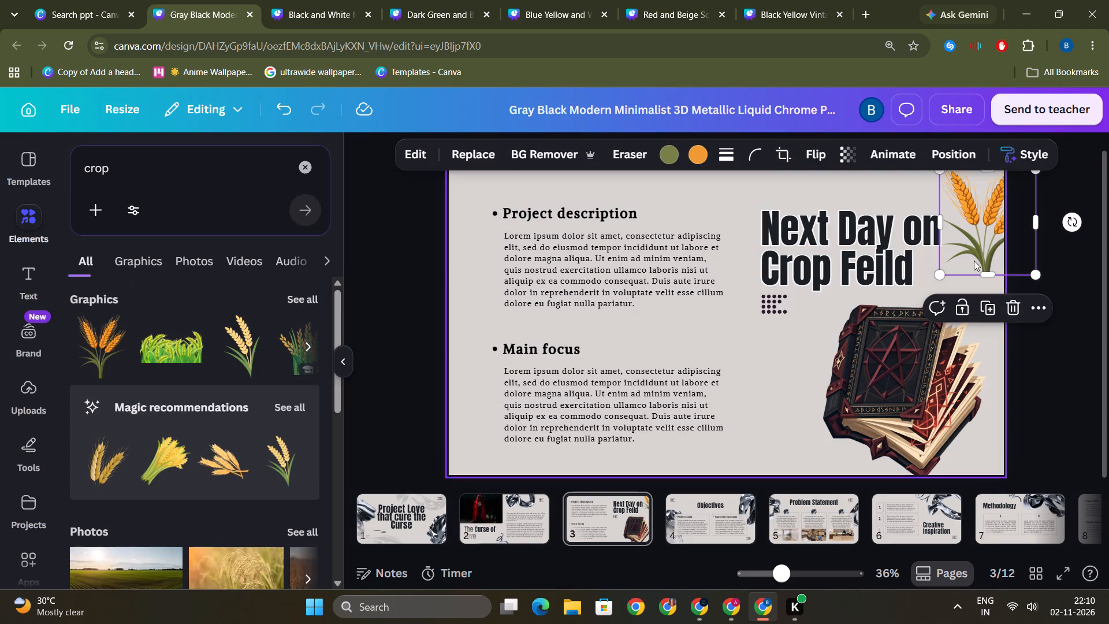
{"action": "left_click_drag", "start_coordinate": [970, 246], "coordinate": [946, 251]}
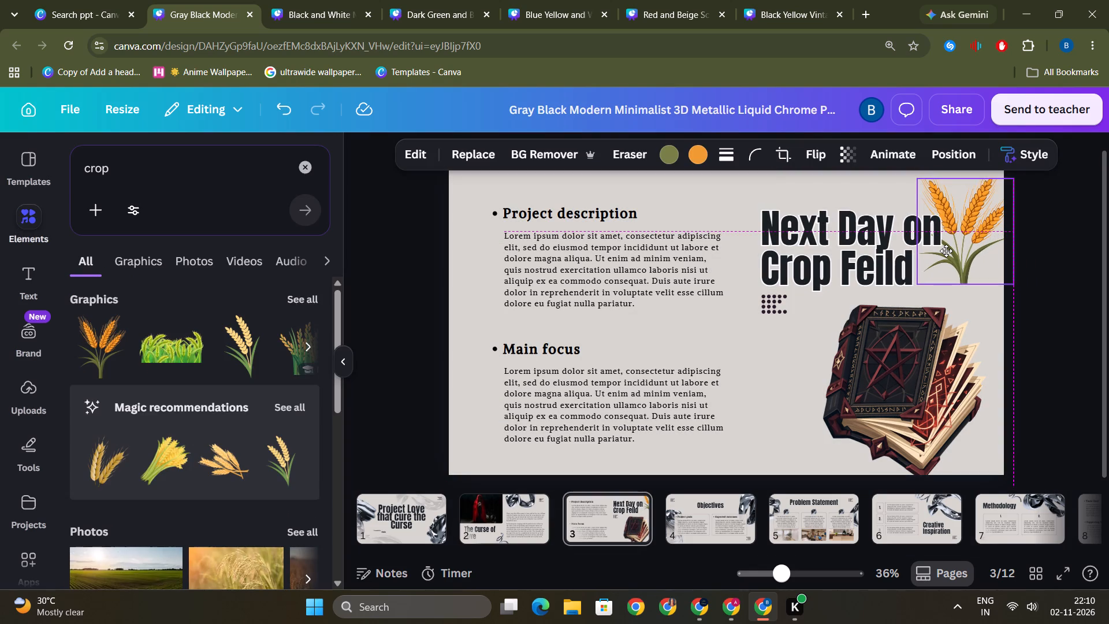
{"action": "left_click_drag", "start_coordinate": [946, 251], "coordinate": [940, 254]}
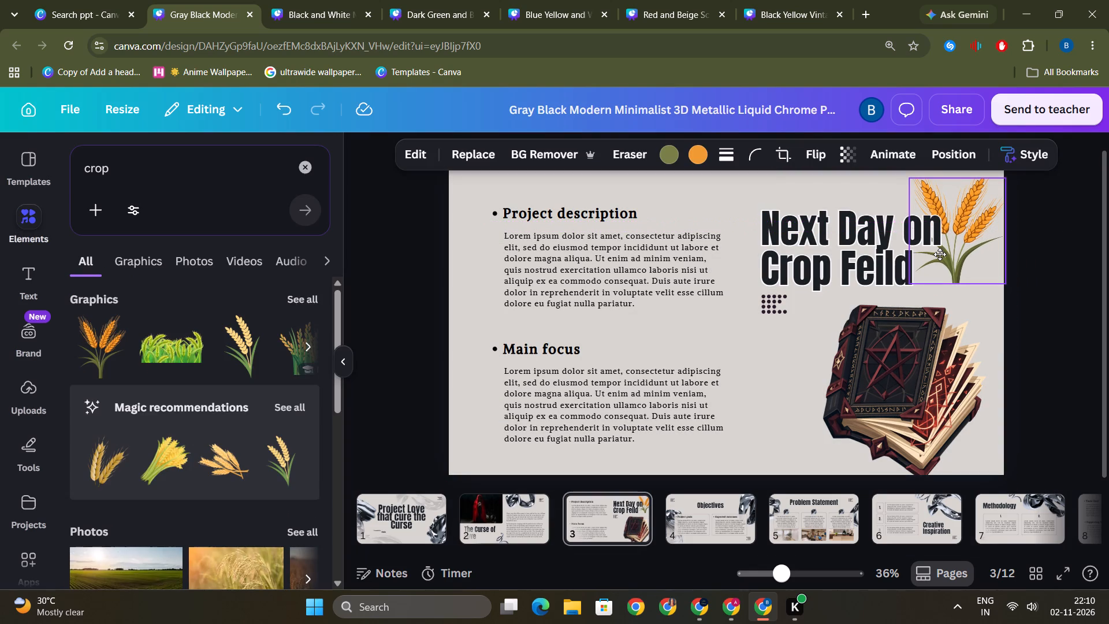
{"action": "left_click_drag", "start_coordinate": [940, 254], "coordinate": [938, 251]}
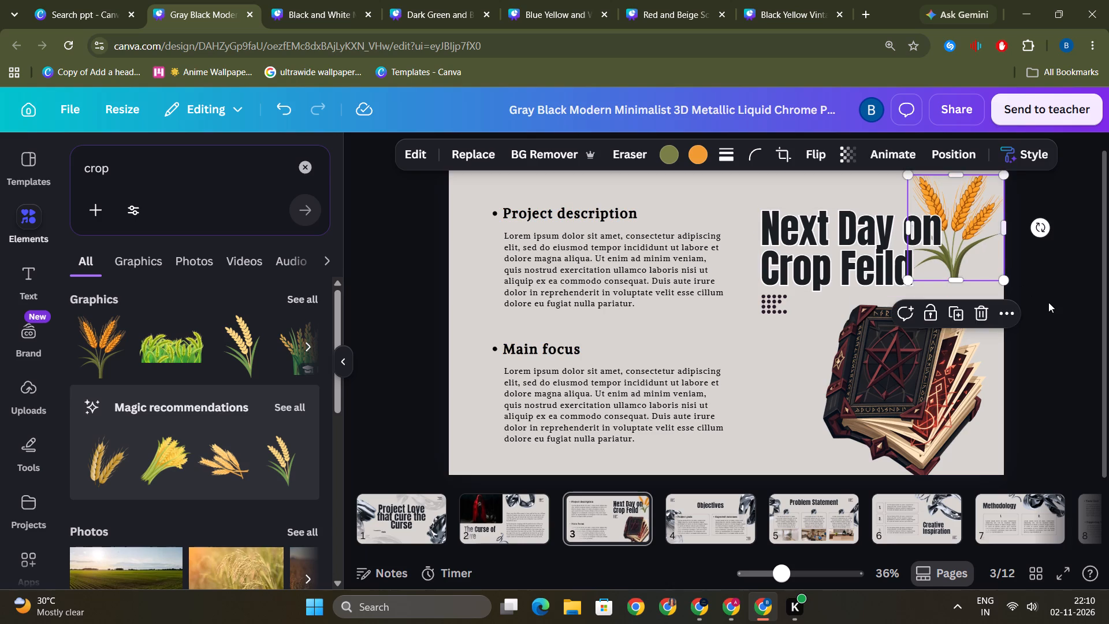
{"action": "left_click", "coordinate": [1048, 302]}
{"action": "left_click", "coordinate": [974, 274]}
Rotate the wheat inside its crop frame to about -38.5° and shift it so the ears fill the frame.
{"action": "double_click", "coordinate": [974, 243]}
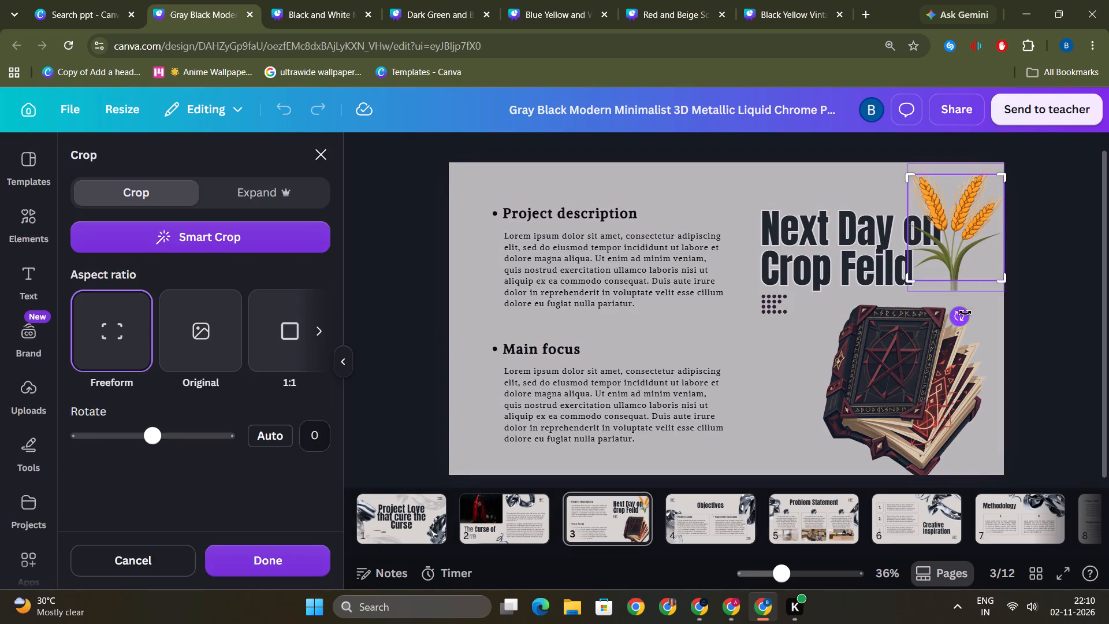
{"action": "left_click_drag", "start_coordinate": [965, 313], "coordinate": [1007, 285]}
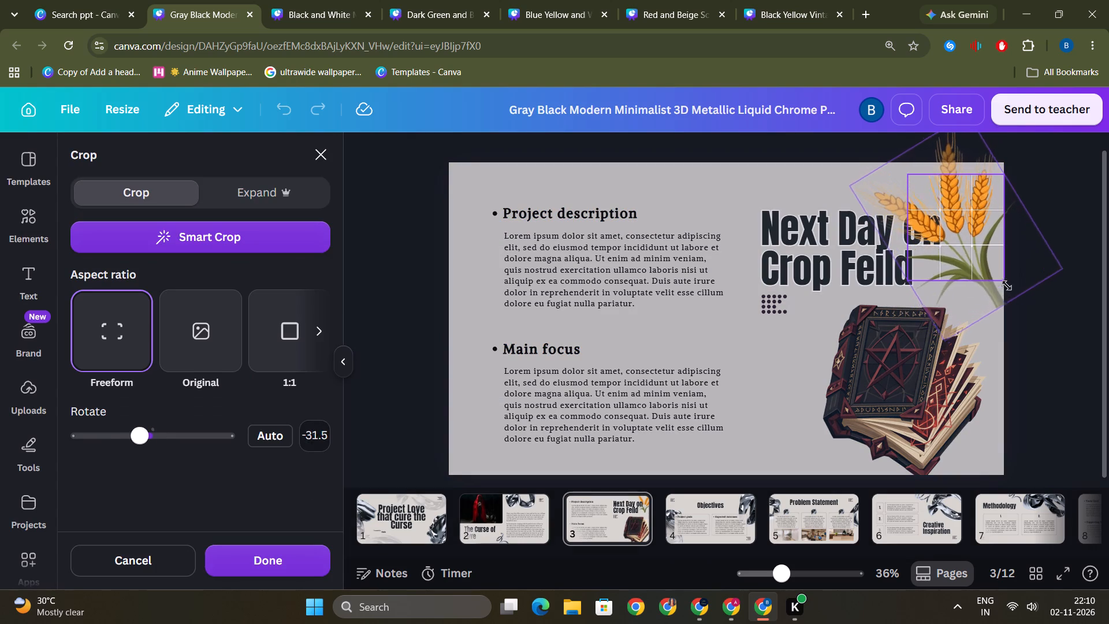
{"action": "left_click_drag", "start_coordinate": [1007, 285], "coordinate": [1009, 282]}
{"action": "left_click_drag", "start_coordinate": [973, 241], "coordinate": [1043, 264]}
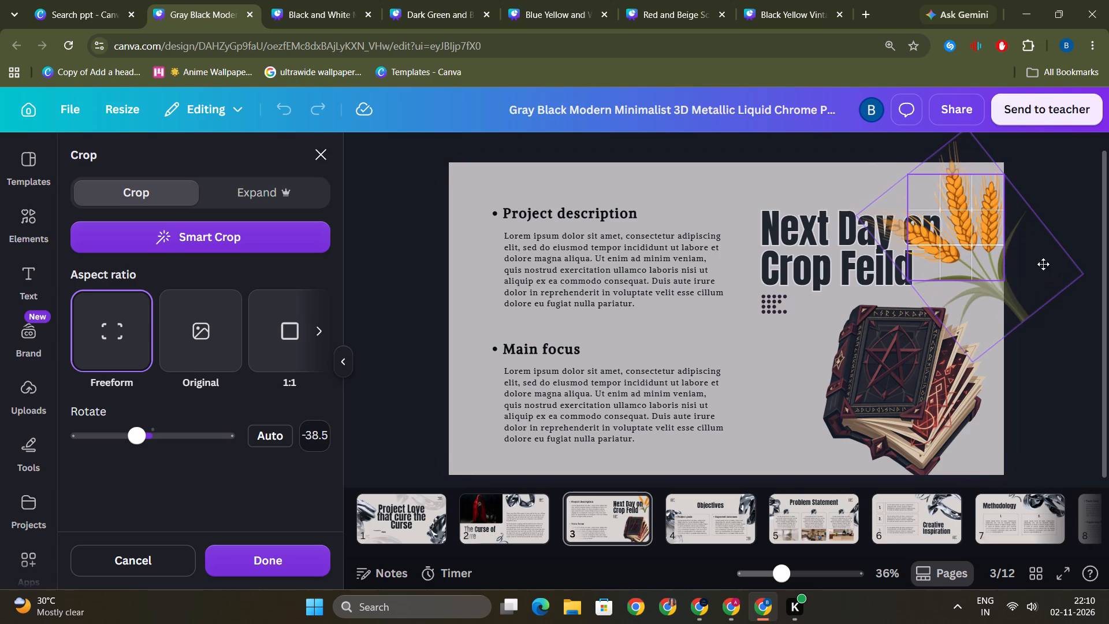
{"action": "left_click_drag", "start_coordinate": [1043, 264], "coordinate": [1001, 313]}
{"action": "left_click", "coordinate": [1070, 367]}
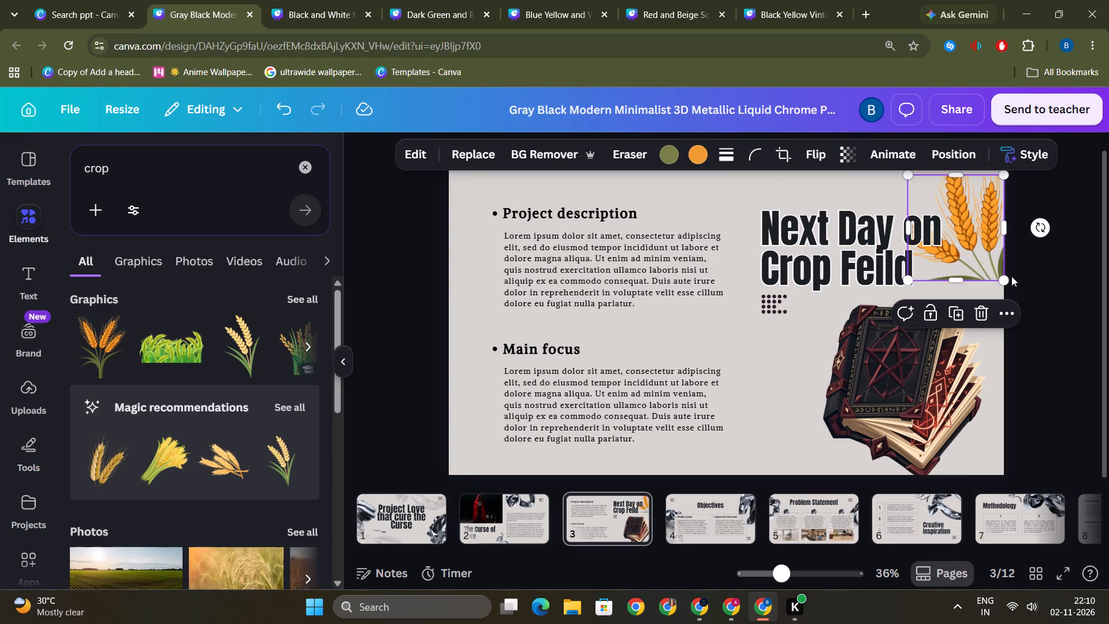
Fit the cropped wheat graphic snugly into the slide's upper-right corner.
{"action": "left_click_drag", "start_coordinate": [979, 255], "coordinate": [987, 261]}
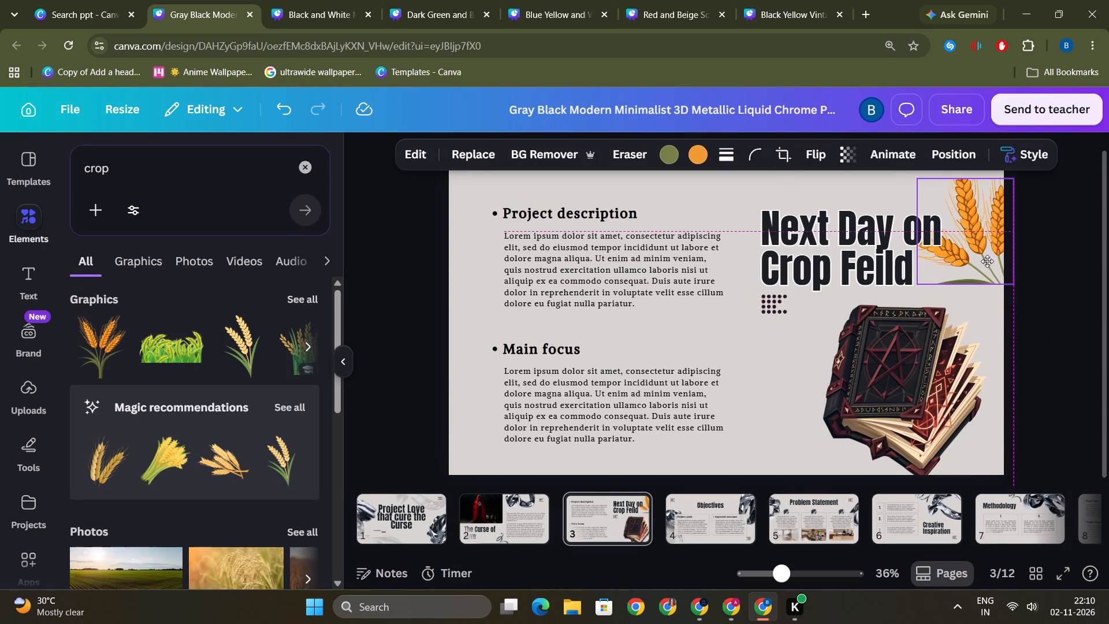
{"action": "left_click_drag", "start_coordinate": [987, 261], "coordinate": [976, 244]}
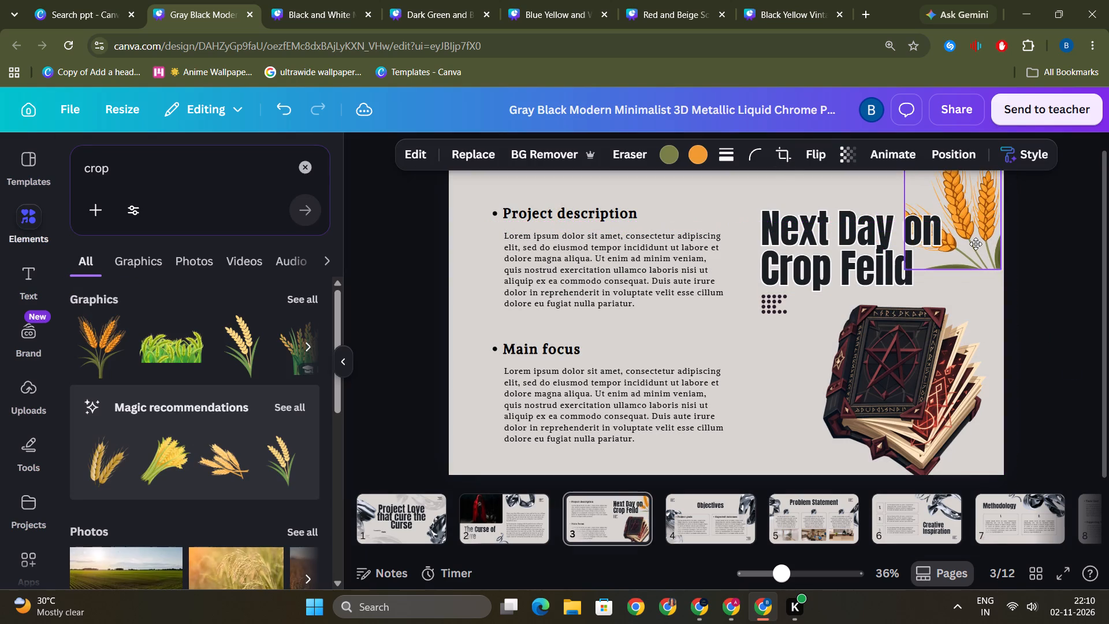
{"action": "left_click_drag", "start_coordinate": [976, 244], "coordinate": [979, 246]}
{"action": "left_click", "coordinate": [1042, 347]}
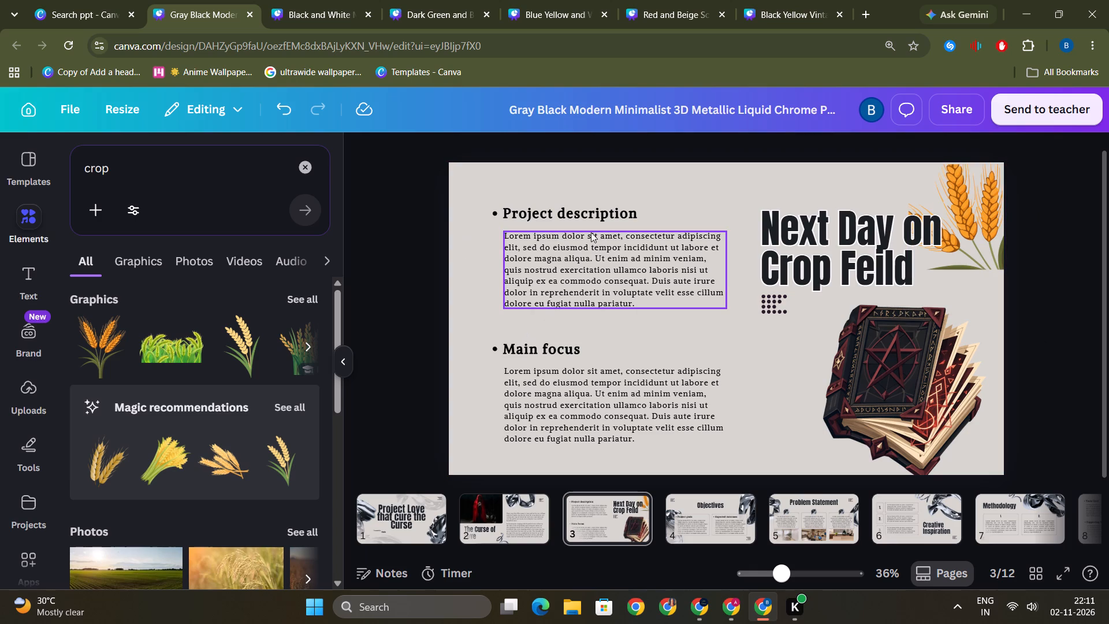
Move both bullet headings and their paragraphs together closer to the slide's upper-left corner.
{"action": "left_click_drag", "start_coordinate": [473, 211], "coordinate": [497, 253]}
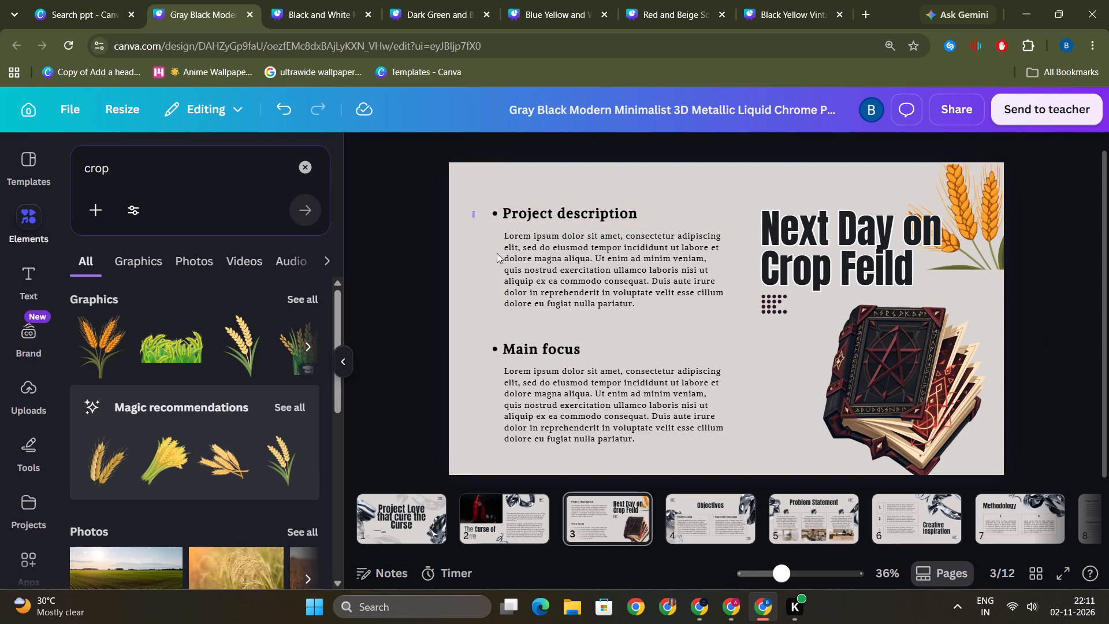
{"action": "left_click_drag", "start_coordinate": [497, 253], "coordinate": [658, 435]}
{"action": "left_click_drag", "start_coordinate": [653, 422], "coordinate": [631, 413]}
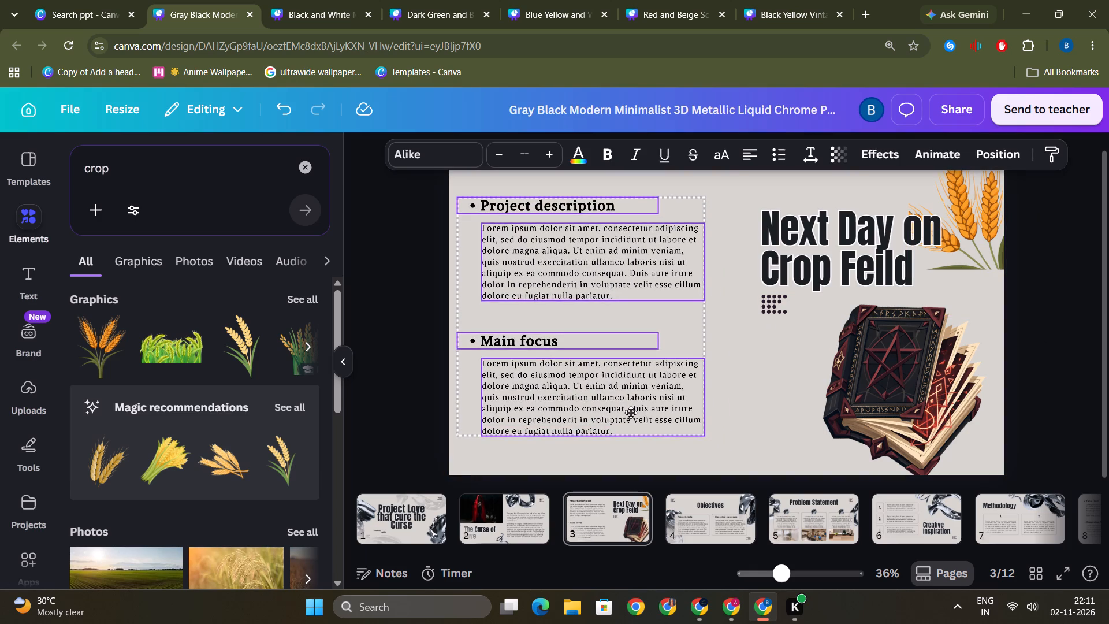
{"action": "left_click_drag", "start_coordinate": [631, 413], "coordinate": [626, 393]}
{"action": "left_click", "coordinate": [1039, 315]}
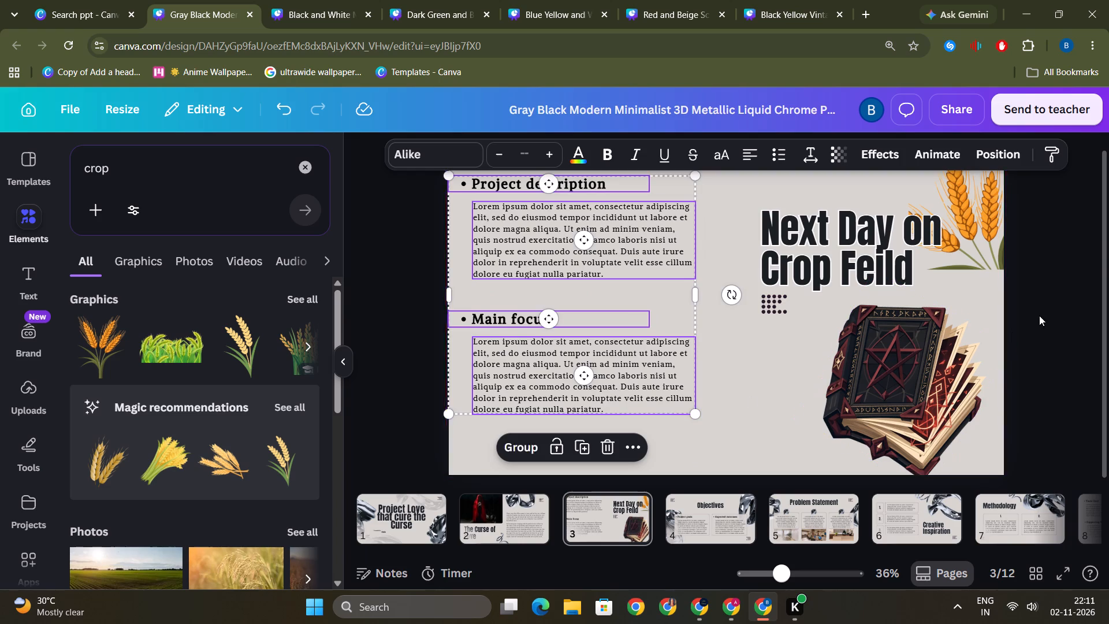
Replace the heading "Project description" with "On Field again".
{"action": "left_click", "coordinate": [608, 400]}
{"action": "left_click", "coordinate": [669, 270]}
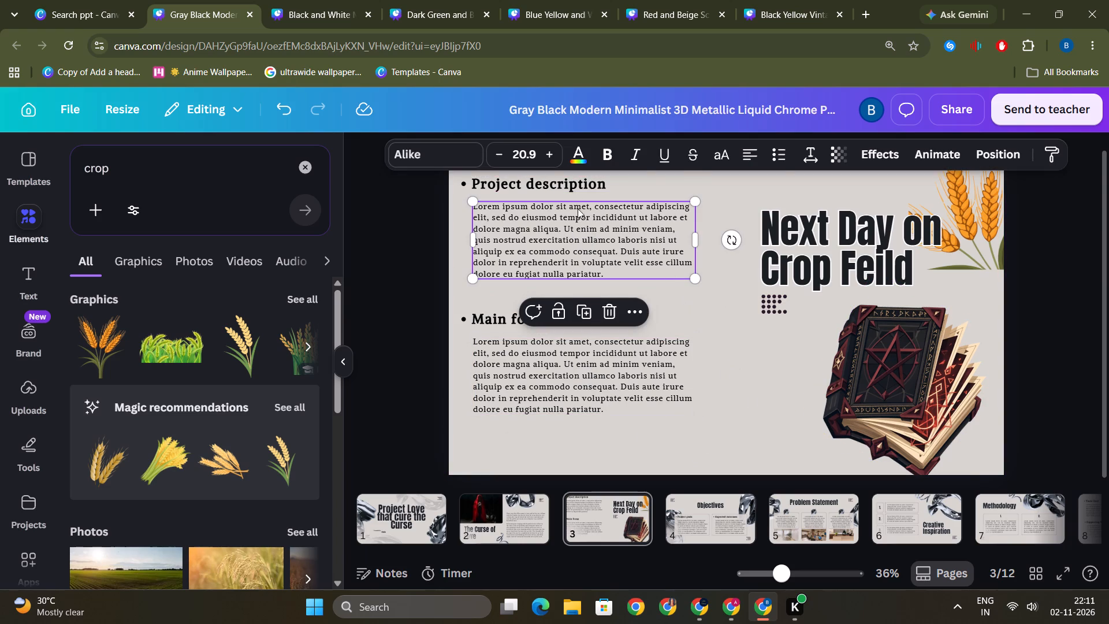
{"action": "double_click", "coordinate": [575, 187]}
{"action": "key", "text": "BackSpace"}
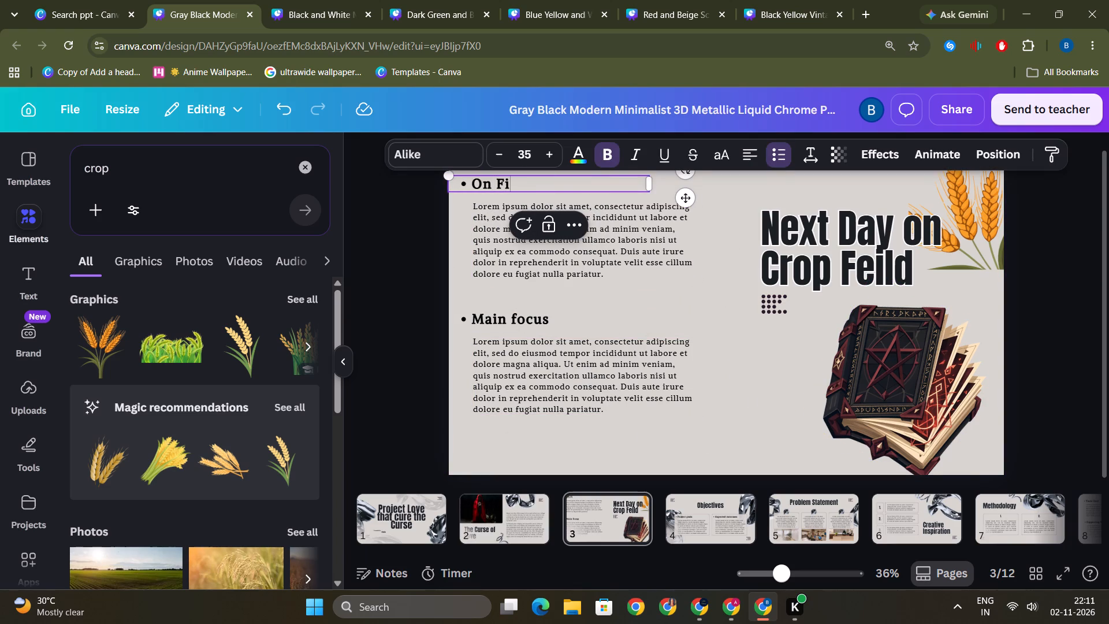
{"action": "type", "text": "eld again"}
Replace the placeholder paragraph under "On Field again" with the opening words "When asta come next day on crop field".
{"action": "left_click", "coordinate": [578, 250]}
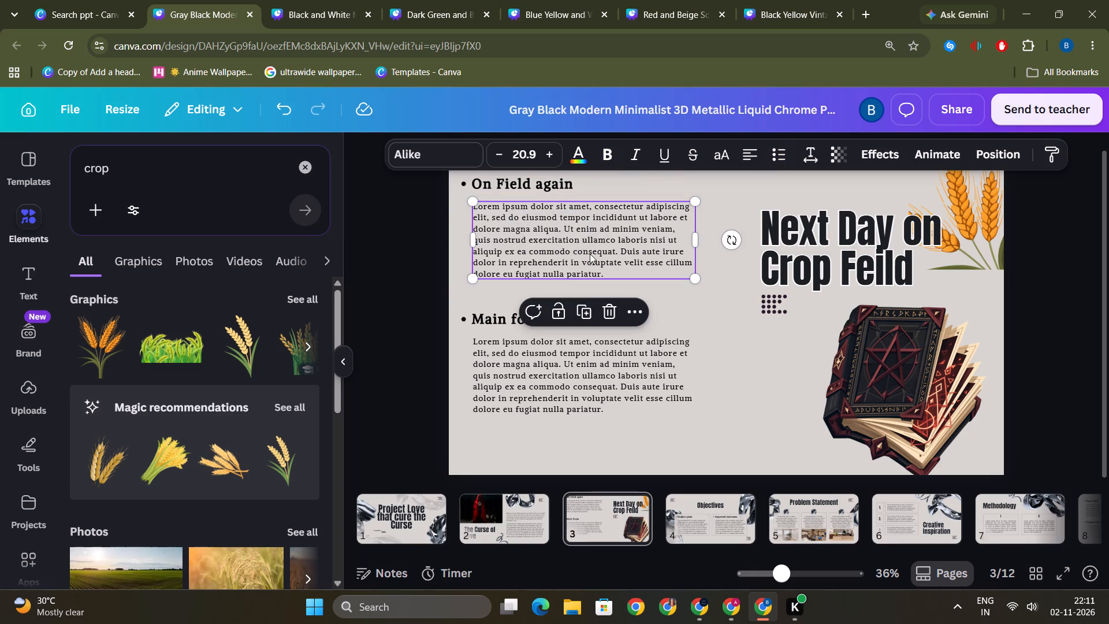
{"action": "double_click", "coordinate": [590, 254]}
{"action": "key", "text": "BackSpace"}
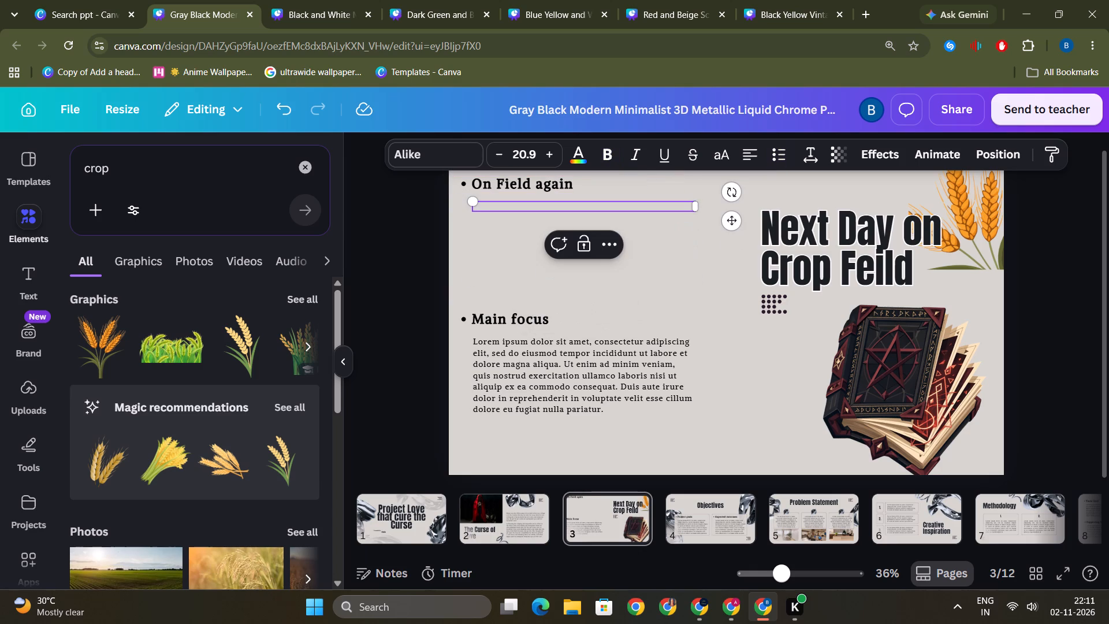
{"action": "type", "text": "jen"}
{"action": "key", "text": "BackSpace"}
{"action": "key", "text": "BackSpace"}
{"action": "key", "text": "BackSpace"}
{"action": "type", "text": "hen asta"}
{"action": "key", "text": "space"}
{"action": "type", "text": "come next fd"}
{"action": "key", "text": "BackSpace"}
{"action": "key", "text": "BackSpace"}
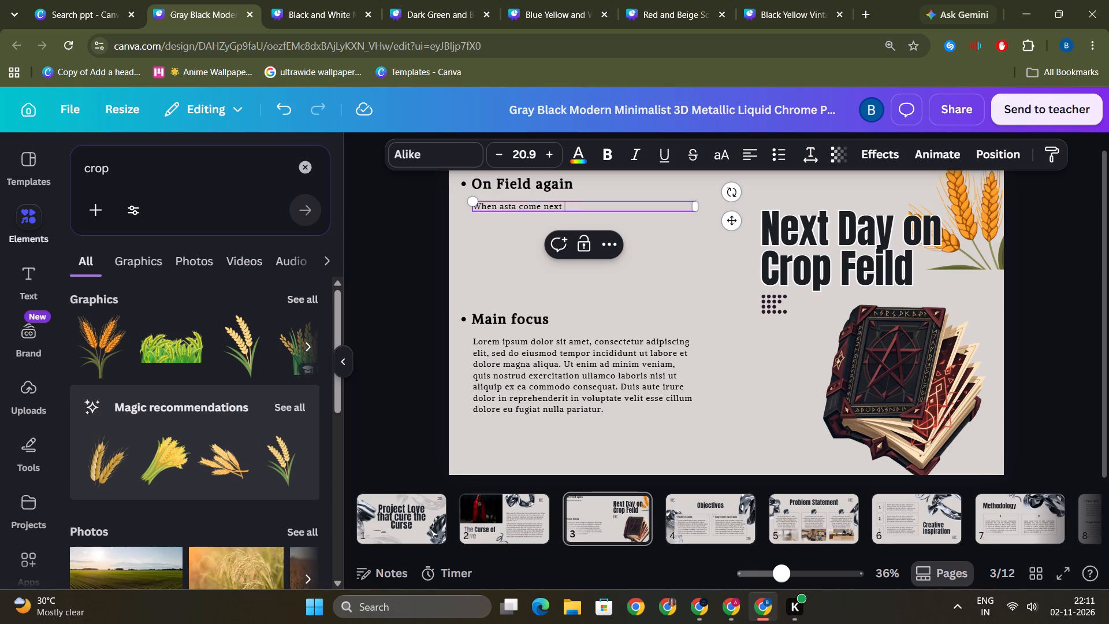
{"action": "type", "text": "day in"}
{"action": "key", "text": "space"}
{"action": "key", "text": "BackSpace"}
{"action": "key", "text": "BackSpace"}
{"action": "key", "text": "BackSpace"}
{"action": "type", "text": "on crop field her"}
{"action": "key", "text": "space"}
{"action": "key", "text": "BackSpace"}
Continue the paragraph with "he check everywhere where is the girl i should".
{"action": "key", "text": "BackSpace"}
{"action": "key", "text": "space"}
{"action": "type", "text": "h"}
{"action": "key", "text": "BackSpace"}
{"action": "type", "text": "check everywhre"}
{"action": "key", "text": "BackSpace"}
{"action": "key", "text": "BackSpace"}
{"action": "type", "text": "ere where is the f"}
{"action": "key", "text": "BackSpace"}
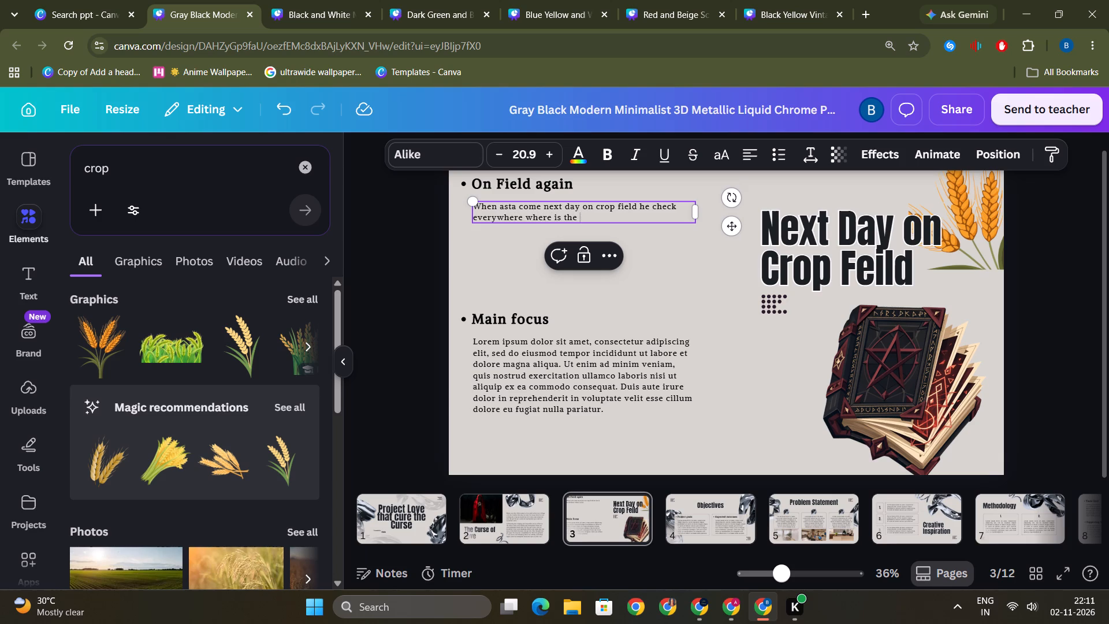
{"action": "type", "text": "girl i should s"}
{"action": "key", "text": "BackSpace"}
{"action": "type", "text": "ask"}
{"action": "key", "text": "BackSpace"}
{"action": "key", "text": "BackSpace"}
{"action": "key", "text": "BackSpace"}
{"action": "key", "text": "BackSpace"}
{"action": "type", "text": "sa"}
{"action": "key", "text": "BackSpace"}
{"action": "key", "text": "BackSpace"}
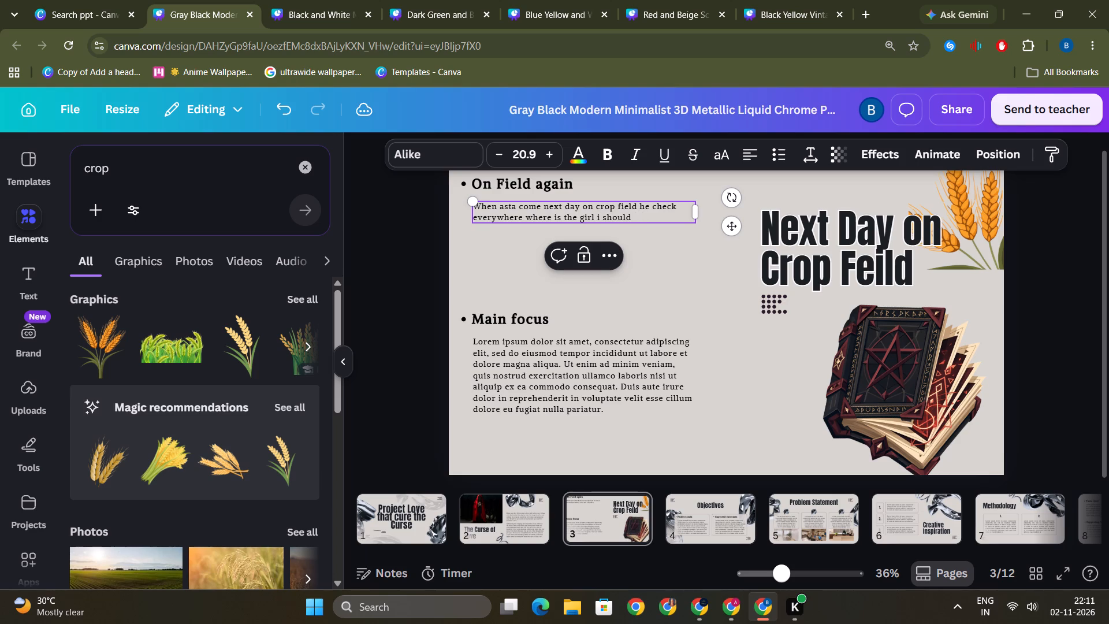
Complete the first sentence with "say sorry if i hurt with my words".
{"action": "key", "text": "space"}
{"action": "type", "text": "say sorry if i h"}
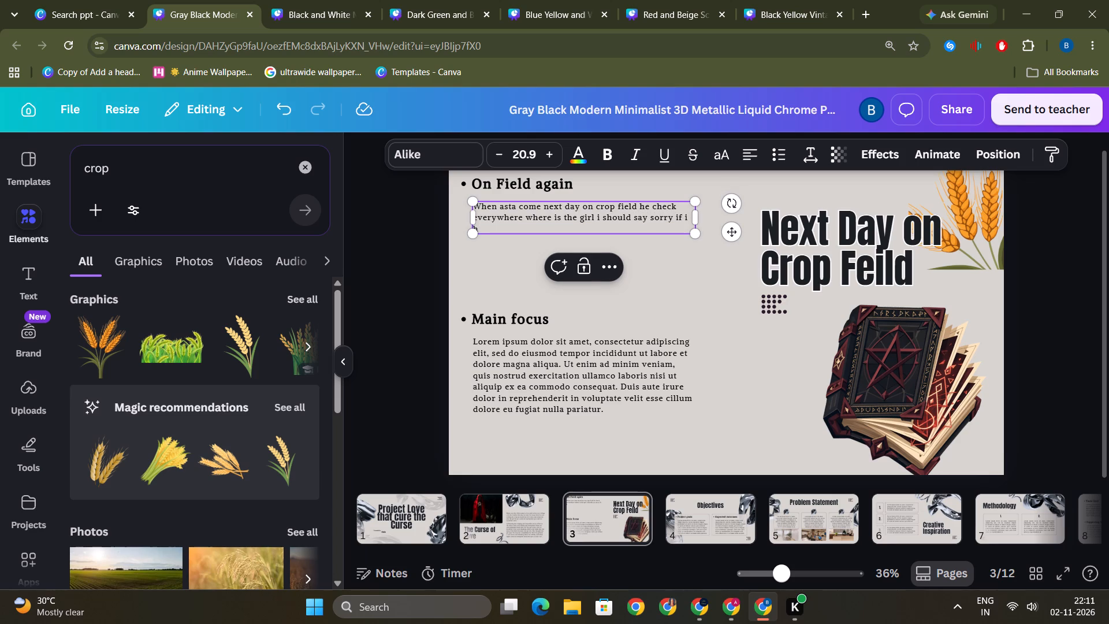
{"action": "type", "text": "urt with my h"}
{"action": "key", "text": "BackSpace"}
{"action": "type", "text": "words"}
{"action": "key", "text": "space"}
{"action": "key", "text": "BackSpace"}
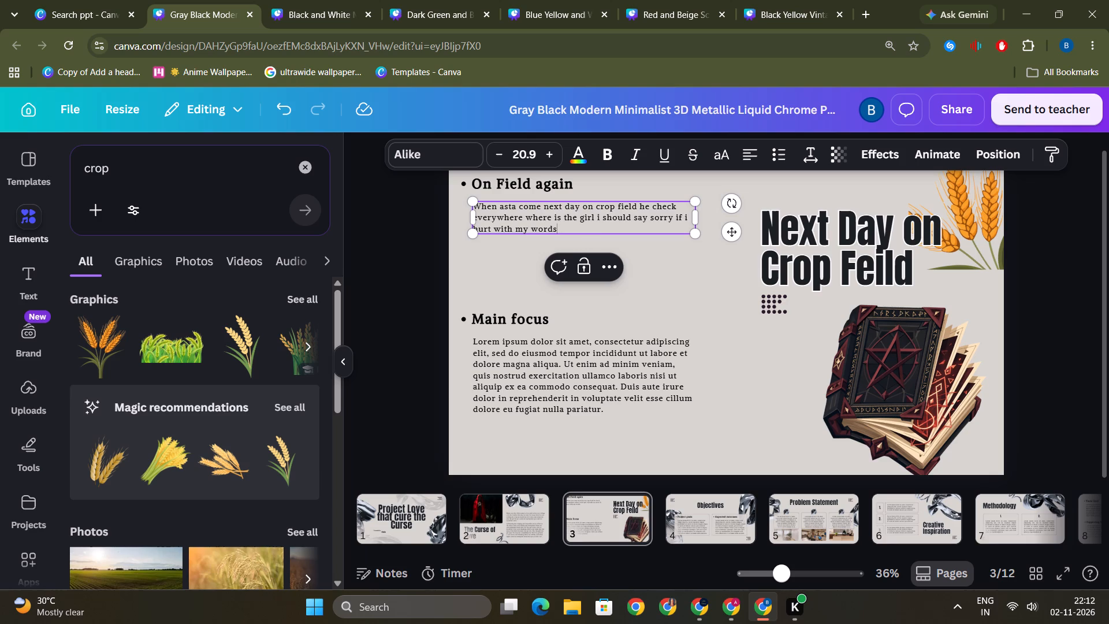
{"action": "key", "text": "space"}
{"action": "type", "text": "h"}
{"action": "key", "text": "BackSpace"}
End the first sentence with a full stop and add "Then he started doing the crop field".
{"action": "type", "text": "wh"}
{"action": "key", "text": "BackSpace"}
{"action": "key", "text": "BackSpace"}
{"action": "key", "text": "BackSpace"}
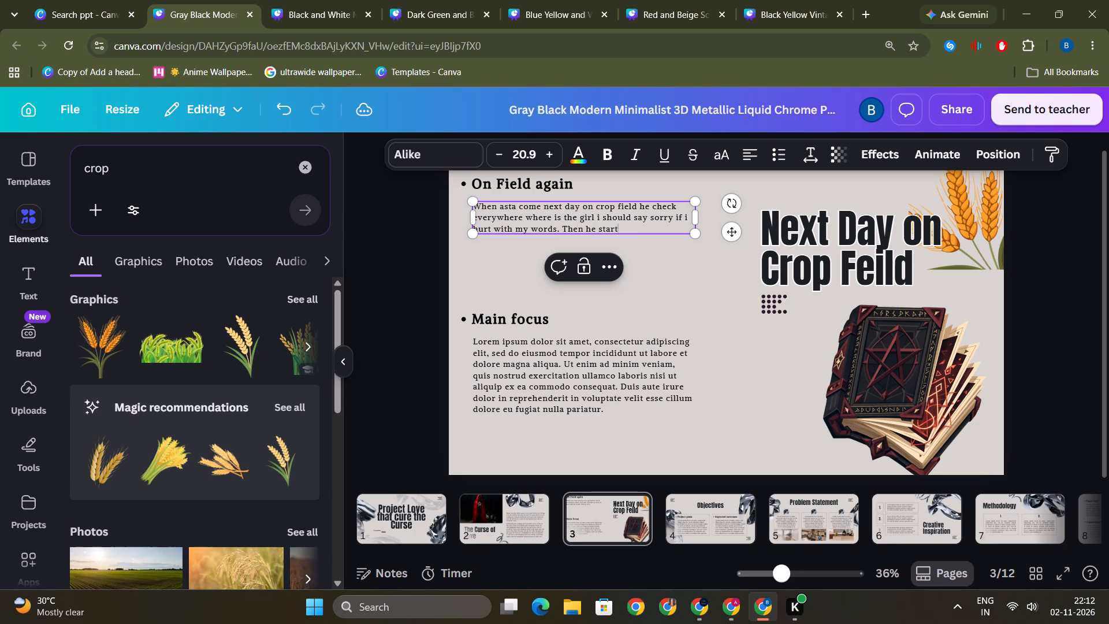
{"action": "key", "text": "BackSpace"}
{"action": "type", "text": "ed doing the crop fd"}
{"action": "key", "text": "BackSpace"}
{"action": "key", "text": "o"}
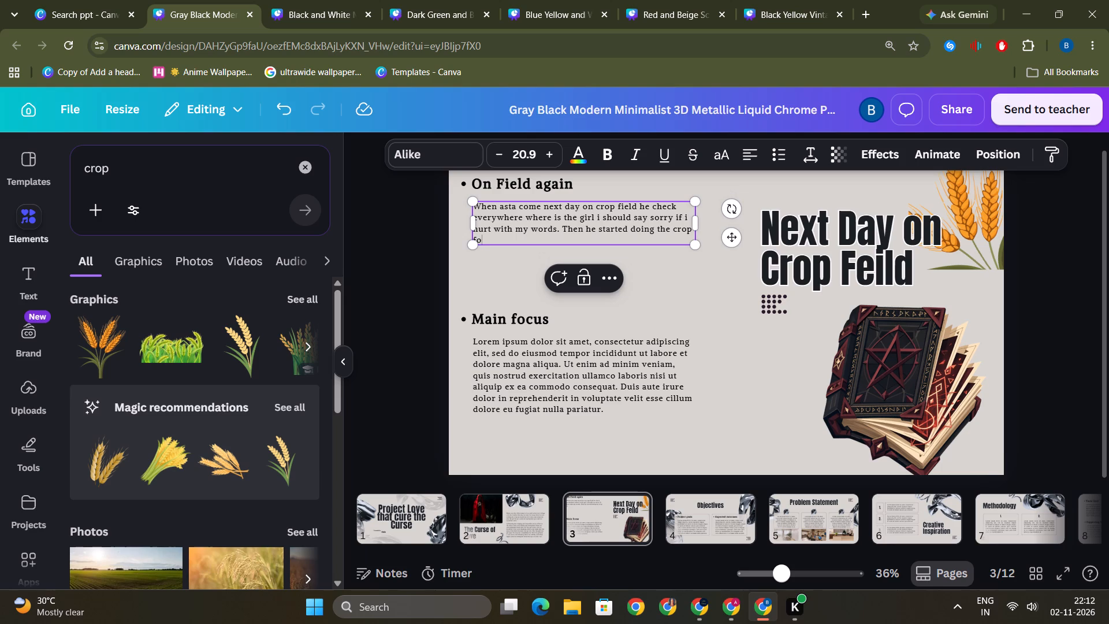
{"action": "key", "text": "BackSpace"}
{"action": "type", "text": "ield"}
{"action": "key", "text": "space"}
{"action": "key", "text": "space"}
{"action": "key", "text": "BackSpace"}
Continue the second sentence with "again after few hours he started listeing the same voice of her when its".
{"action": "type", "text": "again after fr"}
{"action": "key", "text": "BackSpace"}
{"action": "type", "text": "ew hours he started listeing the same"}
{"action": "key", "text": "space"}
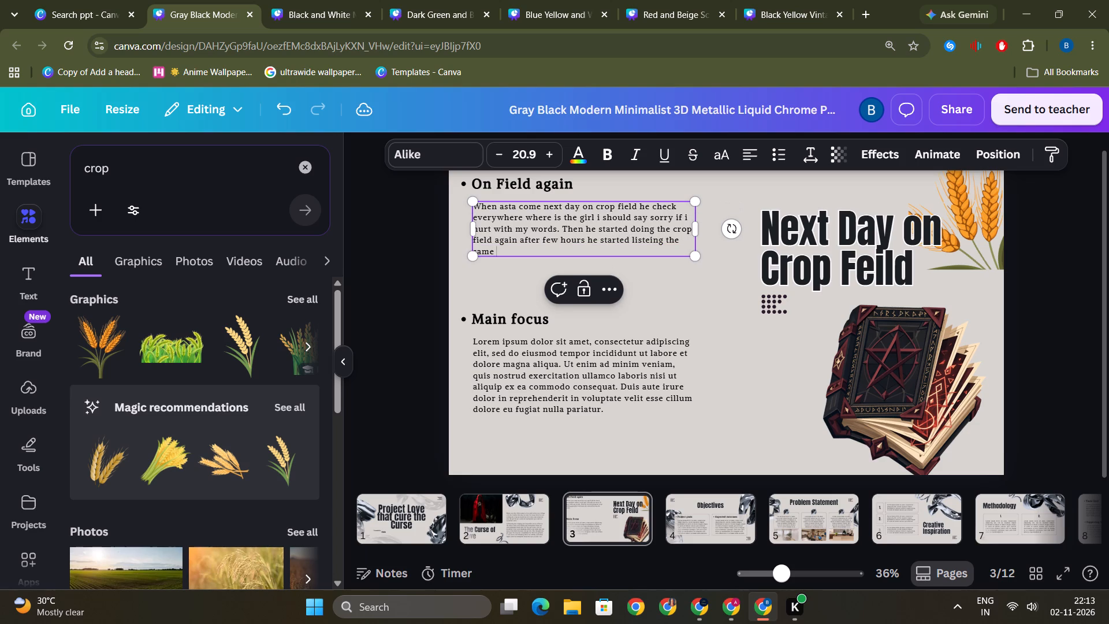
{"action": "type", "text": "voice"}
{"action": "key", "text": "space"}
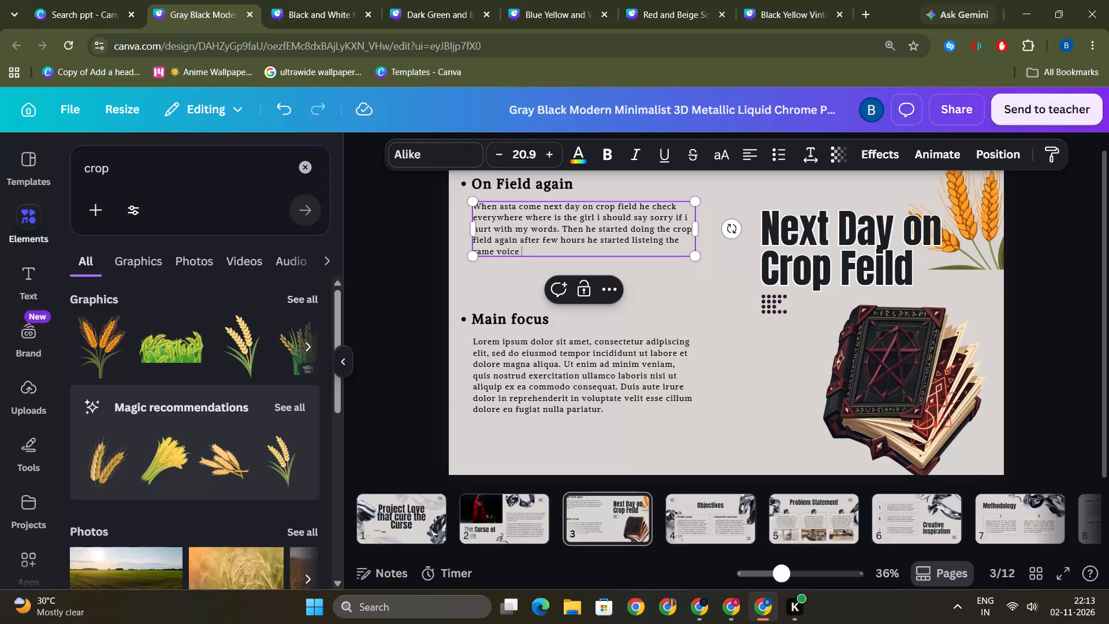
{"action": "type", "text": "of her"}
{"action": "key", "text": "space"}
{"action": "type", "text": "when its"}
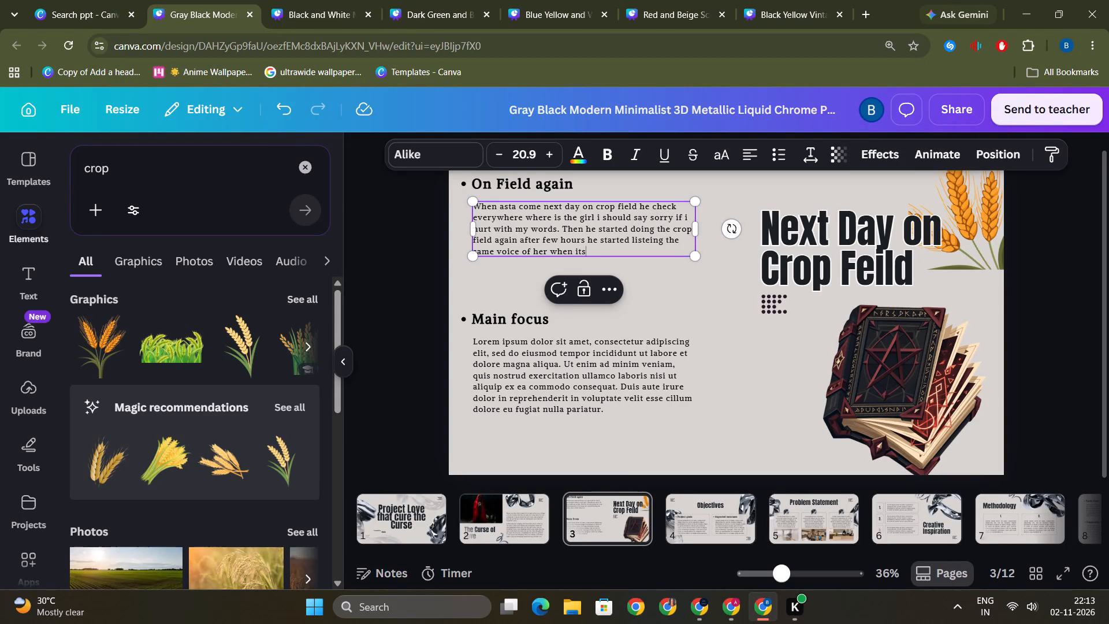
Delete the wording after "crop field again" at the end of the paragraph.
{"action": "key", "text": "BackSpace"}
{"action": "key", "text": "BackSpace"}
{"action": "key", "text": "BackSpace"}
{"action": "key", "text": "BackSpace"}
{"action": "key", "text": "BackSpace"}
{"action": "key", "text": "BackSpace"}
{"action": "key", "text": "BackSpace"}
{"action": "key", "text": "BackSpace"}
{"action": "key", "text": "BackSpace"}
{"action": "key", "text": "BackSpace"}
{"action": "key", "text": "BackSpace"}
{"action": "key", "text": "BackSpace"}
{"action": "key", "text": "BackSpace"}
{"action": "key", "text": "BackSpace"}
{"action": "key", "text": "BackSpace"}
{"action": "key", "text": "BackSpace"}
{"action": "key", "text": "BackSpace"}
{"action": "key", "text": "BackSpace"}
{"action": "key", "text": "BackSpace"}
{"action": "key", "text": "BackSpace"}
{"action": "key", "text": "BackSpace"}
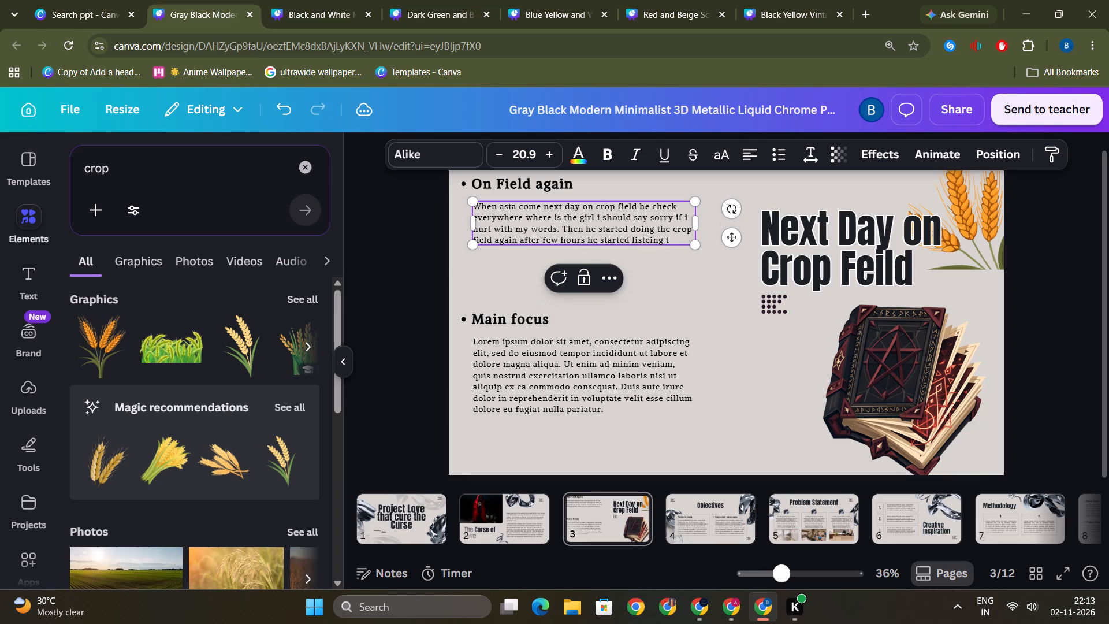
{"action": "key", "text": "BackSpace"}
{"action": "key", "text": "BackSpace"}
{"action": "key", "text": "BackSpace"}
{"action": "key", "text": "BackSpace"}
{"action": "key", "text": "BackSpace"}
{"action": "key", "text": "BackSpace"}
{"action": "key", "text": "BackSpace"}
{"action": "key", "text": "BackSpace"}
{"action": "key", "text": "BackSpace"}
{"action": "key", "text": "BackSpace"}
{"action": "key", "text": "BackSpace"}
{"action": "key", "text": "BackSpace"}
{"action": "key", "text": "BackSpace"}
{"action": "key", "text": "BackSpace"}
{"action": "key", "text": "BackSpace"}
{"action": "key", "text": "BackSpace"}
{"action": "key", "text": "BackSpace"}
{"action": "key", "text": "BackSpace"}
{"action": "key", "text": "BackSpace"}
{"action": "key", "text": "BackSpace"}
{"action": "key", "text": "BackSpace"}
{"action": "key", "text": "BackSpace"}
{"action": "key", "text": "BackSpace"}
{"action": "key", "text": "BackSpace"}
{"action": "key", "text": "BackSpace"}
{"action": "key", "text": "BackSpace"}
{"action": "key", "text": "BackSpace"}
{"action": "key", "text": "BackSpace"}
{"action": "key", "text": "BackSpace"}
{"action": "key", "text": "BackSpace"}
{"action": "key", "text": "BackSpace"}
{"action": "key", "text": "BackSpace"}
{"action": "key", "text": "BackSpace"}
{"action": "key", "text": "BackSpace"}
{"action": "key", "text": "BackSpace"}
{"action": "key", "text": "BackSpace"}
{"action": "key", "text": "BackSpace"}
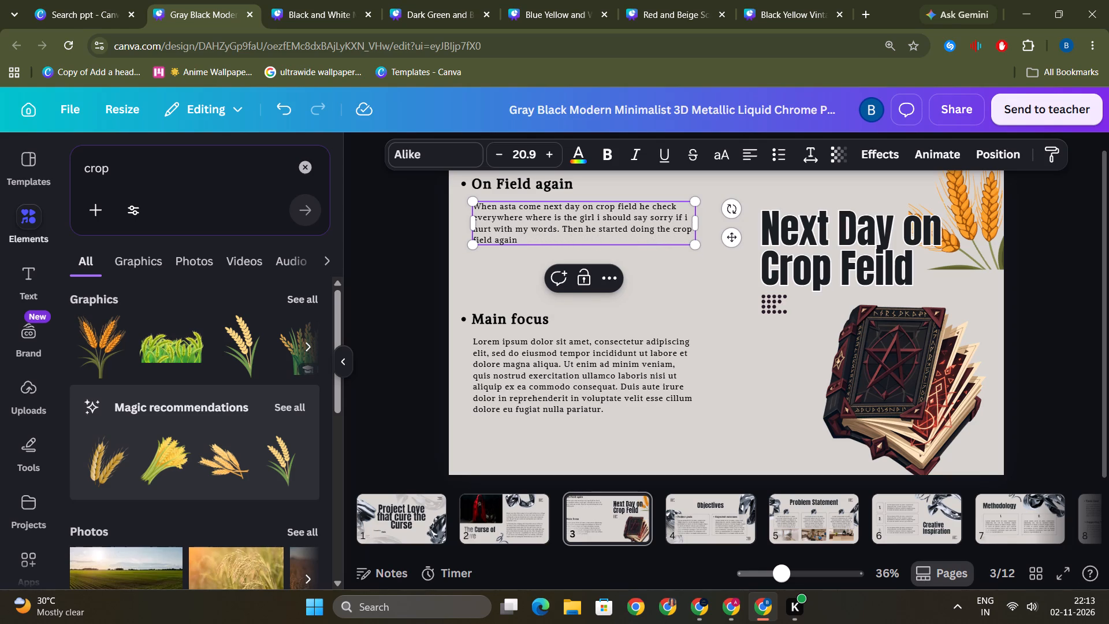
Continue the sentence with "then after some time when sun goes down he heard the voice of her again the singing of song".
{"action": "type", "text": "then ad"}
{"action": "key", "text": "BackSpace"}
{"action": "type", "text": "fter some time when go"}
{"action": "key", "text": "BackSpace"}
{"action": "key", "text": "BackSpace"}
{"action": "type", "text": "sun"}
{"action": "key", "text": "space"}
{"action": "type", "text": "goes"}
{"action": "key", "text": "space"}
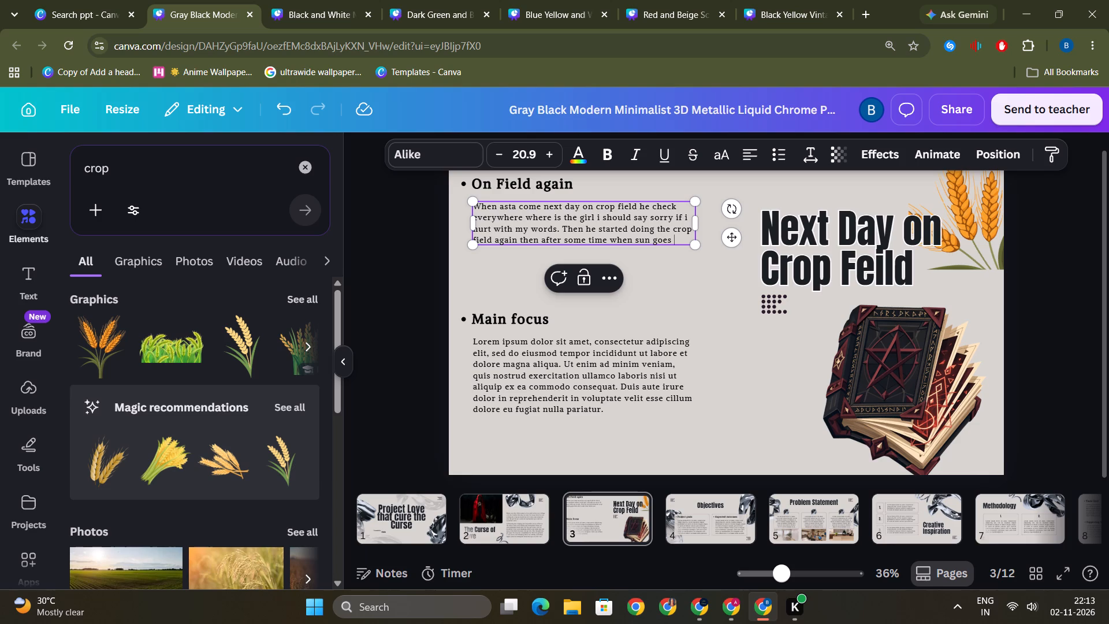
{"action": "type", "text": "down he heard the voice"}
{"action": "key", "text": "space"}
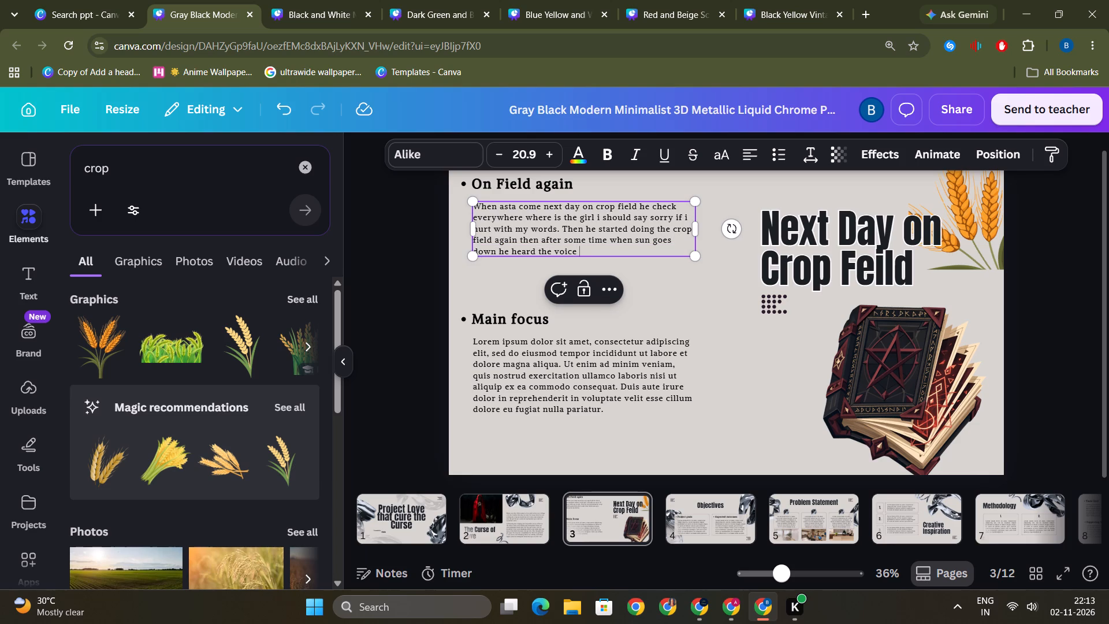
{"action": "type", "text": "of her again th"}
{"action": "key", "text": "BackSpace"}
{"action": "type", "text": "he singing of song"}
{"action": "key", "text": "space"}
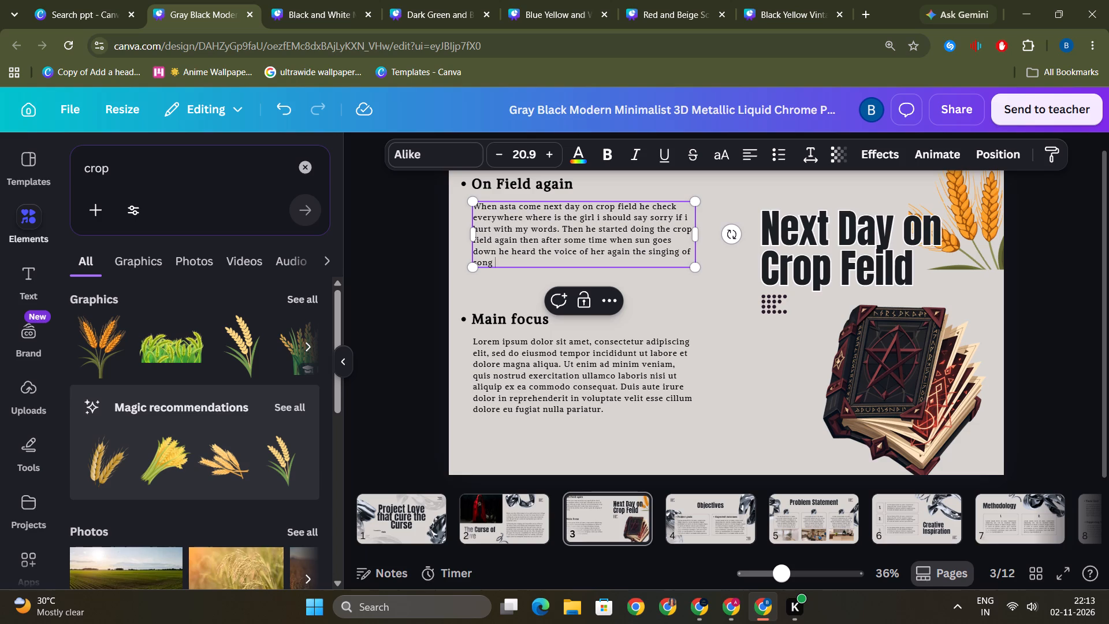
End the sentence after "song" with a full stop and add "He didn't notice her this time but".
{"action": "type", "text": "he"}
{"action": "key", "text": "space"}
{"action": "key", "text": "BackSpace"}
{"action": "key", "text": "BackSpace"}
{"action": "key", "text": "BackSpace"}
{"action": "key", "text": "BackSpace"}
{"action": "type", "text": "."}
{"action": "key", "text": "space"}
{"action": "type", "text": "e didnt"}
{"action": "key", "text": "space"}
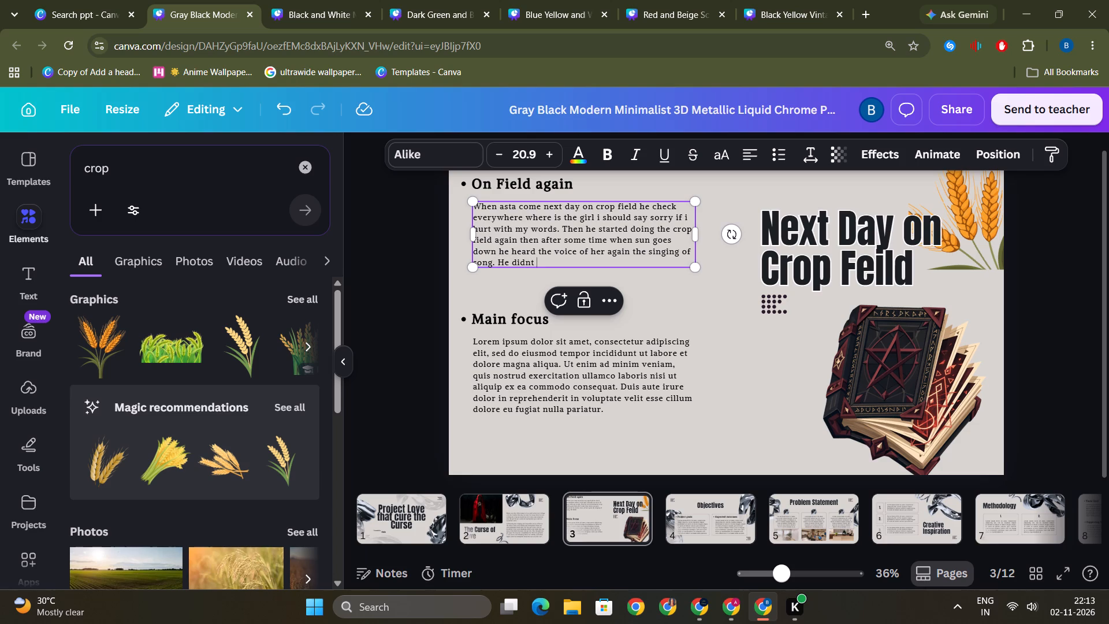
{"action": "key", "text": "BackSpace"}
{"action": "key", "text": "BackSpace"}
{"action": "type", "text": "'t notice her thi"}
{"action": "key", "text": "space"}
{"action": "key", "text": "BackSpace"}
{"action": "type", "text": "s time but"}
{"action": "key", "text": "space"}
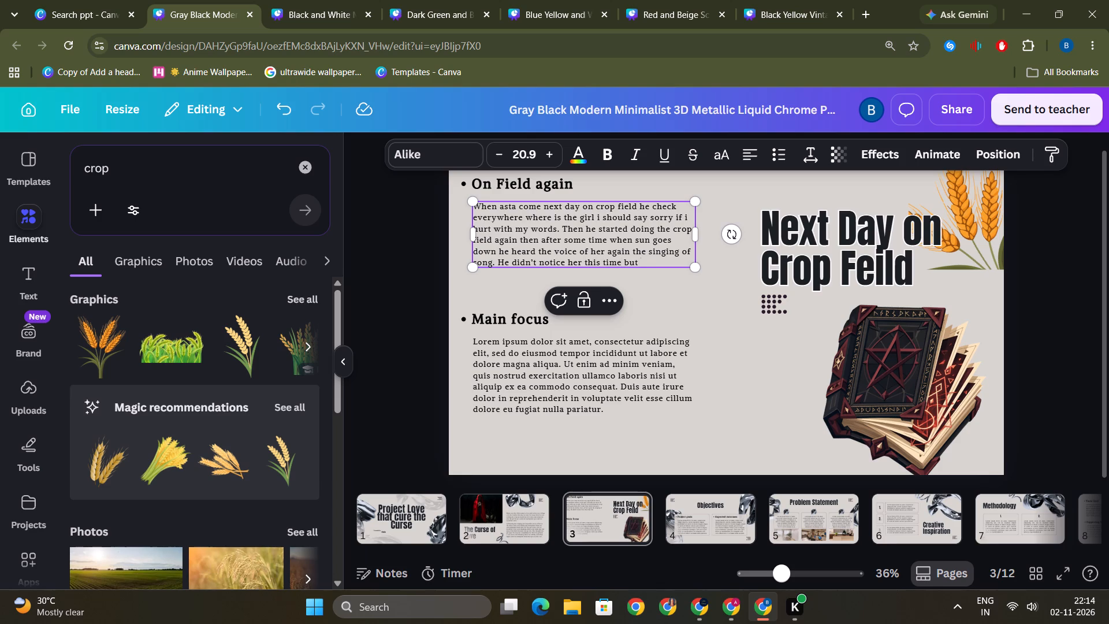
Continue the sentence with "heard the voice he search her everywhere but didn't find her".
{"action": "type", "text": "herea"}
{"action": "key", "text": "BackSpace"}
{"action": "key", "text": "BackSpace"}
{"action": "key", "text": "BackSpace"}
{"action": "type", "text": "ard the voice"}
{"action": "key", "text": "space"}
{"action": "type", "text": "he search her everywhere but didnt"}
{"action": "key", "text": "space"}
{"action": "key", "text": "BackSpace"}
{"action": "key", "text": "BackSpace"}
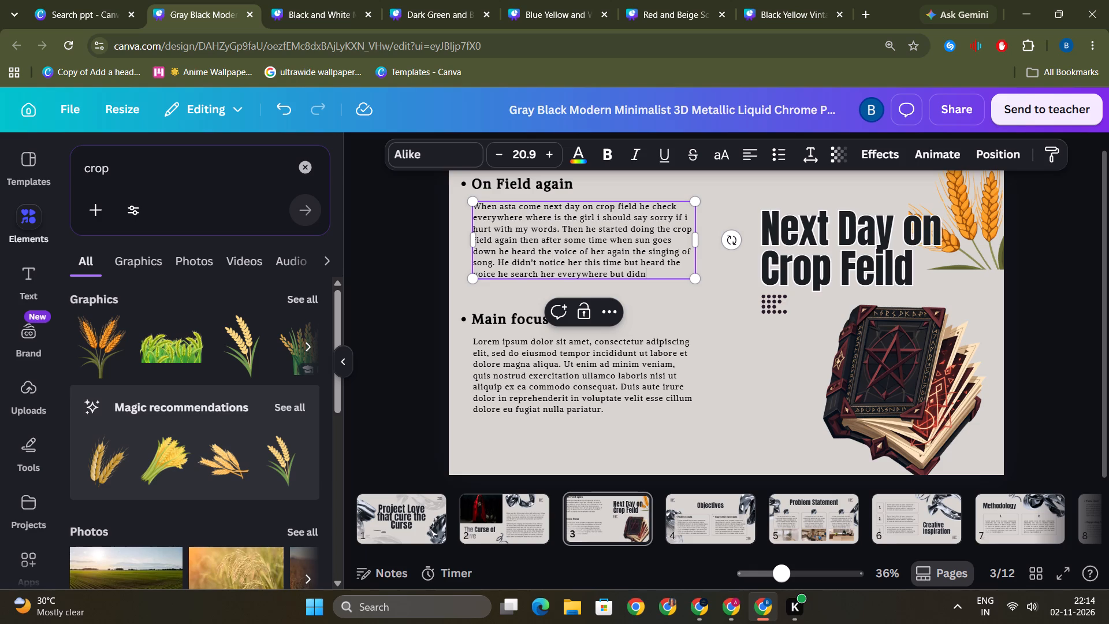
{"action": "type", "text": "'t dinf"}
{"action": "key", "text": "BackSpace"}
{"action": "key", "text": "BackSpace"}
{"action": "key", "text": "BackSpace"}
{"action": "key", "text": "BackSpace"}
{"action": "type", "text": "find her"}
{"action": "key", "text": "space"}
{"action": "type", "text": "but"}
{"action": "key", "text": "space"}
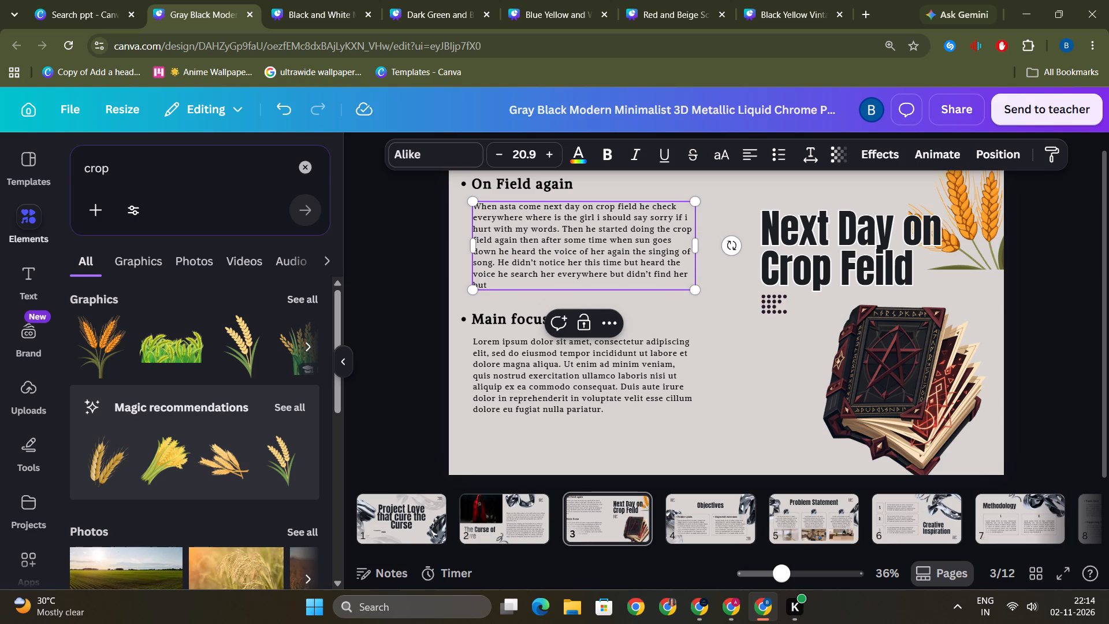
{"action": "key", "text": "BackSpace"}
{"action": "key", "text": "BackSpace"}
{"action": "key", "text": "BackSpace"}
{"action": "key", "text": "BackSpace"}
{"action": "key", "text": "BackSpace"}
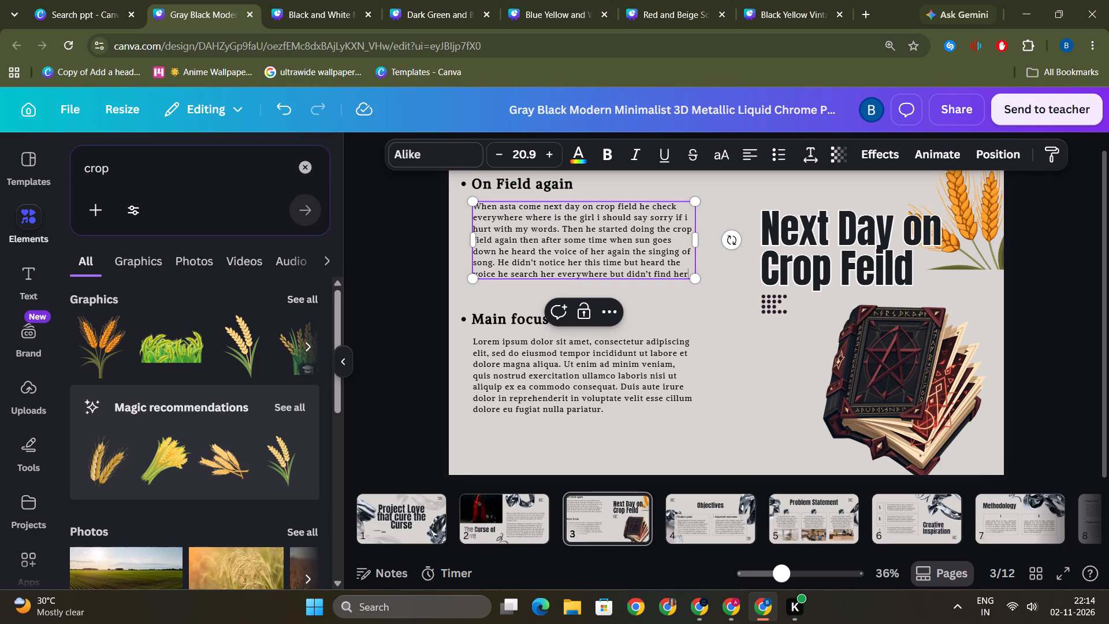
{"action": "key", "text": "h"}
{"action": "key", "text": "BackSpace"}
Continue the paragraph with "he went to the jungle for searching her".
{"action": "key", "text": "space"}
{"action": "type", "text": "he webt"}
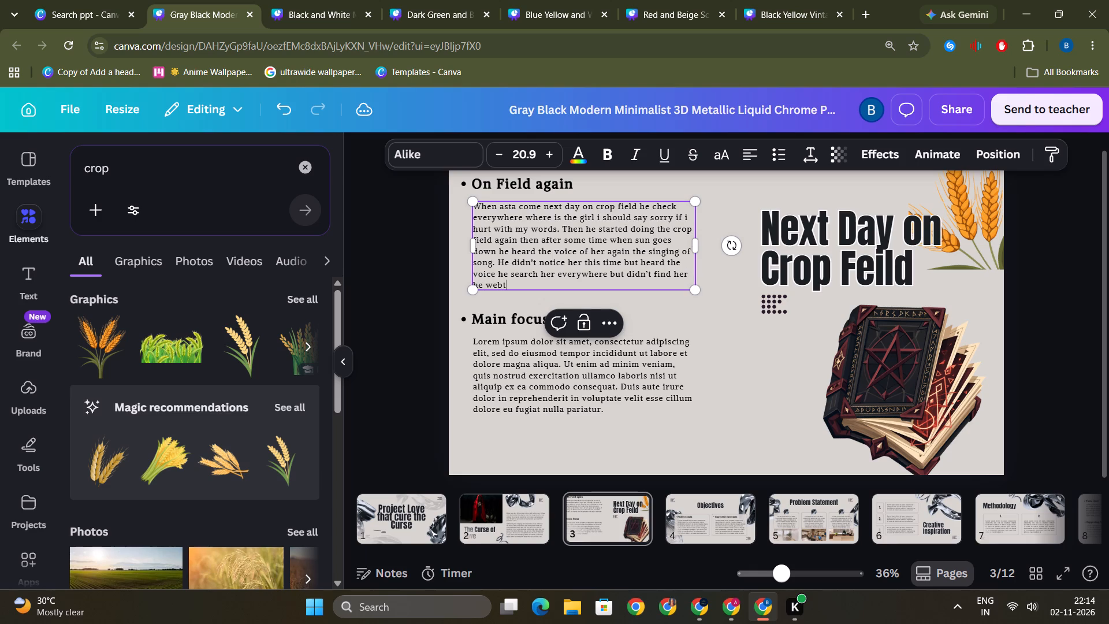
{"action": "key", "text": "space"}
{"action": "key", "text": "BackSpace"}
{"action": "key", "text": "BackSpace"}
{"action": "key", "text": "BackSpace"}
{"action": "type", "text": "nt tp"}
{"action": "key", "text": "space"}
{"action": "key", "text": "BackSpace"}
{"action": "key", "text": "BackSpace"}
{"action": "type", "text": "o the jku"}
{"action": "key", "text": "BackSpace"}
{"action": "key", "text": "BackSpace"}
{"action": "type", "text": "ungle"}
{"action": "key", "text": "space"}
{"action": "type", "text": "for ser"}
{"action": "key", "text": "BackSpace"}
{"action": "type", "text": "arching her"}
{"action": "key", "text": "space"}
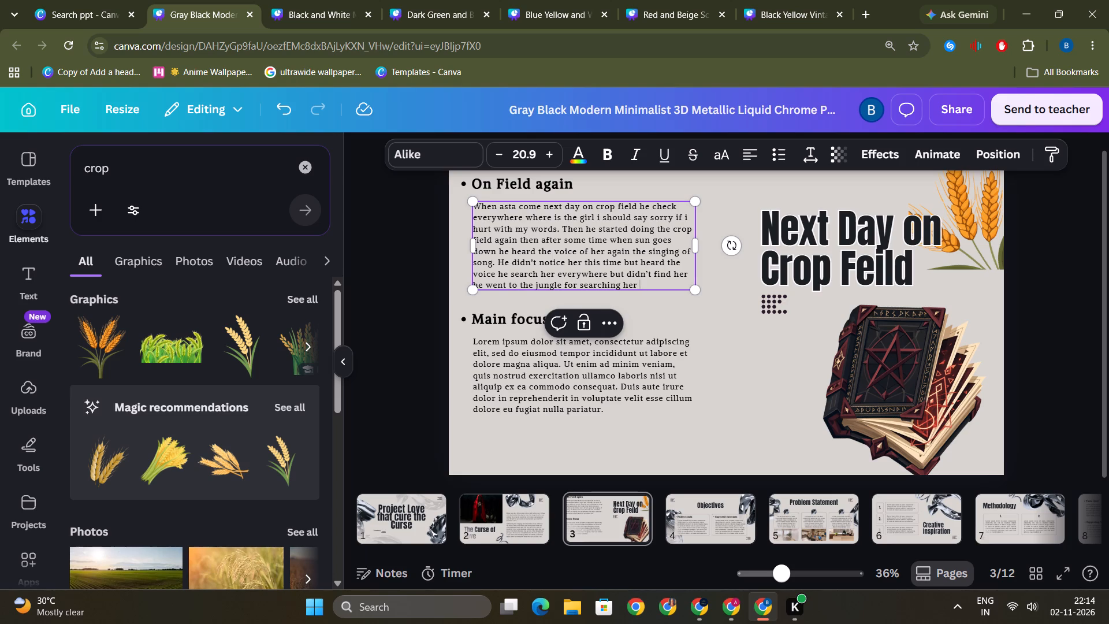
Add "then he goes around 1 kilometers" to the end of the paragraph.
{"action": "type", "text": "then"}
{"action": "key", "text": "space"}
{"action": "type", "text": "he goes aroun"}
{"action": "key", "text": "space"}
{"action": "key", "text": "BackSpace"}
{"action": "type", "text": "d 1 kilometers he"}
{"action": "key", "text": "space"}
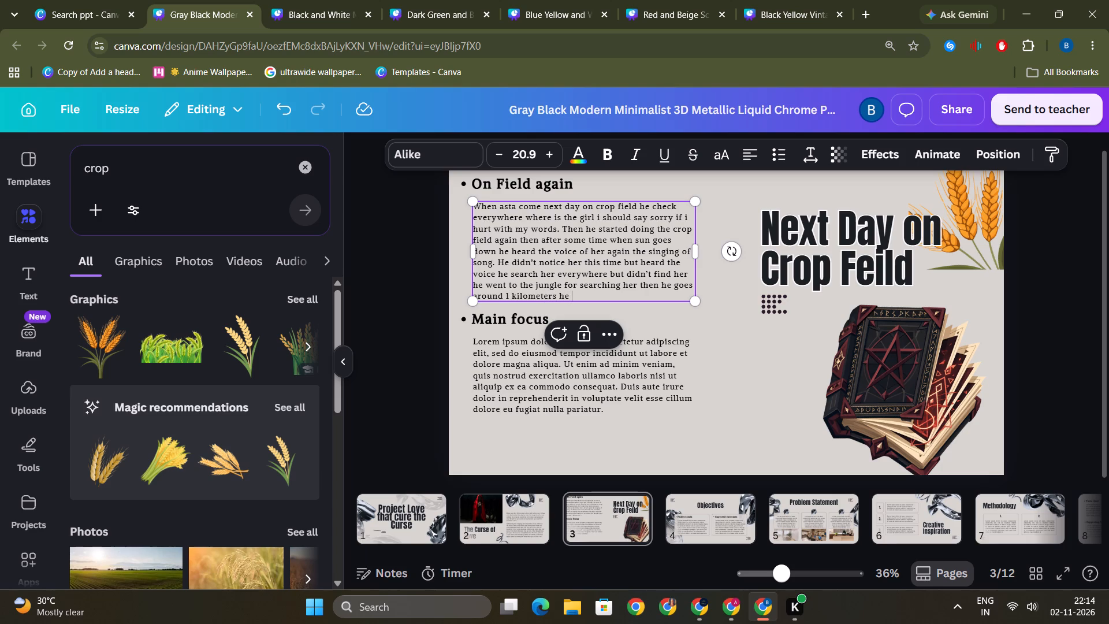
{"action": "key", "text": "BackSpace"}
{"action": "key", "text": "BackSpace"}
{"action": "key", "text": "BackSpace"}
Continue the sentence with "the song is gone".
{"action": "type", "text": "the song is"}
{"action": "key", "text": "space"}
{"action": "type", "text": "fone"}
{"action": "key", "text": "space"}
{"action": "key", "text": "BackSpace"}
{"action": "key", "text": "BackSpace"}
{"action": "key", "text": "BackSpace"}
{"action": "key", "text": "BackSpace"}
{"action": "key", "text": "BackSpace"}
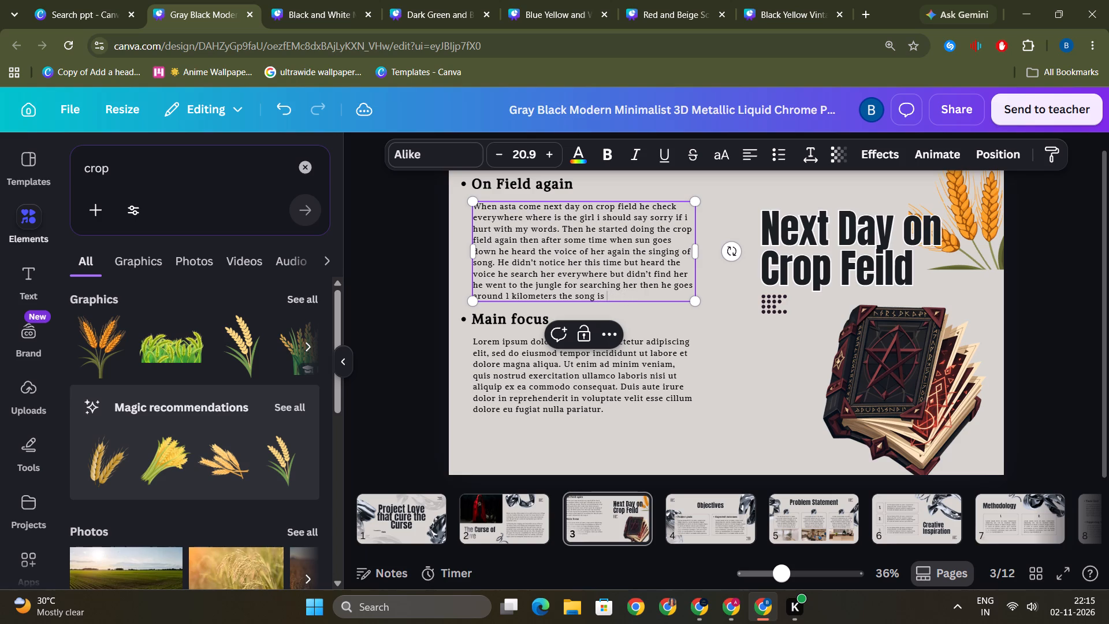
{"action": "type", "text": "goen"}
{"action": "key", "text": "BackSpace"}
{"action": "key", "text": "BackSpace"}
{"action": "type", "text": "ne"}
{"action": "key", "text": "space"}
Add "and the girl appear in his back and say" to the end of the paragraph.
{"action": "type", "text": "and the girl appear in"}
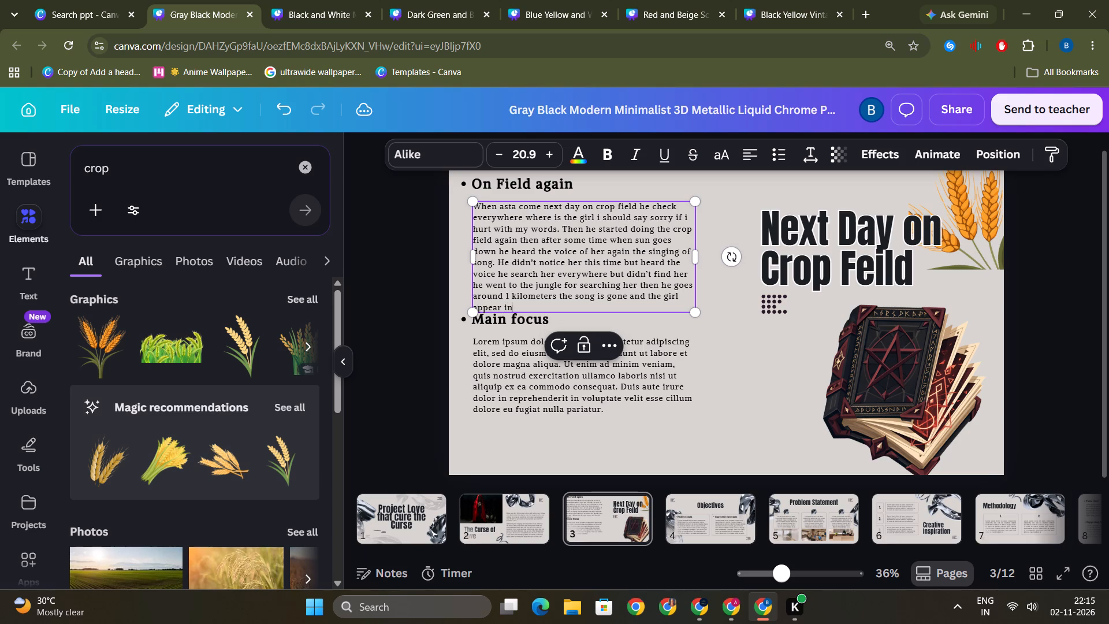
{"action": "key", "text": "space"}
{"action": "type", "text": "his back and sayh"}
{"action": "key", "text": "space"}
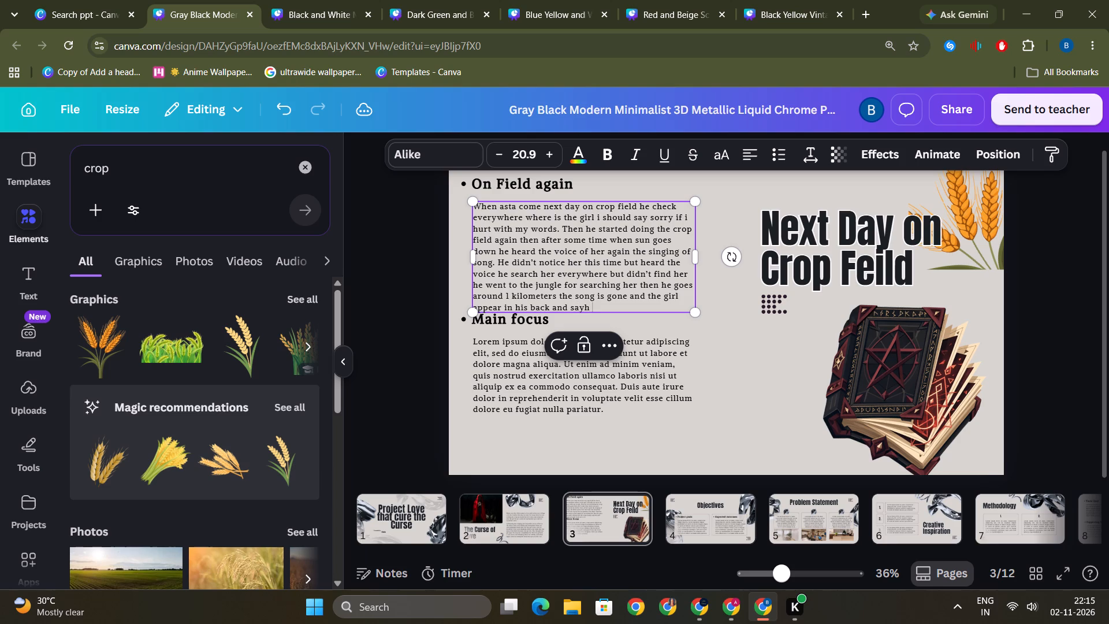
{"action": "key", "text": "BackSpace"}
{"action": "key", "text": "BackSpace"}
{"action": "key", "text": "space"}
Finish the "On Field again" paragraph with "you again".
{"action": "type", "text": "yopu"}
{"action": "key", "text": "space"}
{"action": "key", "text": "BackSpace"}
{"action": "key", "text": "BackSpace"}
{"action": "key", "text": "BackSpace"}
{"action": "type", "text": "u ahaoin"}
{"action": "key", "text": "BackSpace"}
{"action": "key", "text": "BackSpace"}
{"action": "key", "text": "BackSpace"}
{"action": "key", "text": "BackSpace"}
{"action": "key", "text": "BackSpace"}
{"action": "type", "text": "gai"}
{"action": "key", "text": "space"}
{"action": "key", "text": "BackSpace"}
{"action": "key", "text": "n"}
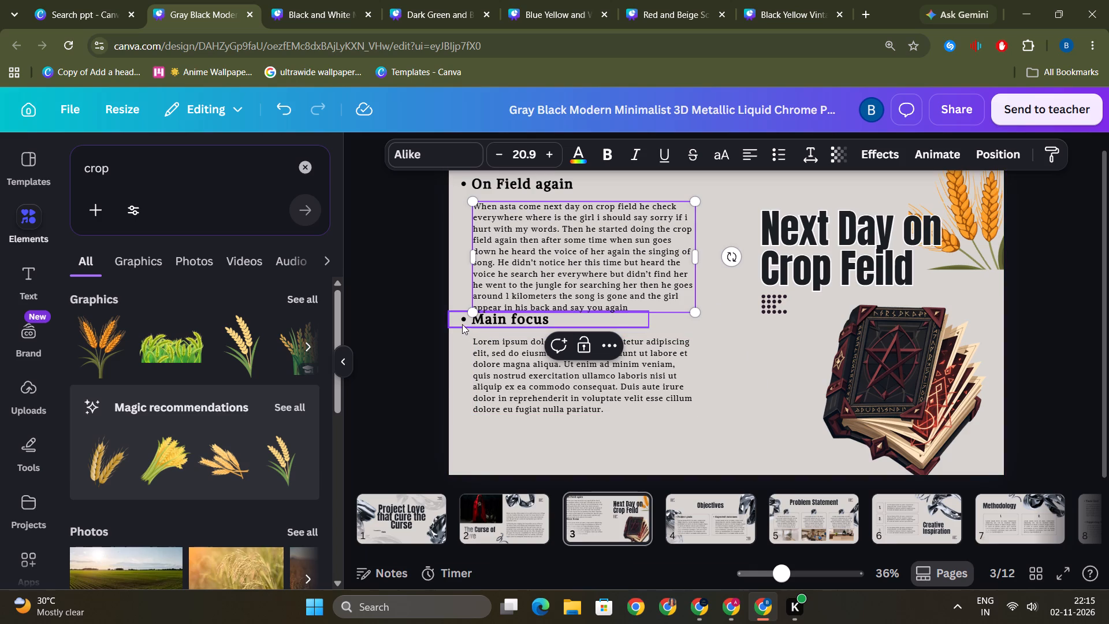
Move the "Main focus" heading and its paragraph together slightly down, clear of the "On Field again" text.
{"action": "left_click_drag", "start_coordinate": [709, 337], "coordinate": [511, 350]}
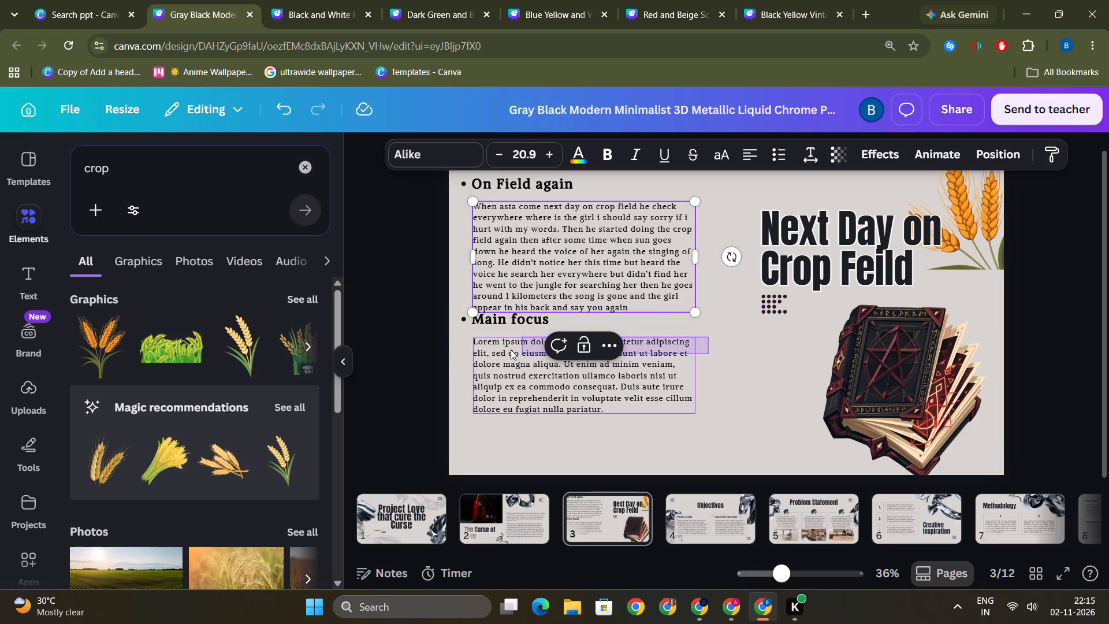
{"action": "left_click_drag", "start_coordinate": [511, 350], "coordinate": [480, 354]}
{"action": "left_click_drag", "start_coordinate": [713, 318], "coordinate": [650, 322]}
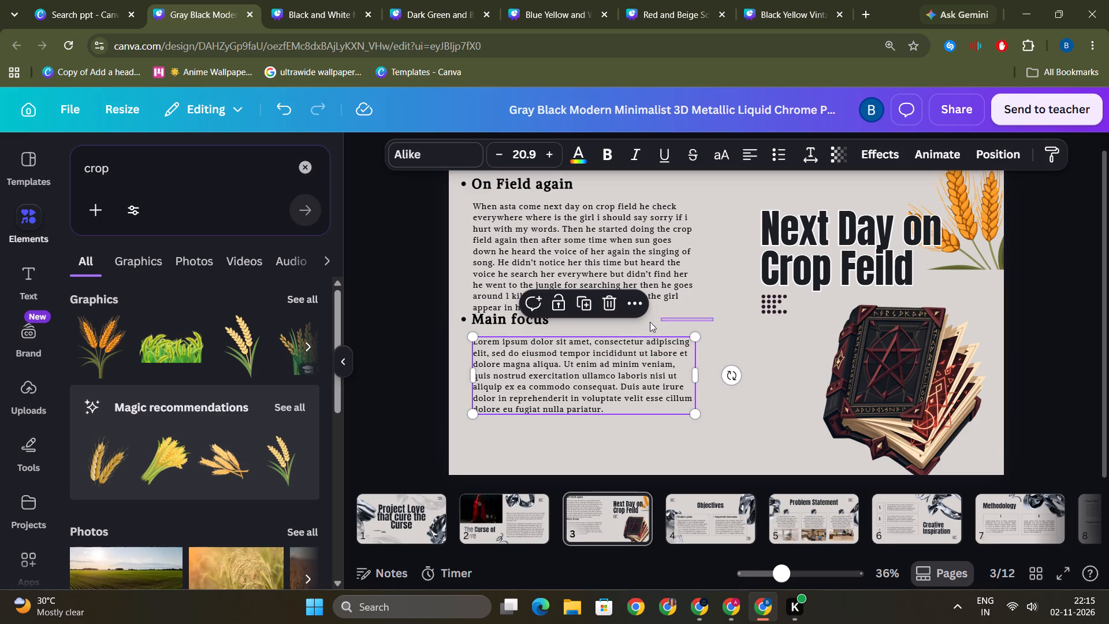
{"action": "left_click_drag", "start_coordinate": [650, 322], "coordinate": [495, 382]}
{"action": "left_click_drag", "start_coordinate": [522, 383], "coordinate": [525, 397]}
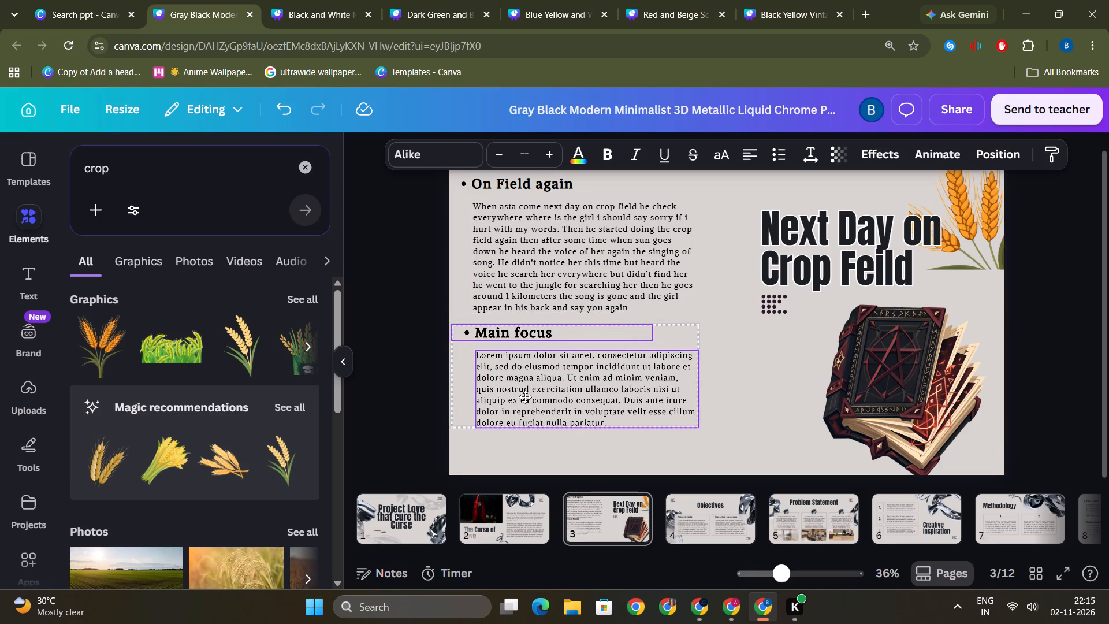
{"action": "left_click_drag", "start_coordinate": [525, 397], "coordinate": [520, 397]}
Change the "Main focus" heading to "The Girl".
{"action": "left_click", "coordinate": [521, 342]}
{"action": "triple_click", "coordinate": [520, 336]}
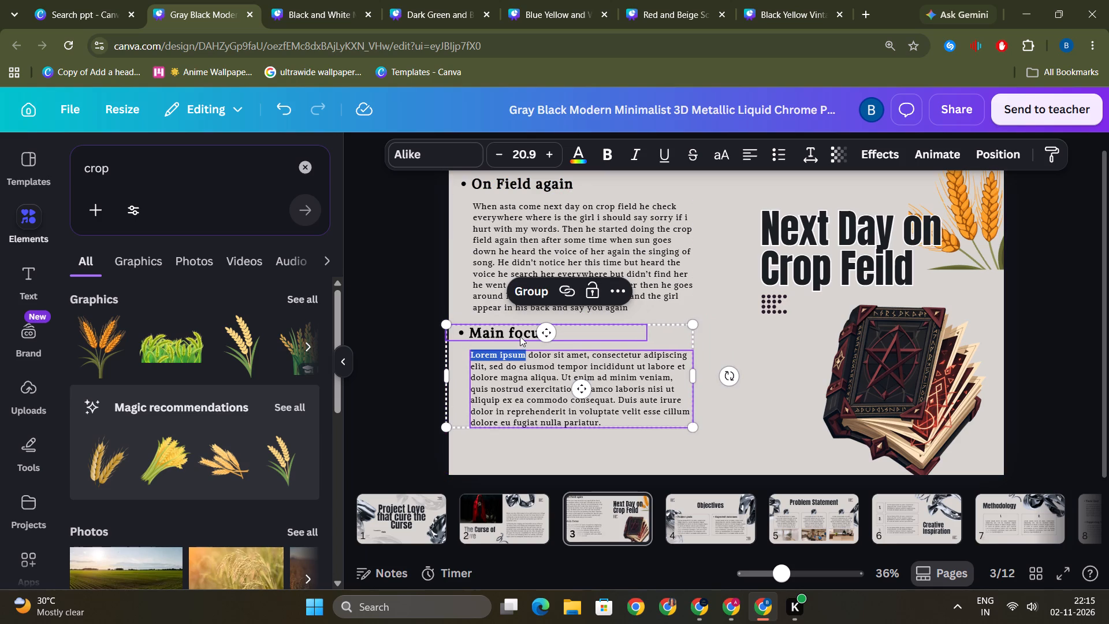
{"action": "double_click", "coordinate": [519, 327]}
{"action": "left_click", "coordinate": [748, 437]}
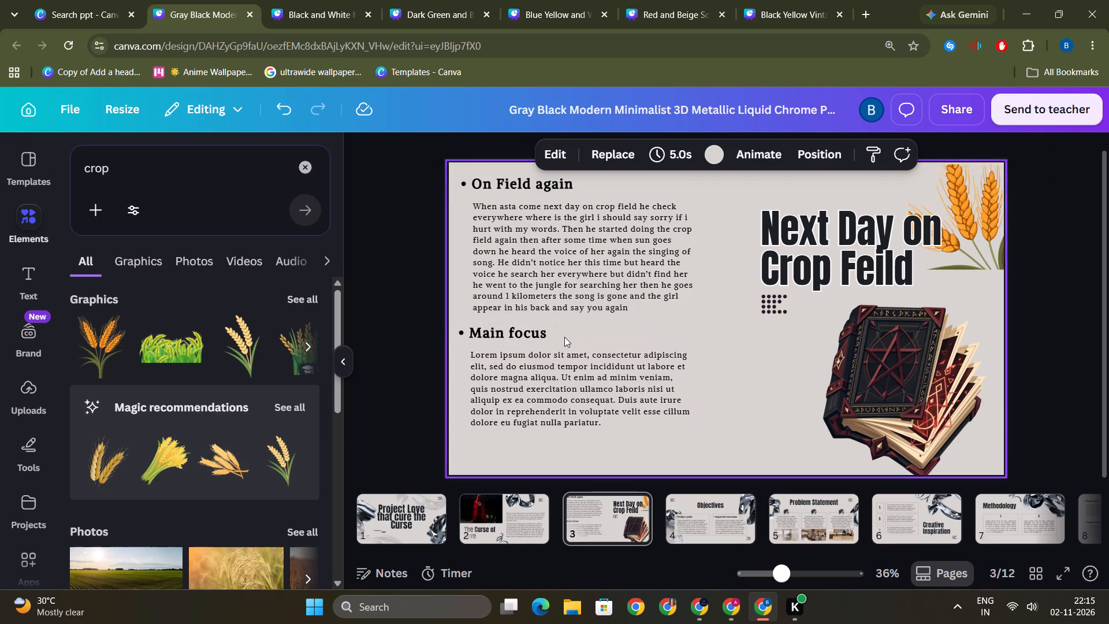
{"action": "double_click", "coordinate": [554, 336]}
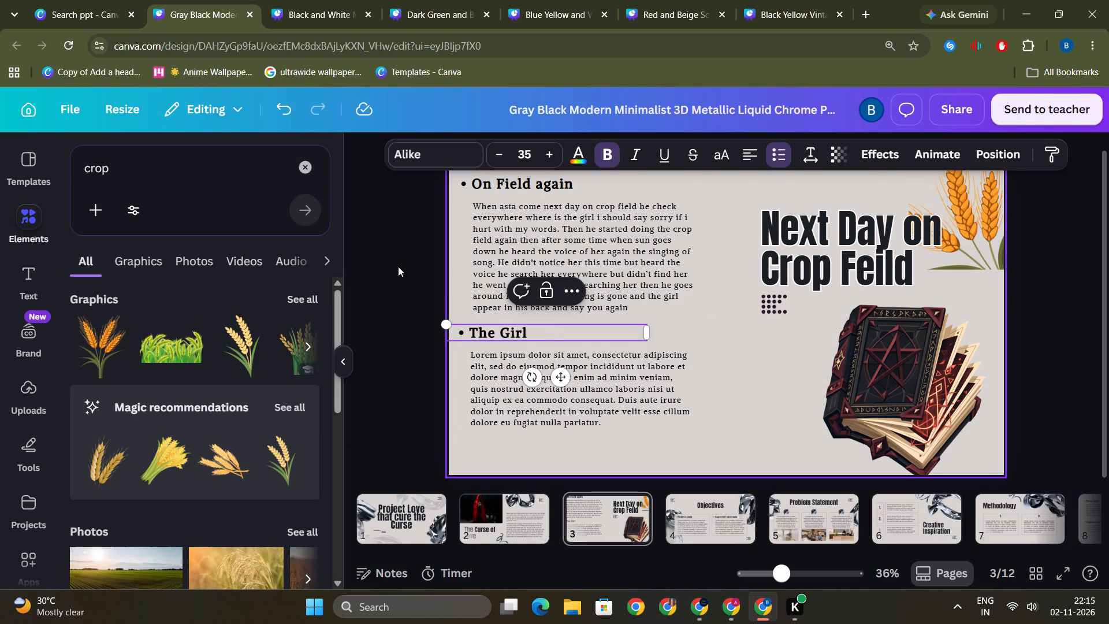
Replace the placeholder paragraph under "The Girl" with the opening words "When he turn back get scared".
{"action": "double_click", "coordinate": [634, 423]}
{"action": "key", "text": "BackSpace"}
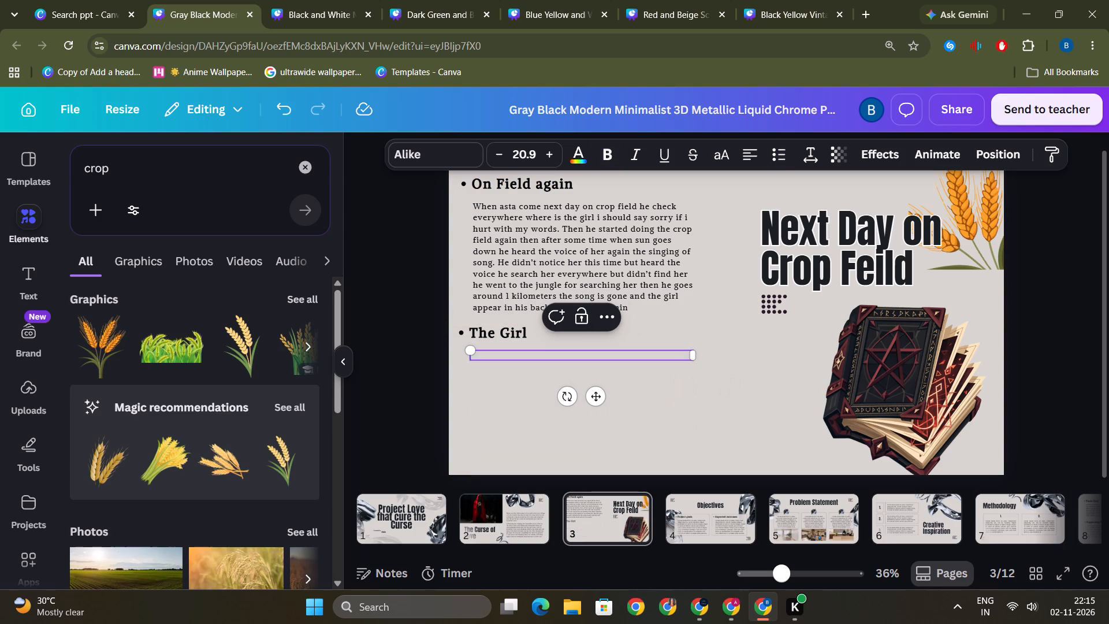
{"action": "key", "text": "BackSpace"}
{"action": "type", "text": "hen he turn back"}
{"action": "key", "text": "space"}
{"action": "type", "text": "get scx"}
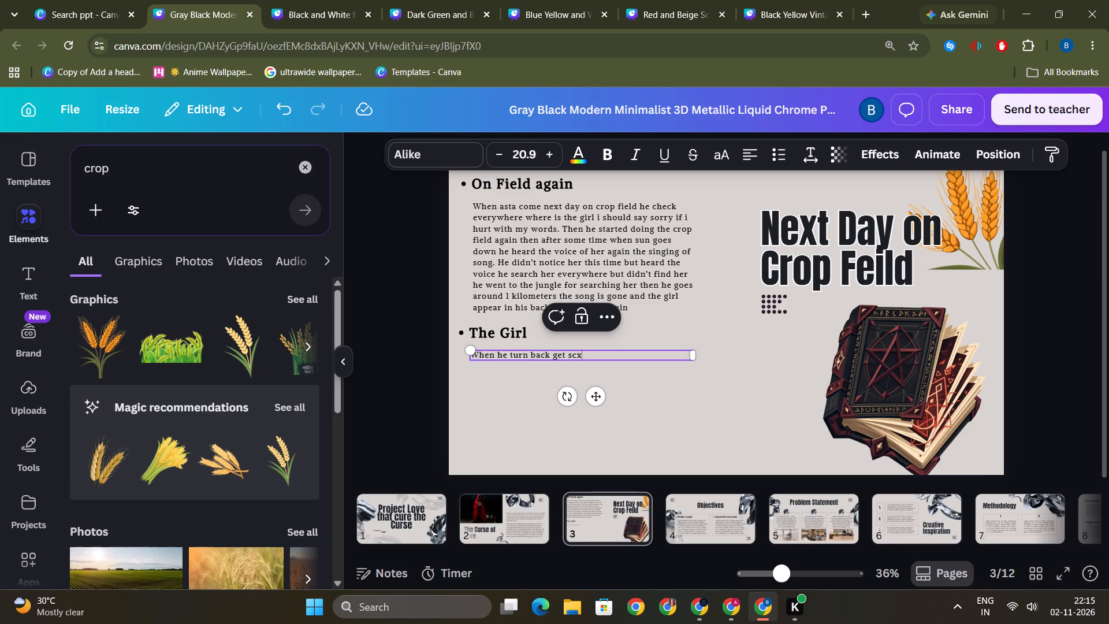
{"action": "key", "text": "BackSpace"}
{"action": "type", "text": "ated"}
{"action": "key", "text": "BackSpace"}
{"action": "key", "text": "BackSpace"}
{"action": "key", "text": "r"}
{"action": "key", "text": "BackSpace"}
{"action": "key", "text": "BackSpace"}
{"action": "type", "text": "red an"}
{"action": "key", "text": "space"}
Continue the paragraph under "The Girl" with "and say where have you been im searching you everywhere".
{"action": "key", "text": "BackSpace"}
{"action": "type", "text": "d say h"}
{"action": "key", "text": "BackSpace"}
{"action": "type", "text": "were"}
{"action": "key", "text": "space"}
{"action": "key", "text": "BackSpace"}
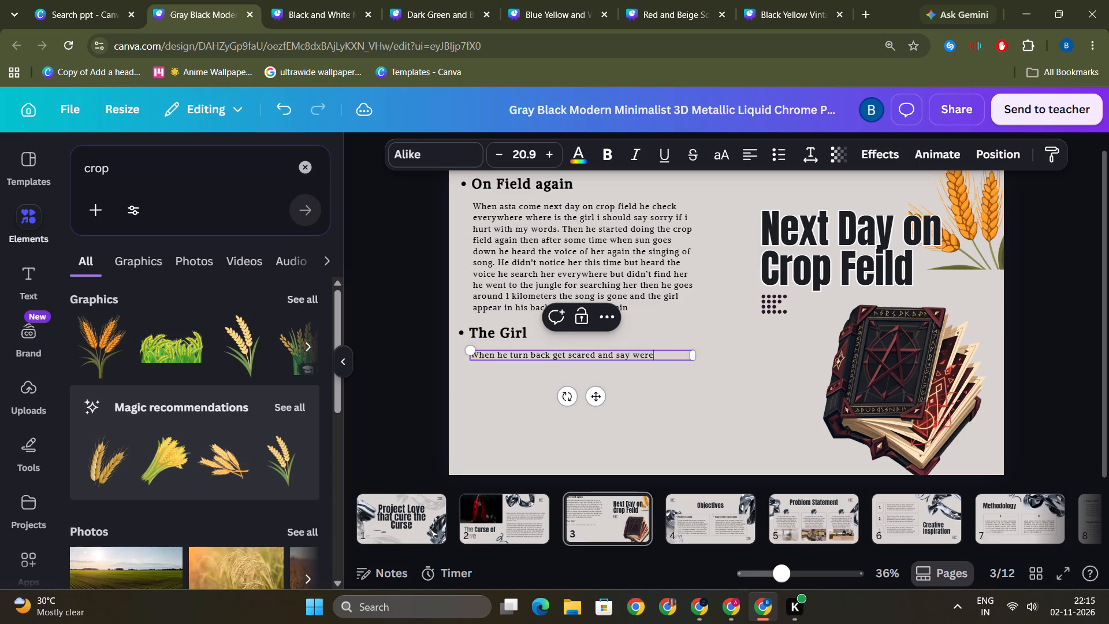
{"action": "key", "text": "BackSpace"}
{"action": "key", "text": "BackSpace"}
{"action": "key", "text": "BackSpace"}
{"action": "type", "text": "here have you been im serach"}
{"action": "key", "text": "BackSpace"}
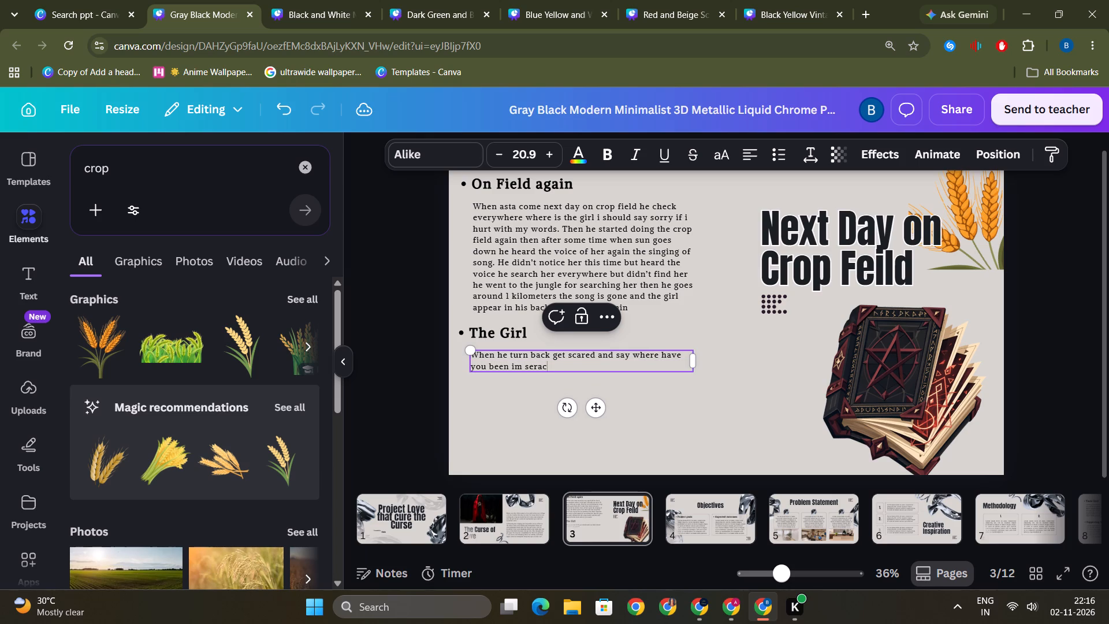
{"action": "key", "text": "BackSpace"}
{"action": "key", "text": "BackSpace"}
{"action": "key", "text": "BackSpace"}
{"action": "type", "text": "arching you everywhere h"}
Add the girl's reply to the paragraph: "she say i was here all the but you didn't notice".
{"action": "key", "text": "BackSpace"}
{"action": "key", "text": "s"}
{"action": "type", "text": "he say sp"}
{"action": "key", "text": "BackSpace"}
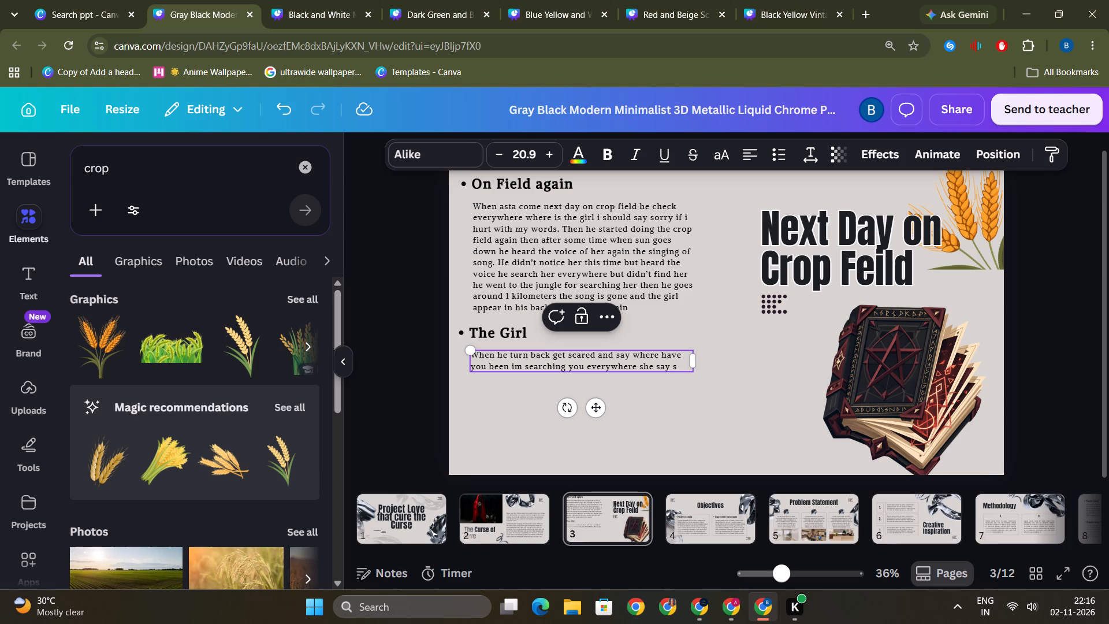
{"action": "key", "text": "BackSpace"}
{"action": "type", "text": "i was here all the but you didnt"}
{"action": "key", "text": "BackSpace"}
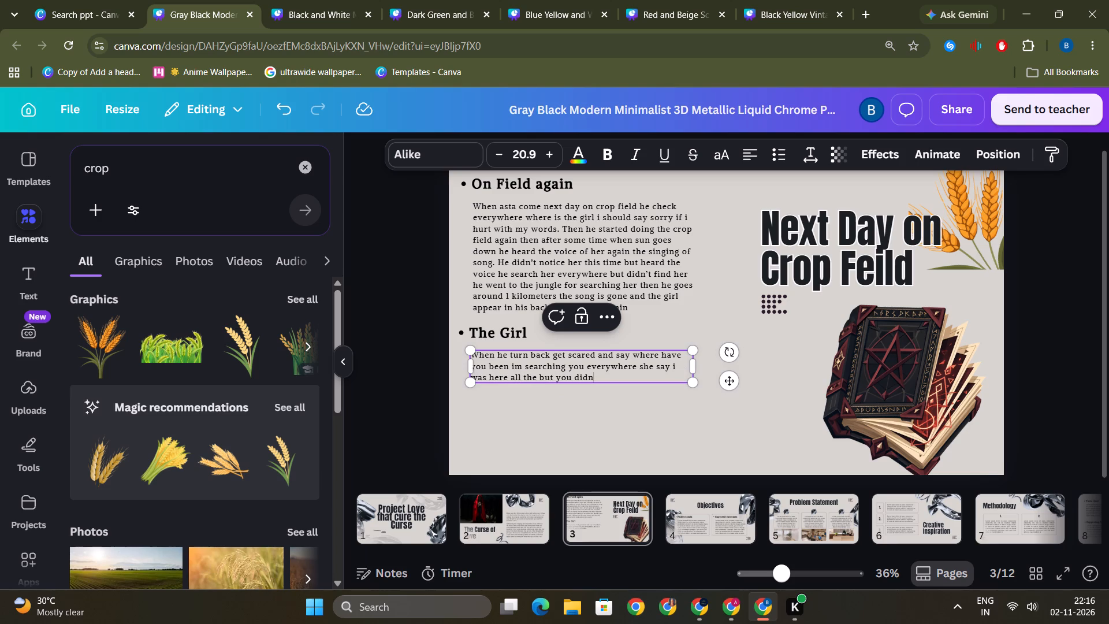
{"action": "type", "text": "'t notivce"}
{"action": "key", "text": "BackSpace"}
{"action": "key", "text": "BackSpace"}
{"action": "type", "text": "e"}
{"action": "key", "text": "space"}
Continue the paragraph with his apology: "then he say im sorry for yesterday if i say something".
{"action": "type", "text": "then he say im sorry for yeas"}
{"action": "key", "text": "BackSpace"}
{"action": "key", "text": "BackSpace"}
{"action": "type", "text": "sterdaay i"}
{"action": "key", "text": "BackSpace"}
{"action": "key", "text": "BackSpace"}
{"action": "key", "text": "BackSpace"}
{"action": "key", "text": "BackSpace"}
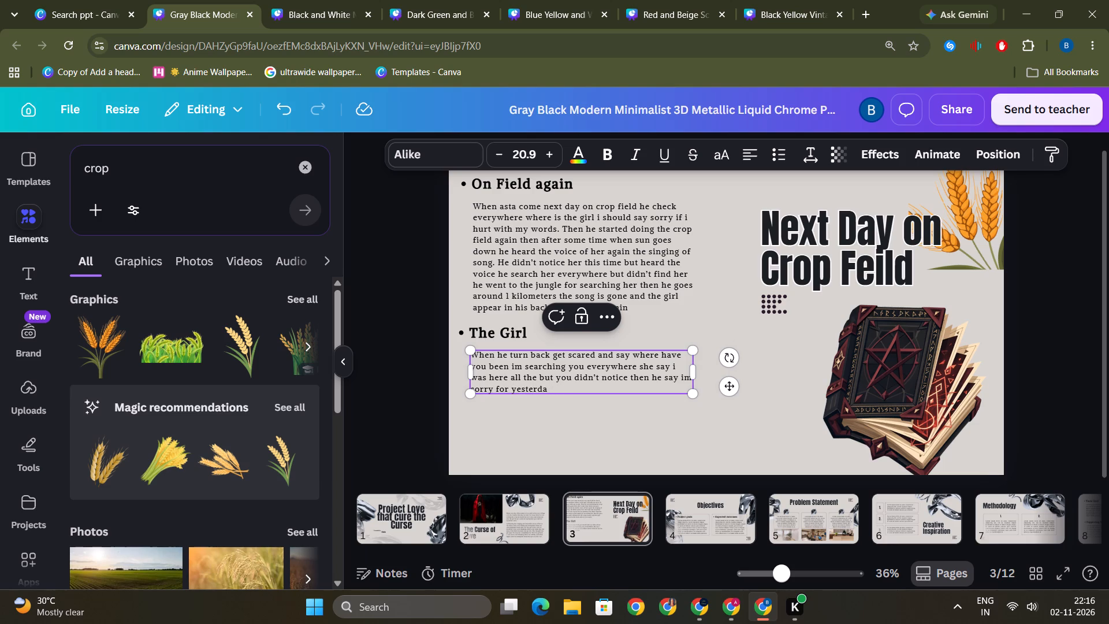
{"action": "type", "text": "y if i say s,"}
{"action": "key", "text": "BackSpace"}
{"action": "type", "text": "omething weer"}
{"action": "key", "text": "BackSpace"}
{"action": "key", "text": "BackSpace"}
{"action": "key", "text": "BackSpace"}
End the apology sentence with "wrong." and begin the following one with "she say".
{"action": "type", "text": "romg"}
{"action": "key", "text": "space"}
{"action": "key", "text": "BackSpace"}
{"action": "key", "text": "BackSpace"}
{"action": "key", "text": "n"}
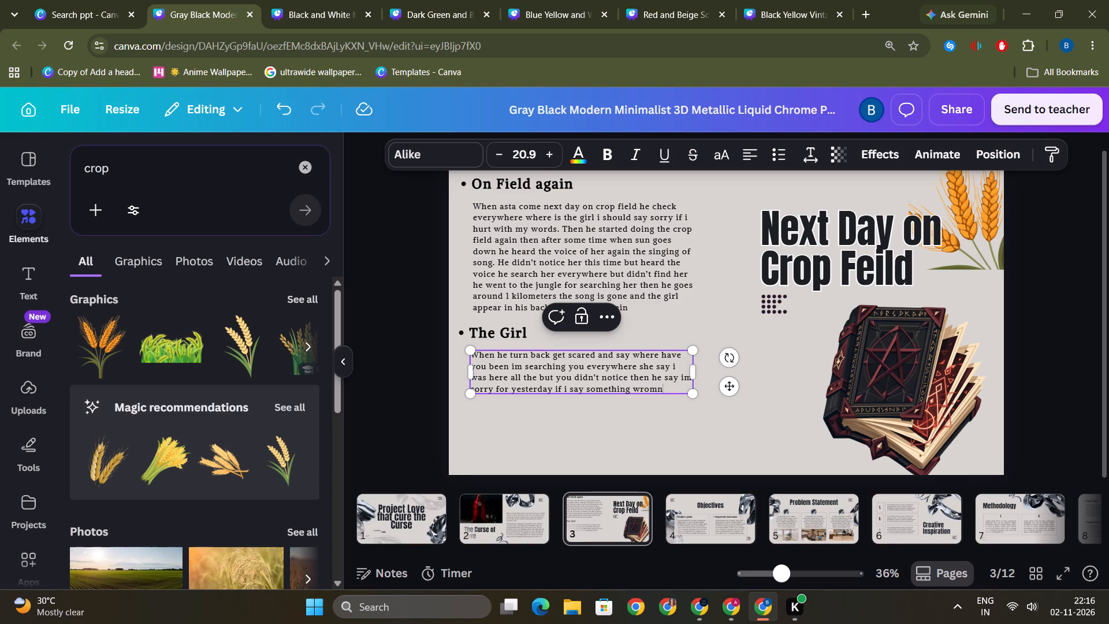
{"action": "key", "text": "BackSpace"}
{"action": "key", "text": "BackSpace"}
{"action": "key", "text": "n"}
{"action": "type", "text": "g. shje"}
{"action": "key", "text": "space"}
{"action": "key", "text": "BackSpace"}
{"action": "key", "text": "BackSpace"}
{"action": "key", "text": "BackSpace"}
{"action": "type", "text": "e sayu"}
{"action": "key", "text": "space"}
{"action": "key", "text": "BackSpace"}
{"action": "key", "text": "BackSpace"}
{"action": "key", "text": "space"}
Continue the girl's answer with "i was not mad or angry on you".
{"action": "type", "text": "i was not mad or an"}
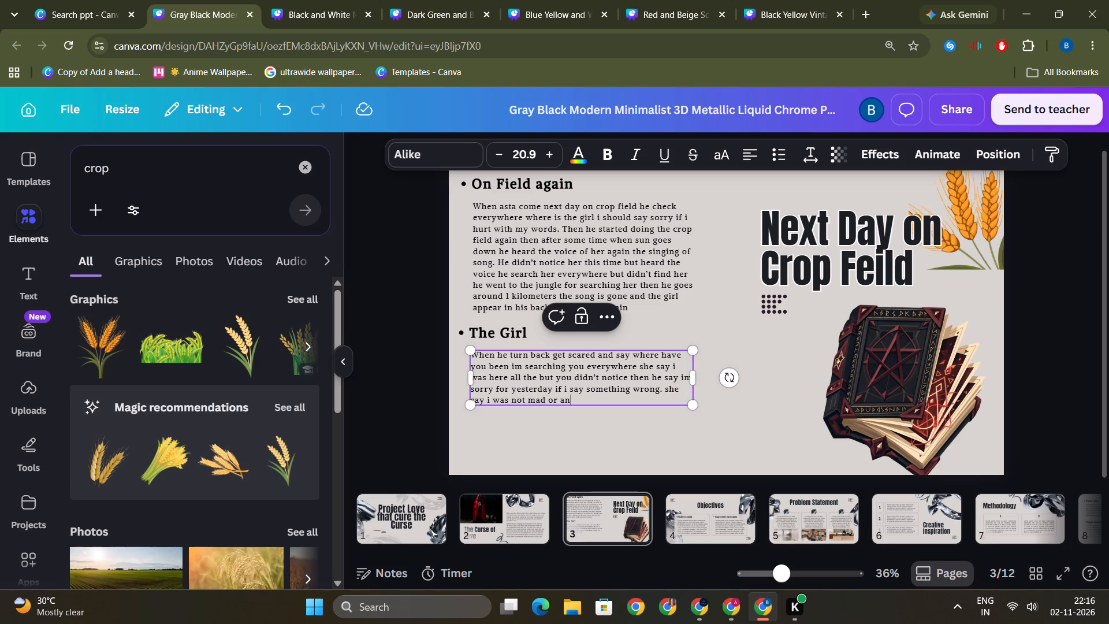
{"action": "type", "text": "gr u"}
{"action": "key", "text": "BackSpace"}
{"action": "key", "text": "BackSpace"}
{"action": "type", "text": "u"}
{"action": "key", "text": "space"}
{"action": "key", "text": "BackSpace"}
{"action": "key", "text": "BackSpace"}
{"action": "type", "text": "y on yoi"}
{"action": "key", "text": "space"}
{"action": "key", "text": "BackSpace"}
{"action": "key", "text": "BackSpace"}
{"action": "type", "text": "u jusy"}
Extend the girl's answer with "just i was shy that why".
{"action": "key", "text": "space"}
{"action": "key", "text": "BackSpace"}
{"action": "key", "text": "BackSpace"}
{"action": "key", "text": "BackSpace"}
{"action": "key", "text": "t"}
{"action": "key", "text": "BackSpace"}
{"action": "type", "text": "st"}
{"action": "key", "text": "space"}
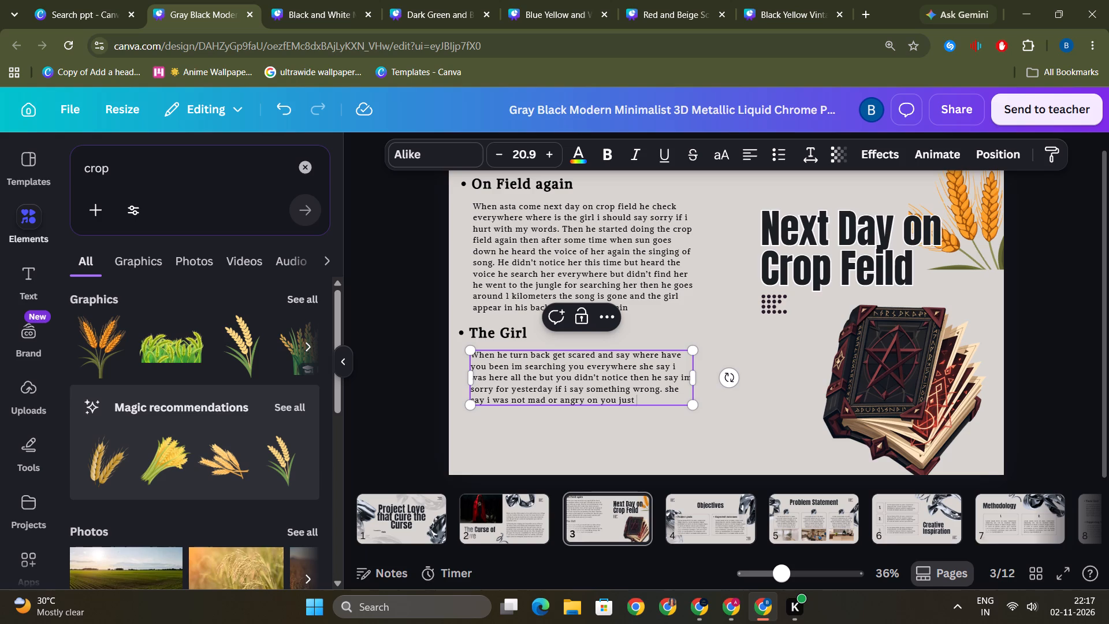
{"action": "key", "text": "i"}
{"action": "key", "text": "BackSpace"}
{"action": "type", "text": "i was shy that w"}
{"action": "type", "text": "hy"}
{"action": "key", "text": "space"}
Add the girl's introduction "btw my name is Juliya" to the paragraph.
{"action": "type", "text": "bte"}
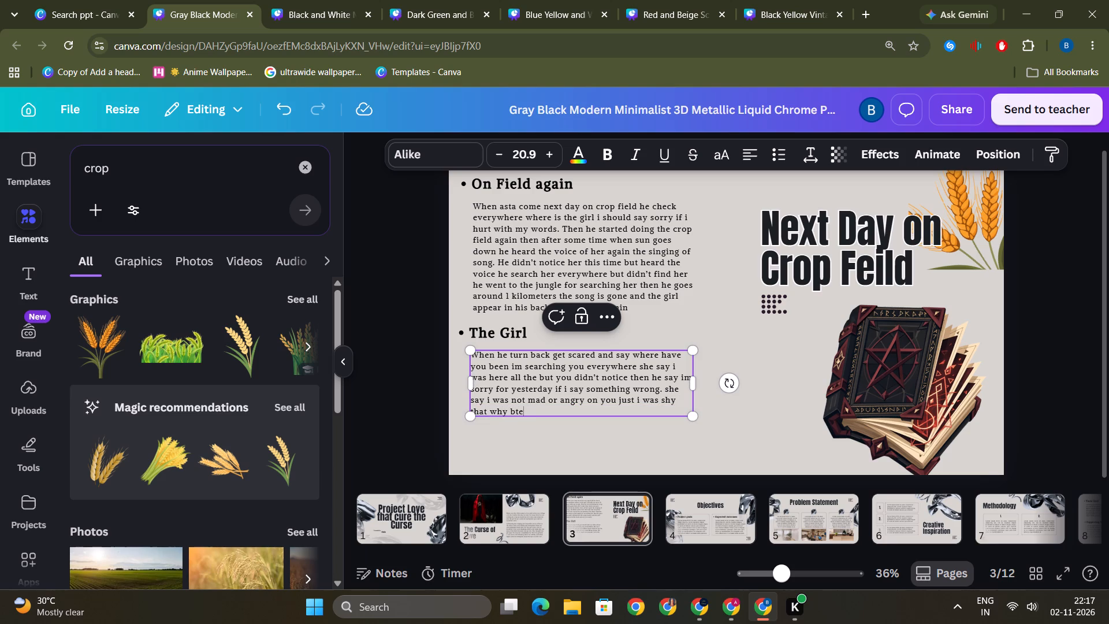
{"action": "key", "text": "BackSpace"}
{"action": "type", "text": "w ,"}
{"action": "key", "text": "BackSpace"}
{"action": "type", "text": "na"}
{"action": "key", "text": "BackSpace"}
{"action": "key", "text": "BackSpace"}
{"action": "type", "text": "my name is"}
{"action": "key", "text": "space"}
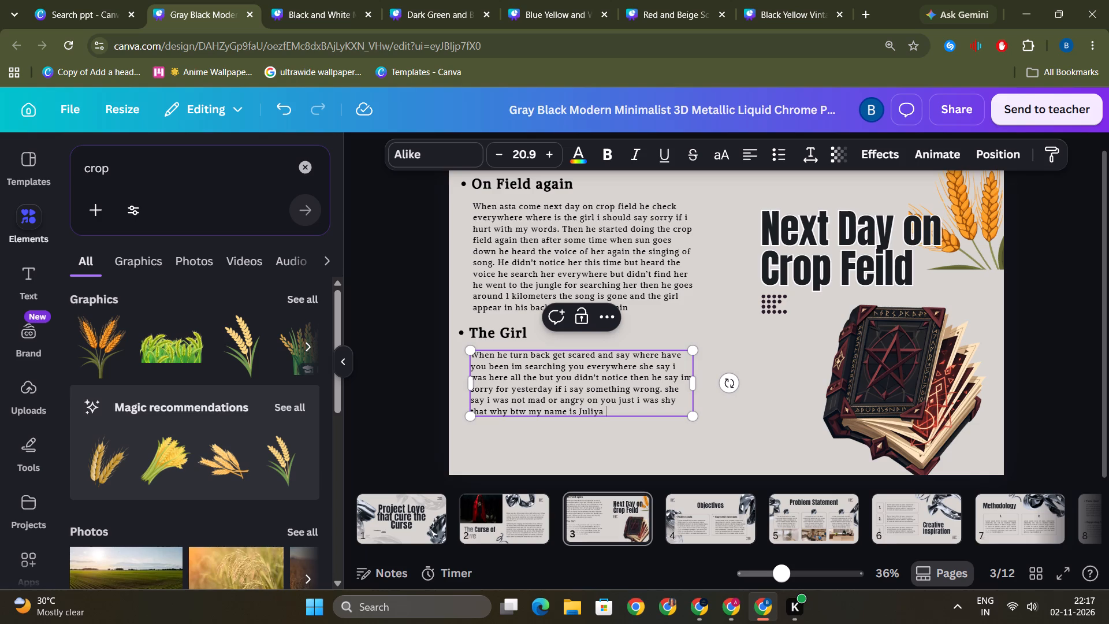
Continue the paragraph with "then asta say my name is asta".
{"action": "type", "text": "thej"}
{"action": "key", "text": "BackSpace"}
{"action": "type", "text": "n asta sau"}
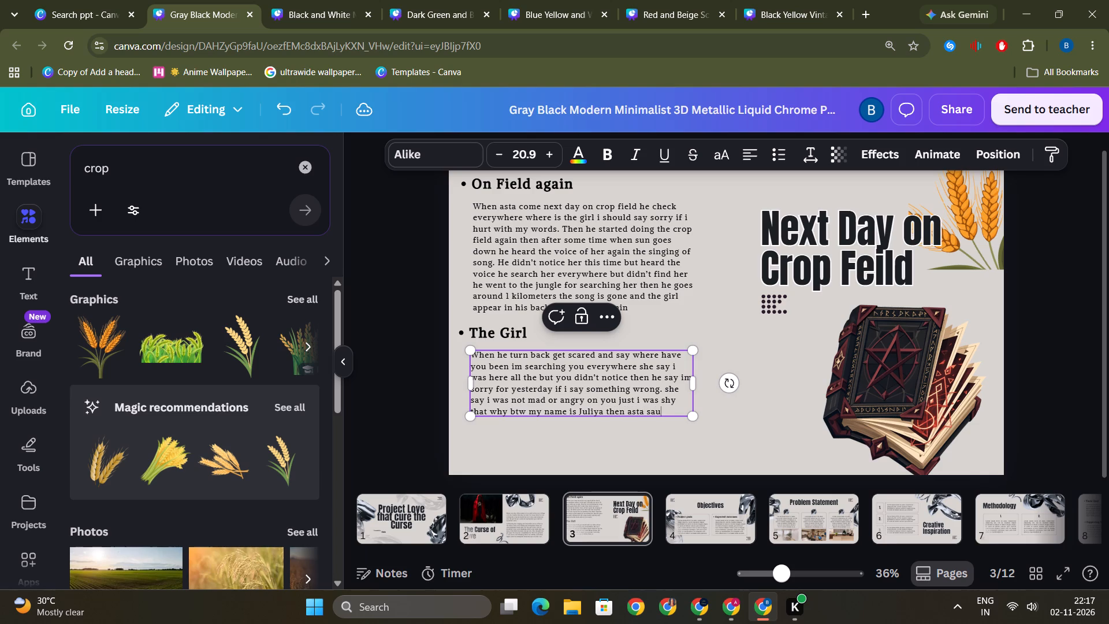
{"action": "key", "text": "space"}
{"action": "key", "text": "BackSpace"}
{"action": "key", "text": "BackSpace"}
{"action": "type", "text": "y my na,e"}
{"action": "key", "text": "space"}
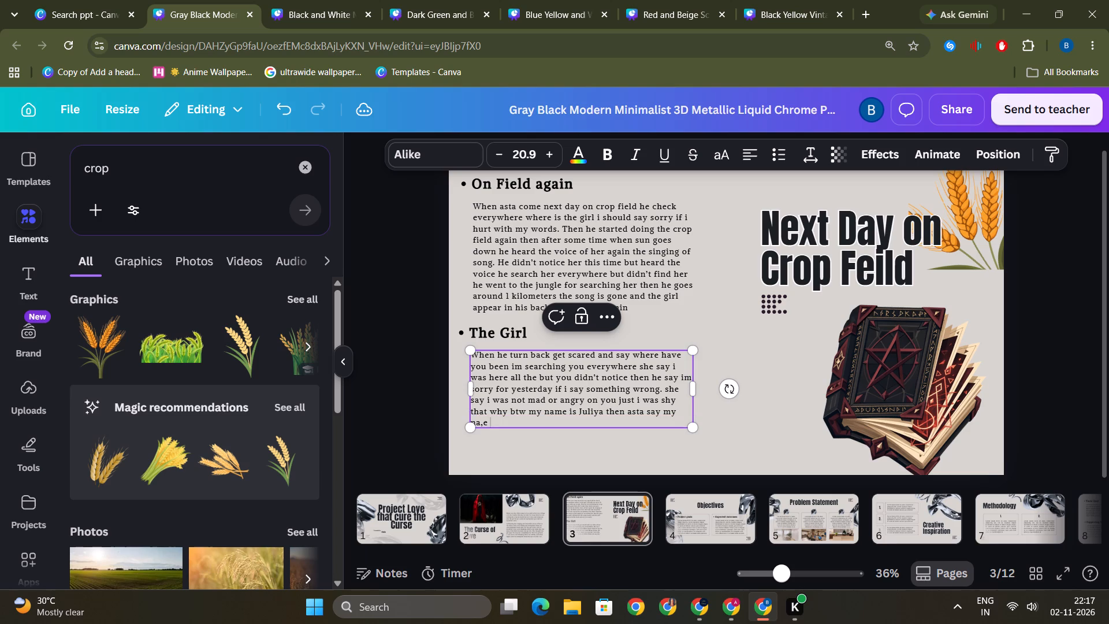
{"action": "key", "text": "BackSpace"}
{"action": "key", "text": "BackSpace"}
{"action": "key", "text": "BackSpace"}
{"action": "type", "text": "me is asta"}
{"action": "key", "text": "space"}
Complete Asta's line with "nice to meet you juliya".
{"action": "type", "text": "nc"}
{"action": "key", "text": "BackSpace"}
{"action": "type", "text": "ice to ,mee"}
{"action": "key", "text": "BackSpace"}
{"action": "key", "text": "BackSpace"}
{"action": "key", "text": "BackSpace"}
{"action": "key", "text": "BackSpace"}
{"action": "type", "text": "meet to"}
{"action": "key", "text": "BackSpace"}
{"action": "key", "text": "BackSpace"}
{"action": "type", "text": "yoy"}
{"action": "key", "text": "space"}
{"action": "key", "text": "BackSpace"}
{"action": "key", "text": "BackSpace"}
{"action": "type", "text": "u juliya"}
{"action": "key", "text": "space"}
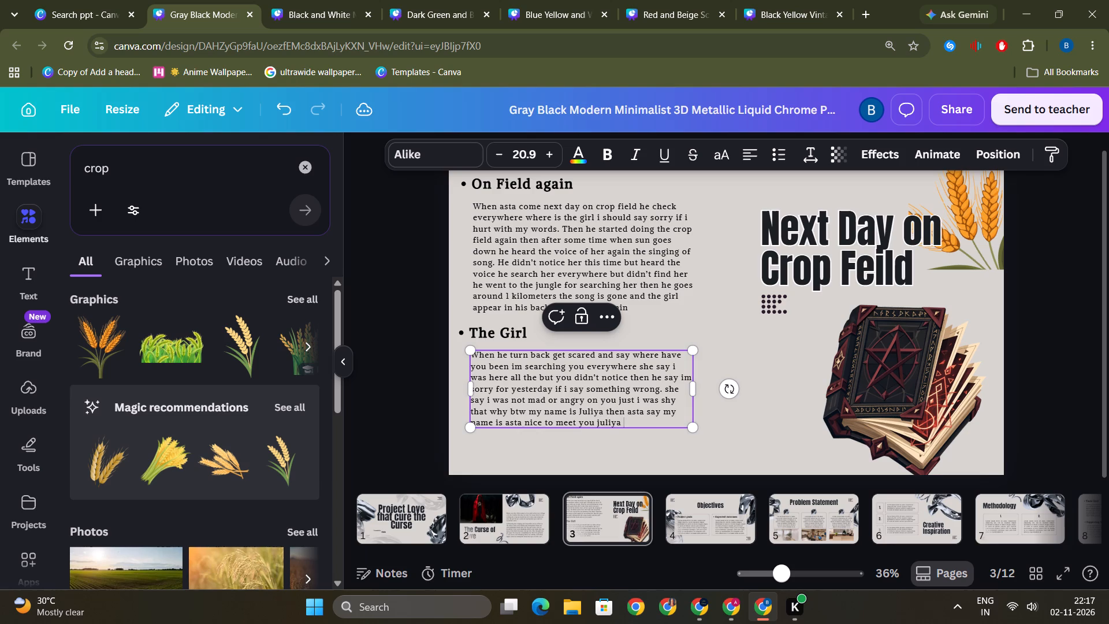
Continue the paragraph under "The Girl" with "then they both begin to walk".
{"action": "type", "text": "te"}
{"action": "key", "text": "BackSpace"}
{"action": "type", "text": "hen they both begi"}
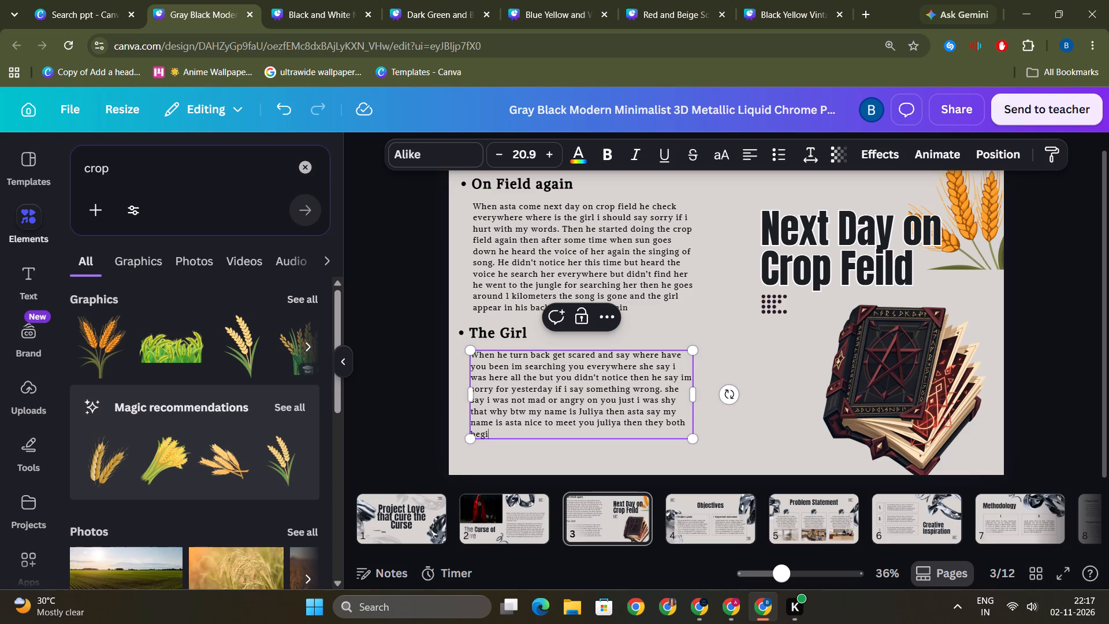
{"action": "key", "text": "BackSpace"}
{"action": "type", "text": "in tp"}
{"action": "key", "text": "space"}
{"action": "key", "text": "BackSpace"}
{"action": "key", "text": "BackSpace"}
{"action": "type", "text": "o walk"}
{"action": "key", "text": "space"}
Complete the walking sentence with "out of the jungle".
{"action": "key", "text": "f"}
{"action": "key", "text": "BackSpace"}
{"action": "type", "text": "out of the jungh;"}
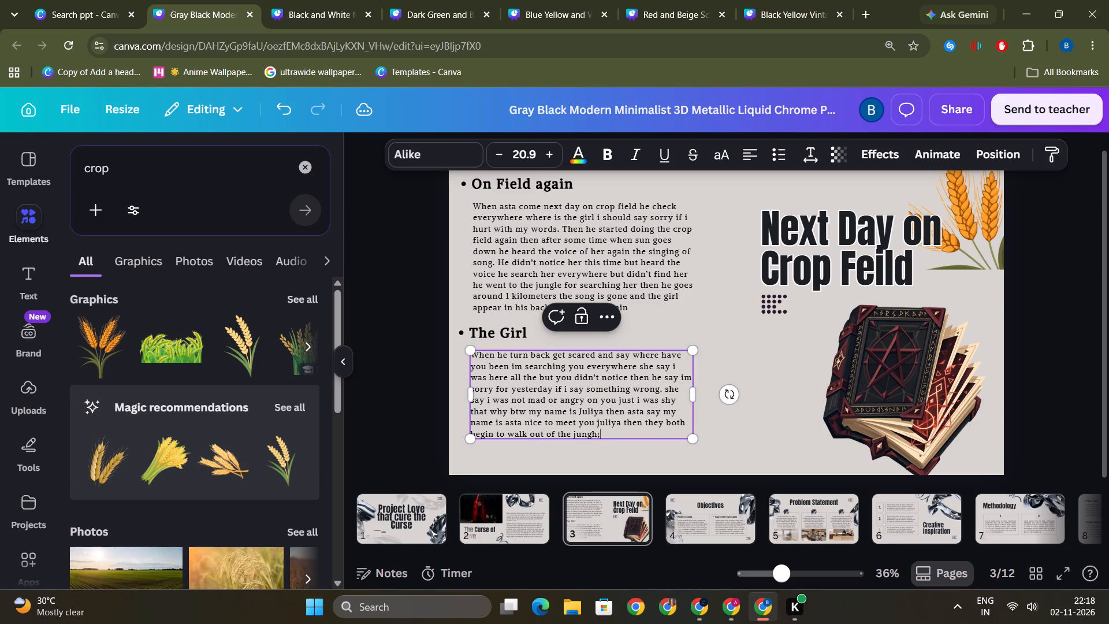
{"action": "key", "text": "BackSpace"}
{"action": "key", "text": "BackSpace"}
{"action": "type", "text": "le"}
{"action": "key", "text": "space"}
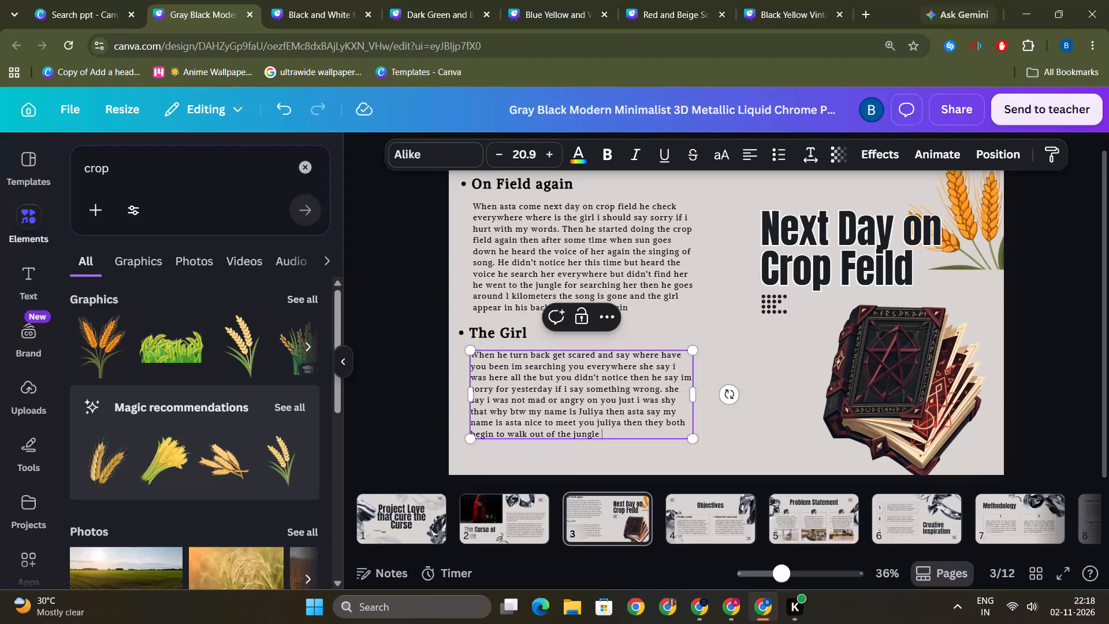
Add the girl's goodbye "then juliya say see you tommorrow" to the paragraph.
{"action": "type", "text": "thn"}
{"action": "key", "text": "BackSpace"}
{"action": "type", "text": "en juliy"}
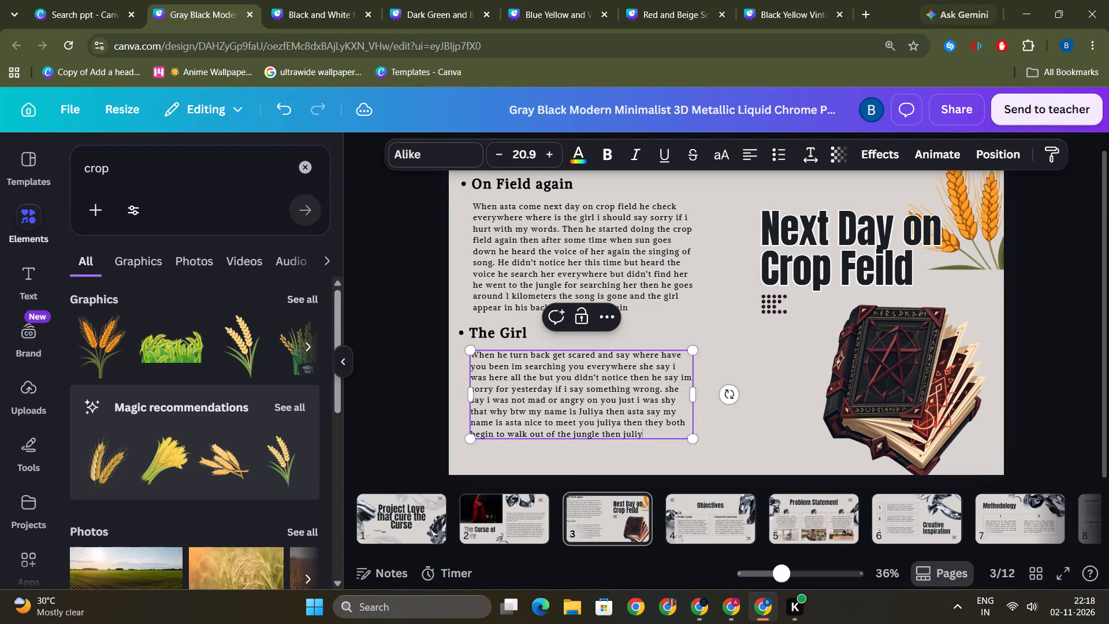
{"action": "key", "text": "space"}
{"action": "key", "text": "BackSpace"}
{"action": "type", "text": "a say see you tommorro"}
{"action": "key", "text": "space"}
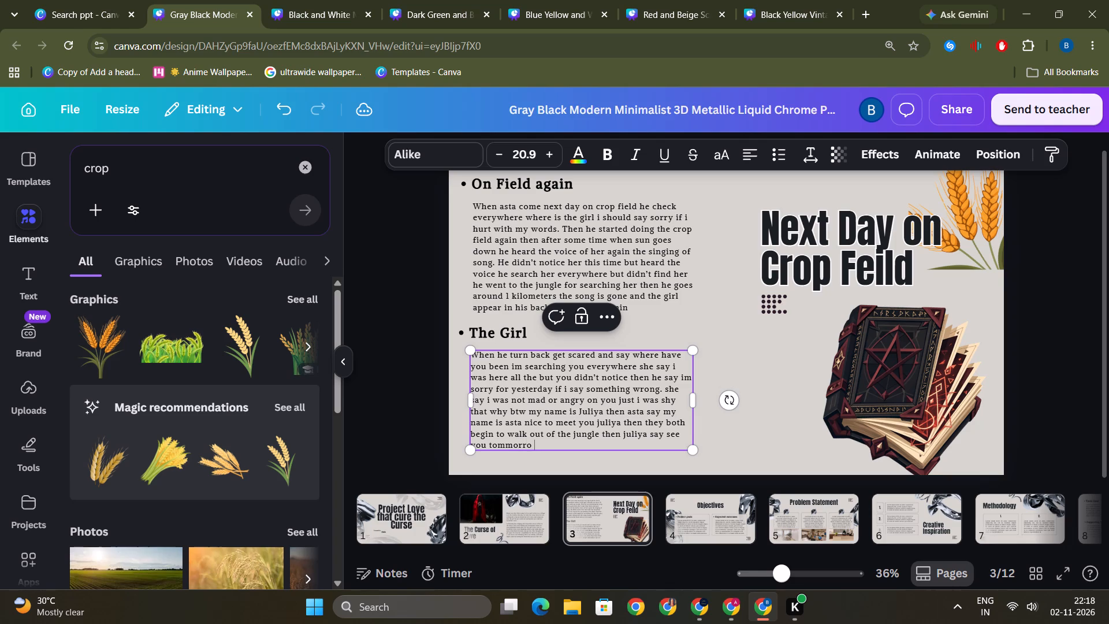
{"action": "key", "text": "BackSpace"}
{"action": "type", "text": "w"}
{"action": "key", "text": "space"}
Add Asta's question "asta say where are you going" to the paragraph.
{"action": "type", "text": "asta say co e"}
{"action": "key", "text": "BackSpace"}
{"action": "key", "text": "BackSpace"}
{"action": "key", "text": "BackSpace"}
{"action": "key", "text": "BackSpace"}
{"action": "key", "text": "BackSpace"}
{"action": "key", "text": "BackSpace"}
{"action": "key", "text": "BackSpace"}
{"action": "type", "text": "au"}
{"action": "key", "text": "BackSpace"}
{"action": "type", "text": "y where are you going"}
{"action": "key", "text": "space"}
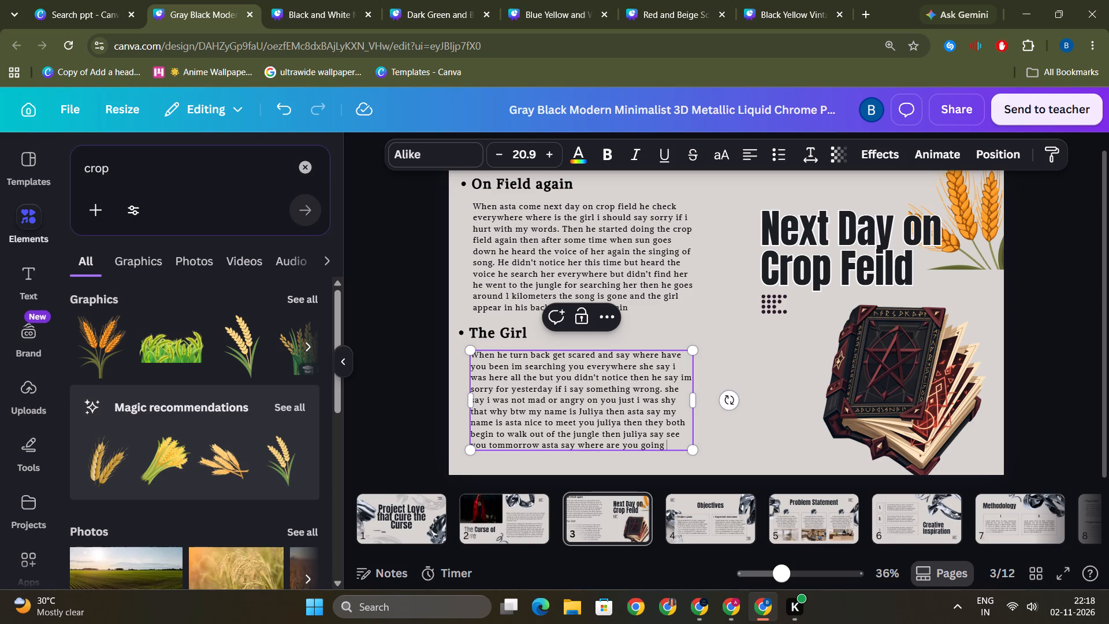
Extend the question with "where you live" and introduce the girl's answer with "she said".
{"action": "type", "text": "where you loivb"}
{"action": "key", "text": "BackSpace"}
{"action": "key", "text": "BackSpace"}
{"action": "key", "text": "BackSpace"}
{"action": "key", "text": "BackSpace"}
{"action": "type", "text": "ive she sau"}
{"action": "key", "text": "space"}
{"action": "key", "text": "BackSpace"}
{"action": "key", "text": "BackSpace"}
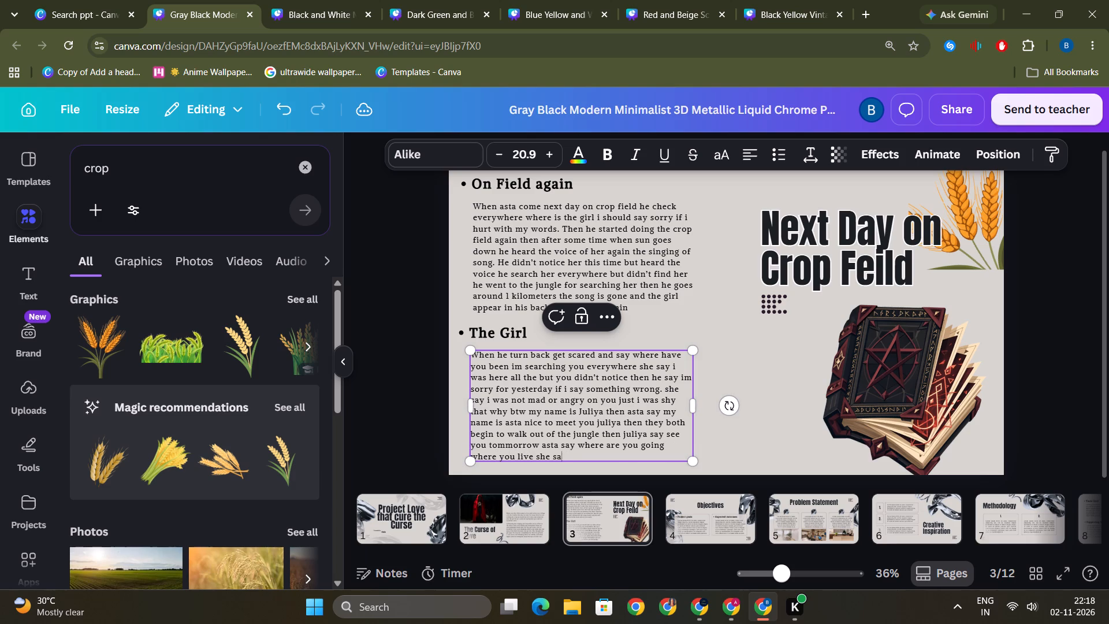
{"action": "key", "text": "y"}
{"action": "key", "text": "BackSpace"}
{"action": "type", "text": "id io t"}
Complete the girl's answer with "i tell you some other day.".
{"action": "key", "text": "BackSpace"}
{"action": "key", "text": "BackSpace"}
{"action": "key", "text": "BackSpace"}
{"action": "key", "text": "space"}
{"action": "type", "text": "tell you so,e"}
{"action": "key", "text": "space"}
{"action": "key", "text": "BackSpace"}
{"action": "key", "text": "BackSpace"}
{"action": "key", "text": "BackSpace"}
{"action": "type", "text": ",e"}
{"action": "key", "text": "BackSpace"}
{"action": "key", "text": "BackSpace"}
{"action": "type", "text": "me w"}
{"action": "key", "text": "BackSpace"}
{"action": "key", "text": "BackSpace"}
{"action": "key", "text": "space"}
{"action": "type", "text": "other day"}
{"action": "type", "text": "."}
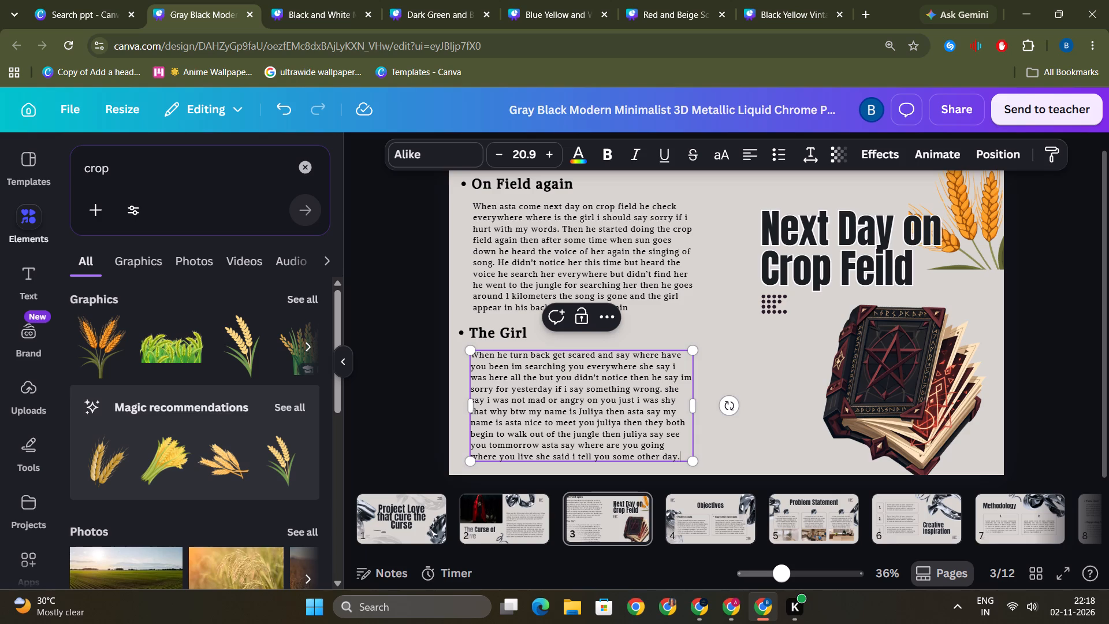
{"action": "key", "text": "space"}
Widen the text box under "The Girl" to about 851 so its lines run longer.
{"action": "left_click_drag", "start_coordinate": [694, 408], "coordinate": [718, 410]}
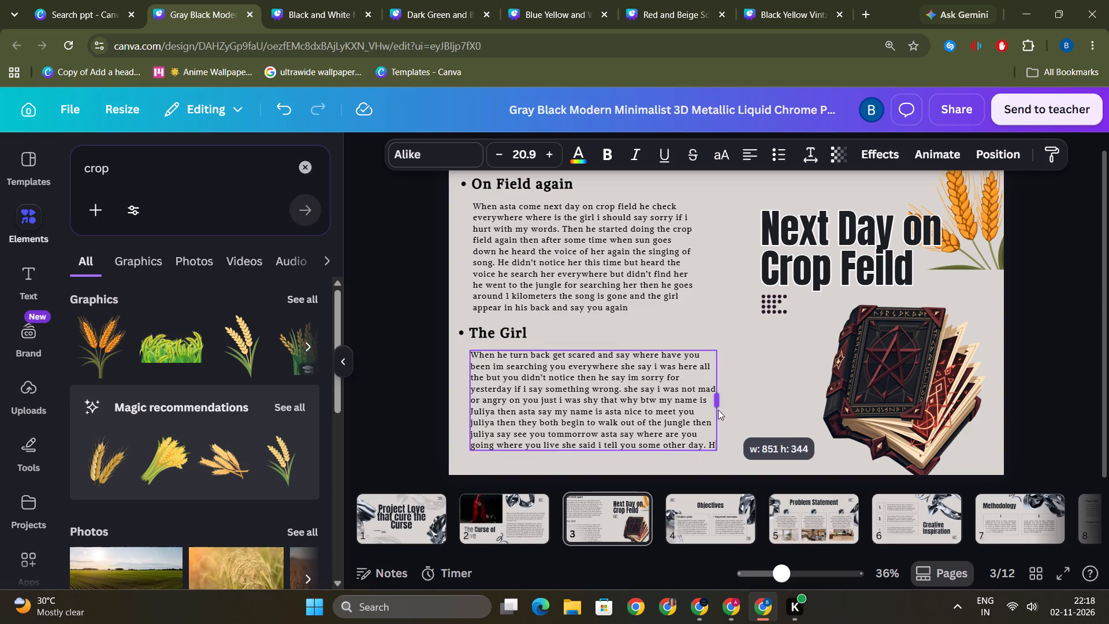
{"action": "left_click_drag", "start_coordinate": [718, 410], "coordinate": [719, 410]}
Start a new sentence at the end of the paragraph with "He says okay".
{"action": "left_click", "coordinate": [702, 446]}
{"action": "key", "text": "Right"}
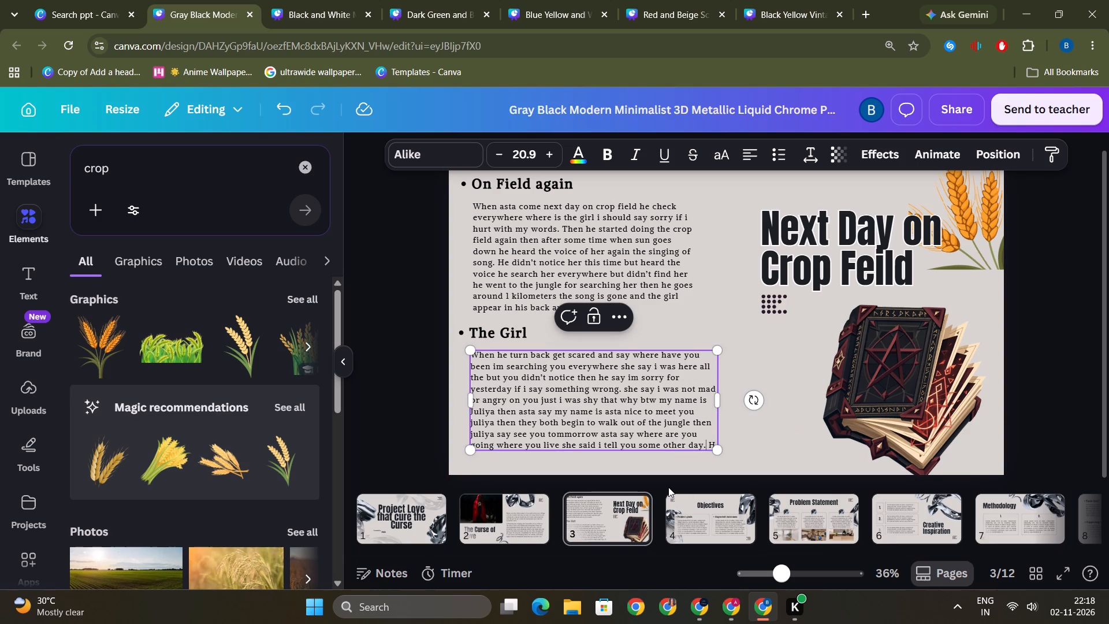
{"action": "key", "text": "Right"}
{"action": "key", "text": "Right"}
{"action": "type", "text": "e sa"}
{"action": "key", "text": "y"}
{"action": "key", "text": "BackSpace"}
{"action": "type", "text": "ys okay i"}
{"action": "key", "text": "space"}
Continue Asta's reply with "let meet tommorrow are you".
{"action": "key", "text": "BackSpace"}
{"action": "key", "text": "BackSpace"}
{"action": "type", "text": "io"}
{"action": "key", "text": "space"}
{"action": "key", "text": "BackSpace"}
{"action": "key", "text": "BackSpace"}
{"action": "key", "text": "BackSpace"}
{"action": "type", "text": "let meet to,"}
{"action": "key", "text": "BackSpace"}
{"action": "type", "text": "mmorror"}
{"action": "key", "text": "space"}
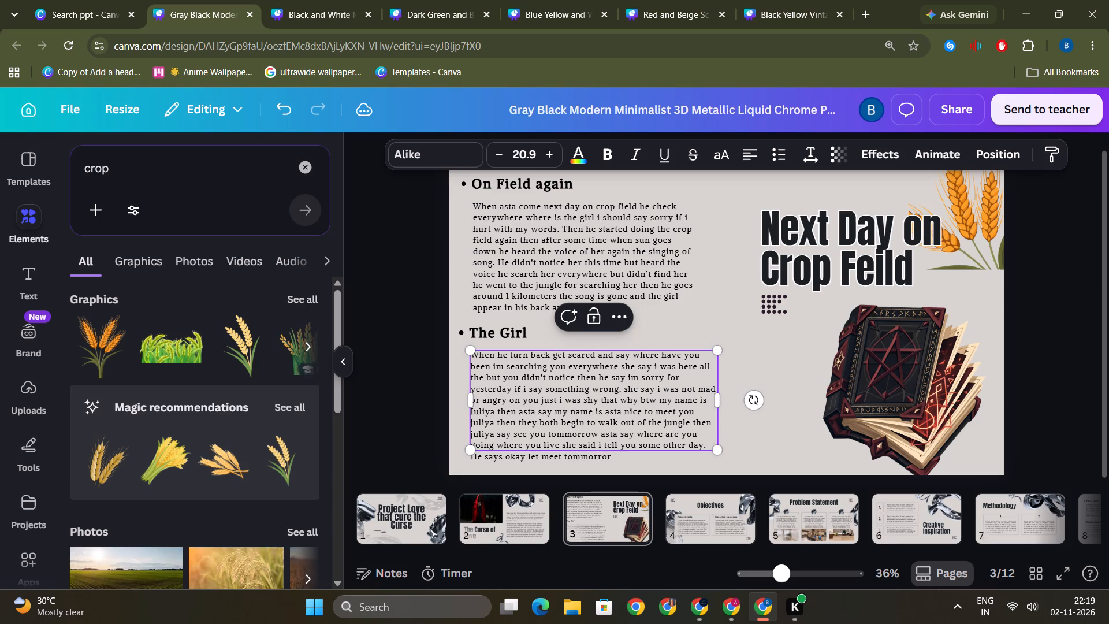
{"action": "key", "text": "s"}
{"action": "key", "text": "BackSpace"}
{"action": "key", "text": "BackSpace"}
{"action": "key", "text": "BackSpace"}
{"action": "key", "text": "space"}
{"action": "key", "text": "BackSpace"}
{"action": "type", "text": "w are you comi"}
{"action": "key", "text": "BackSpace"}
{"action": "key", "text": "BackSpace"}
{"action": "key", "text": "BackSpace"}
{"action": "key", "text": "BackSpace"}
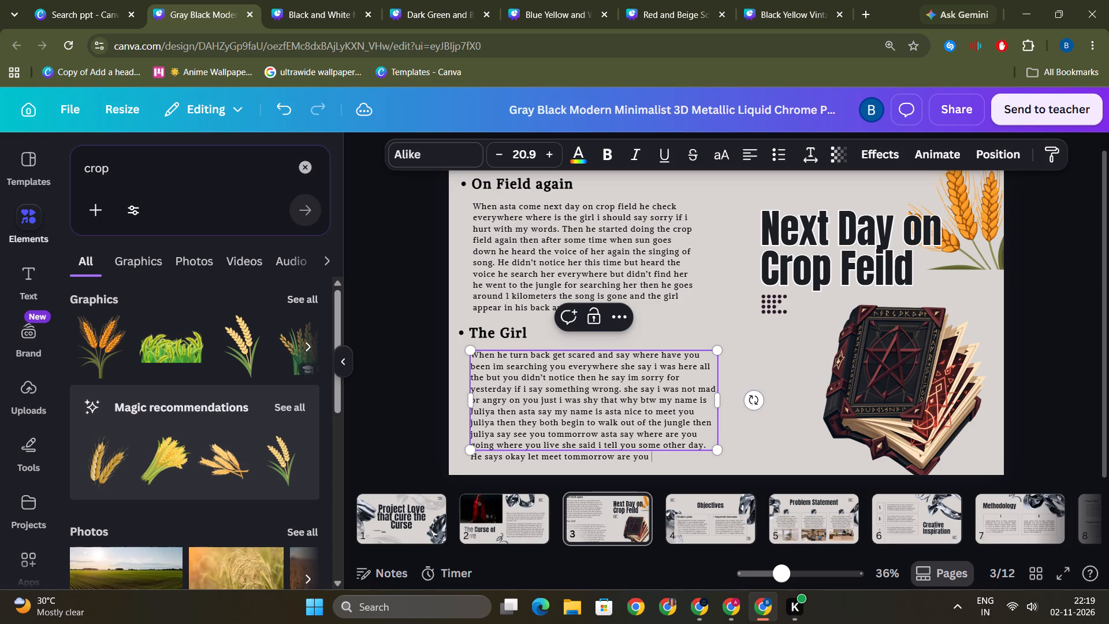
Remove "are you" so that Asta's reply ends at "tommorrow".
{"action": "key", "text": "BackSpace"}
{"action": "key", "text": "BackSpace"}
{"action": "key", "text": "BackSpace"}
{"action": "key", "text": "BackSpace"}
{"action": "key", "text": "BackSpace"}
{"action": "key", "text": "BackSpace"}
{"action": "key", "text": "BackSpace"}
{"action": "key", "text": "BackSpace"}
{"action": "type", "text": "wou wi"}
{"action": "key", "text": "BackSpace"}
{"action": "key", "text": "BackSpace"}
{"action": "key", "text": "BackSpace"}
{"action": "key", "text": "BackSpace"}
{"action": "key", "text": "BackSpace"}
{"action": "key", "text": "BackSpace"}
Finish Asta's reply with "you will come right" and leave the text box.
{"action": "type", "text": "you wo"}
{"action": "key", "text": "BackSpace"}
{"action": "type", "text": "ill"}
{"action": "key", "text": "space"}
{"action": "type", "text": "co,e"}
{"action": "key", "text": "space"}
{"action": "key", "text": "BackSpace"}
{"action": "key", "text": "BackSpace"}
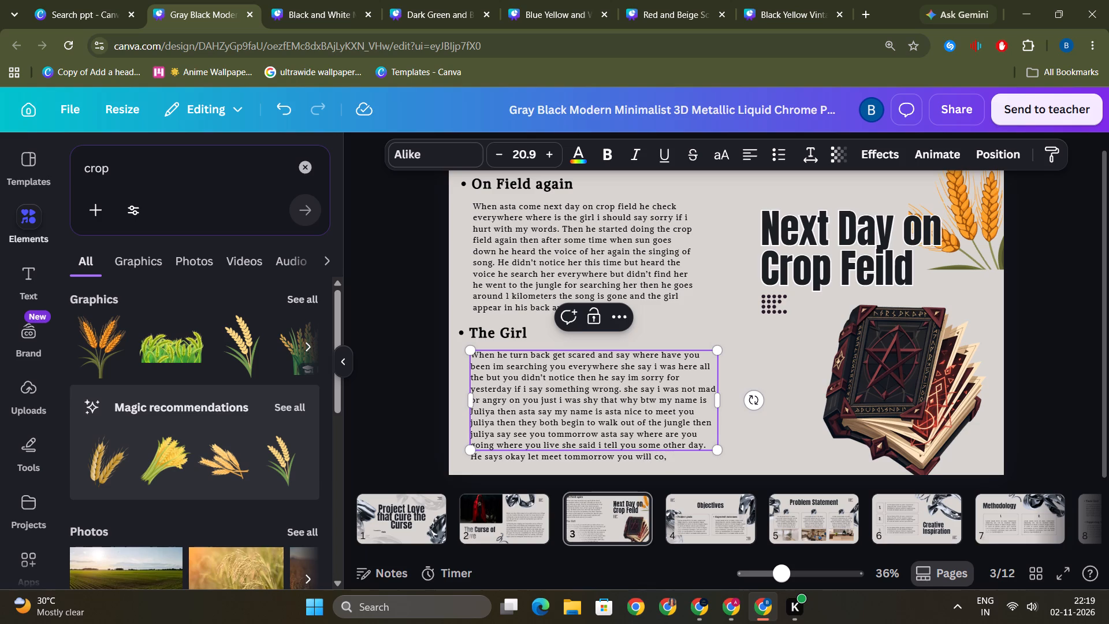
{"action": "key", "text": "BackSpace"}
{"action": "type", "text": "me"}
{"action": "key", "text": "space"}
{"action": "type", "text": "right"}
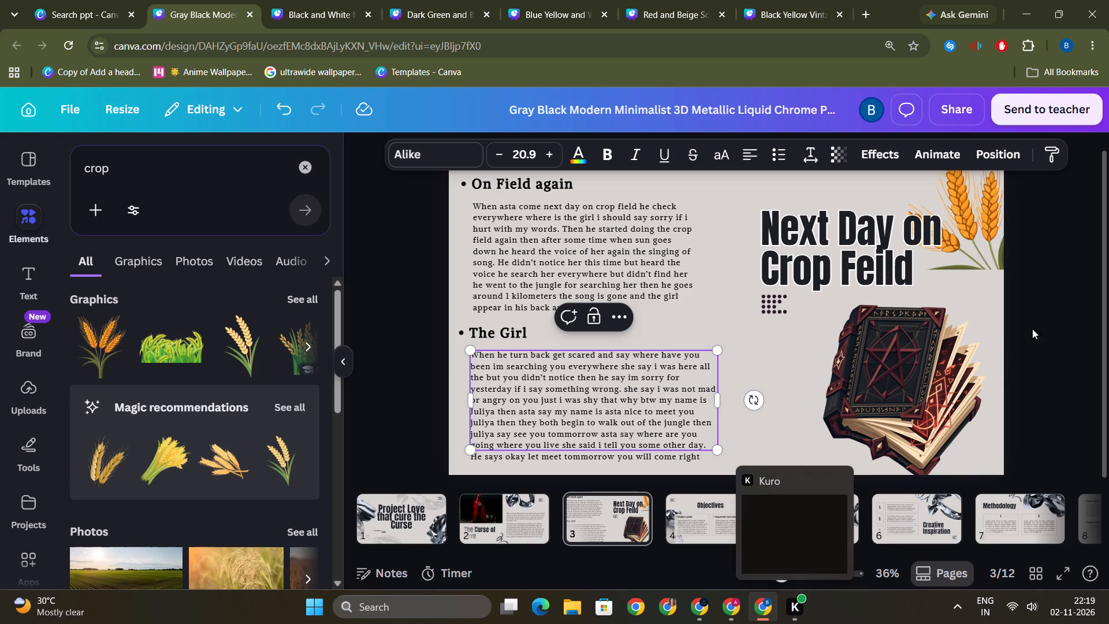
{"action": "left_click", "coordinate": [1062, 309]}
Move the dot pattern from under the slide title down to the slide's lower edge, beside the book.
{"action": "left_click_drag", "start_coordinate": [784, 304], "coordinate": [783, 330]}
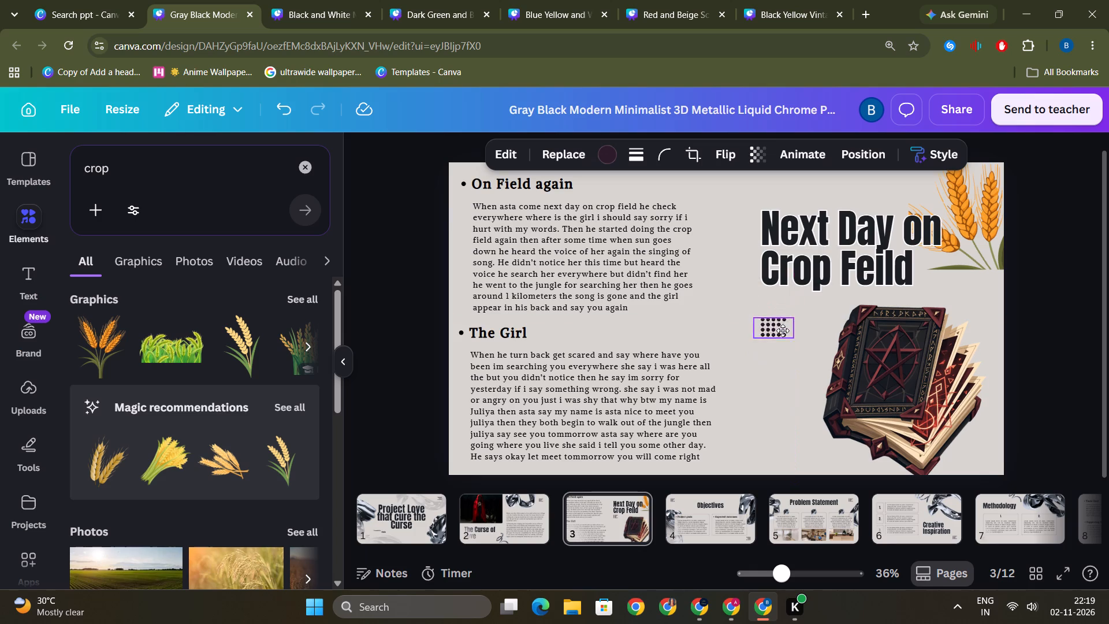
{"action": "left_click_drag", "start_coordinate": [783, 330], "coordinate": [801, 454]}
Duplicate the dot pattern, turn the copy upside down and place it below the wheat at the slide's right edge.
{"action": "left_click", "coordinate": [794, 406]}
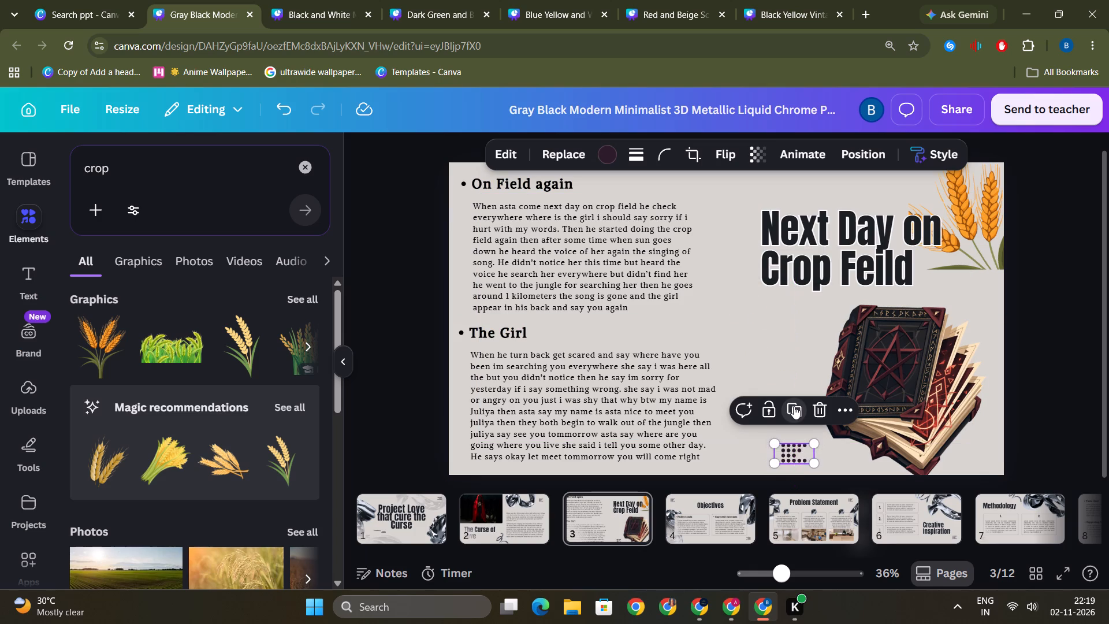
{"action": "left_click_drag", "start_coordinate": [798, 455], "coordinate": [925, 302]}
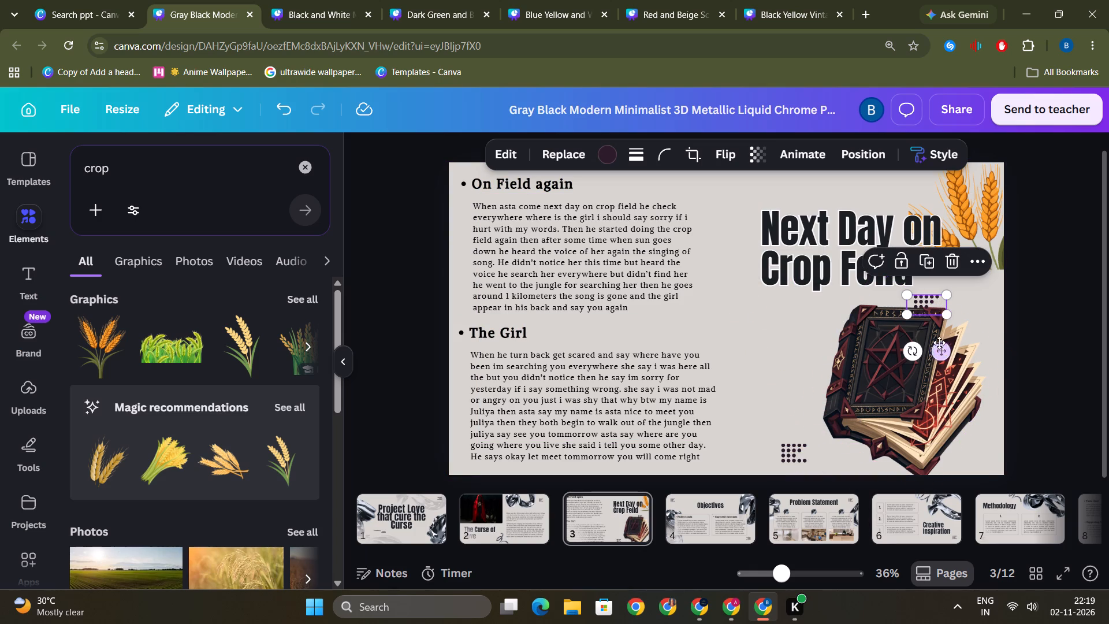
{"action": "left_click_drag", "start_coordinate": [915, 355], "coordinate": [850, 247]}
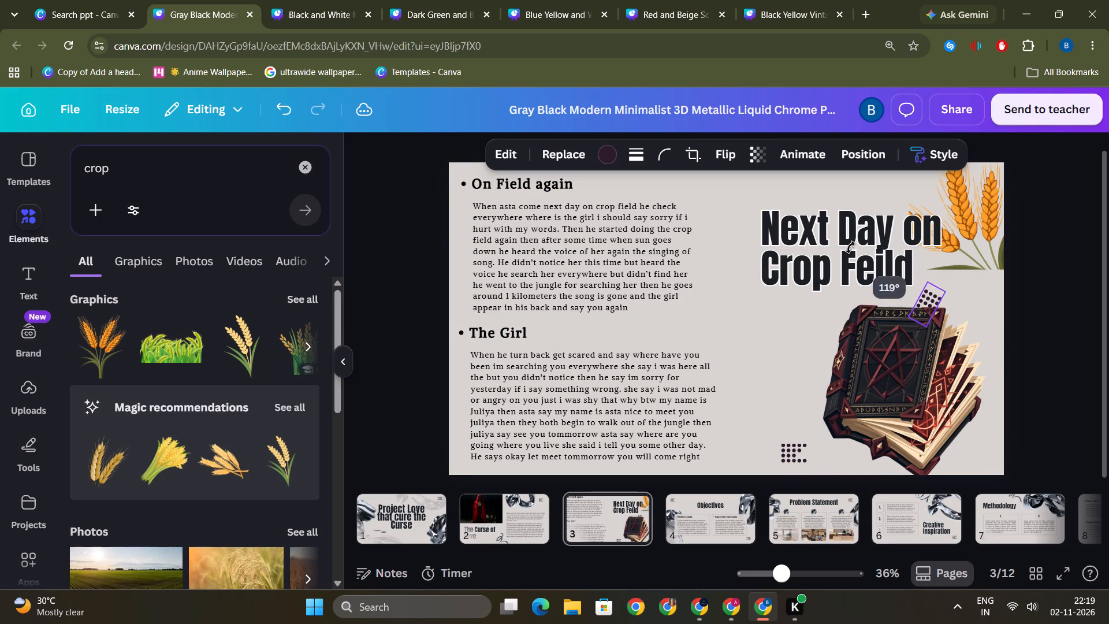
{"action": "left_click_drag", "start_coordinate": [850, 247], "coordinate": [939, 229]}
{"action": "left_click_drag", "start_coordinate": [914, 347], "coordinate": [965, 336]}
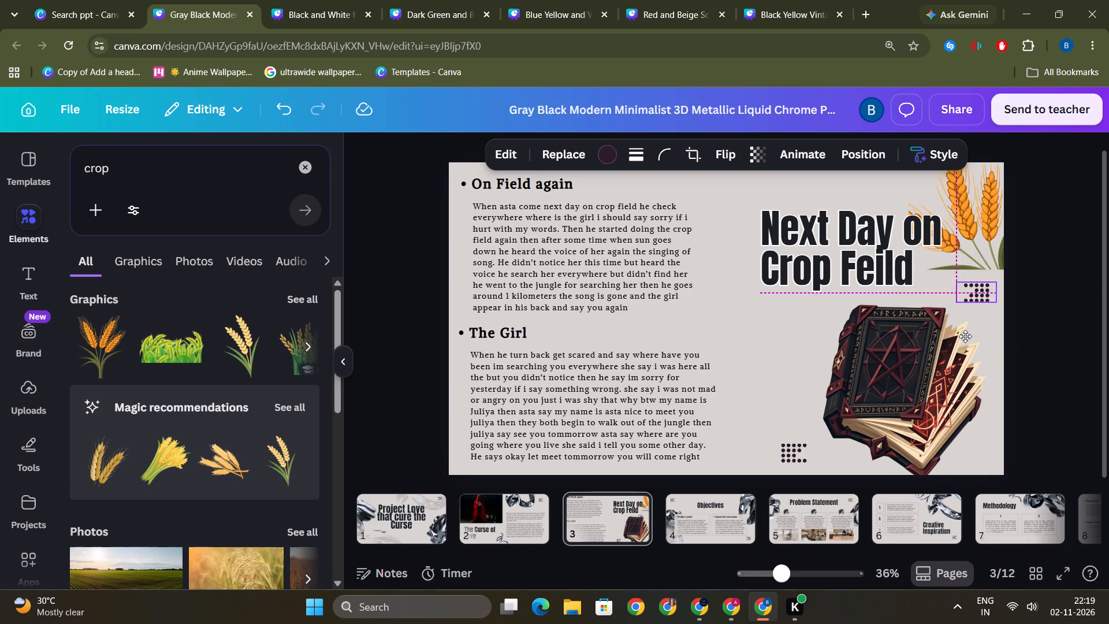
{"action": "left_click_drag", "start_coordinate": [965, 336], "coordinate": [971, 336]}
Nudge the dot pattern at the slide's lower edge slightly closer to the book.
{"action": "left_click_drag", "start_coordinate": [798, 454], "coordinate": [803, 452]}
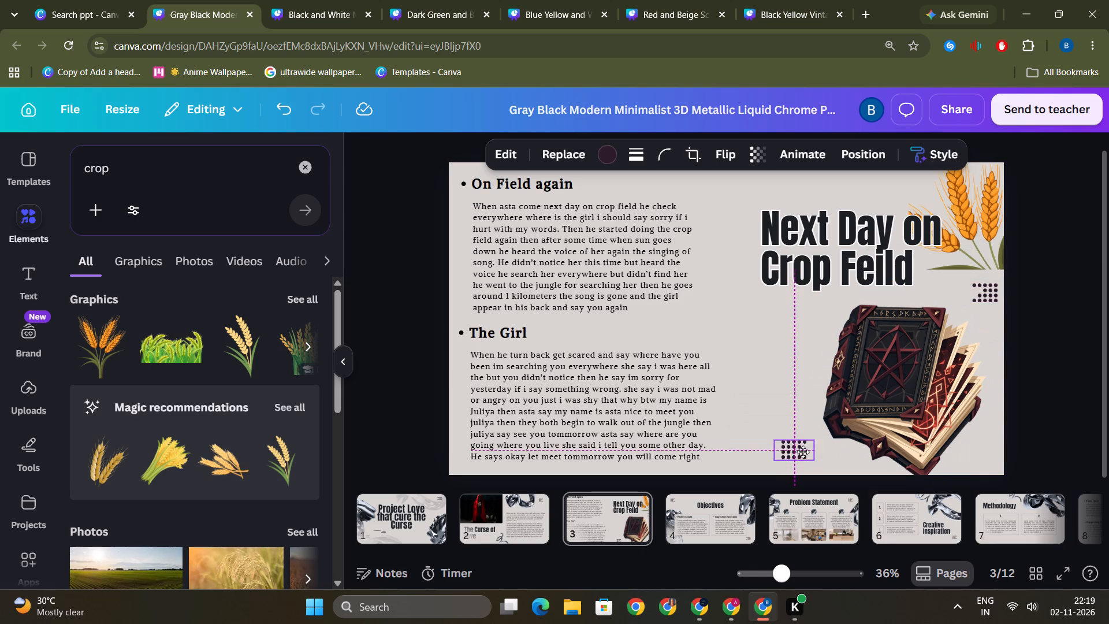
{"action": "left_click_drag", "start_coordinate": [803, 452], "coordinate": [805, 452]}
{"action": "left_click", "coordinate": [1069, 328]}
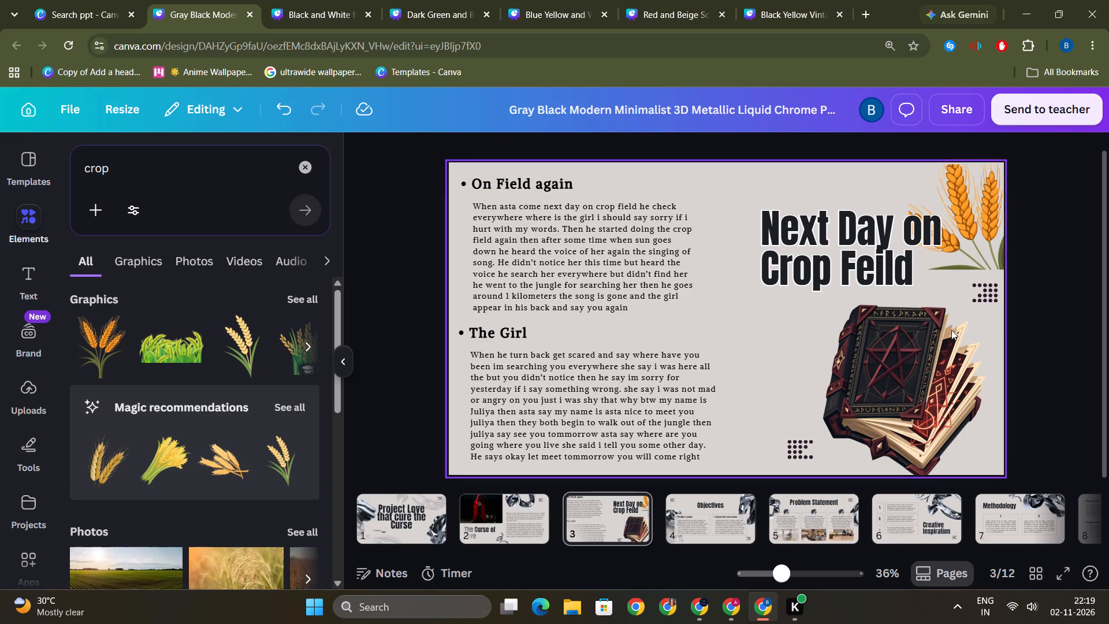
Shift the "Next Day on Crop Feild" title slightly left and down, away from the wheat.
{"action": "left_click_drag", "start_coordinate": [794, 242], "coordinate": [784, 243]}
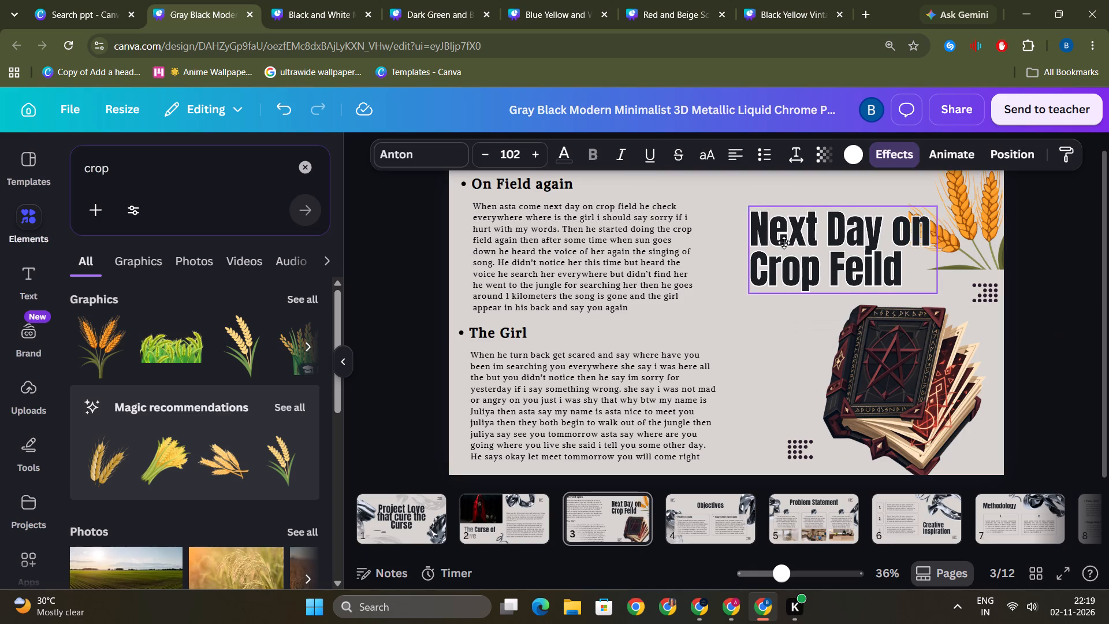
{"action": "left_click_drag", "start_coordinate": [784, 243], "coordinate": [783, 248]}
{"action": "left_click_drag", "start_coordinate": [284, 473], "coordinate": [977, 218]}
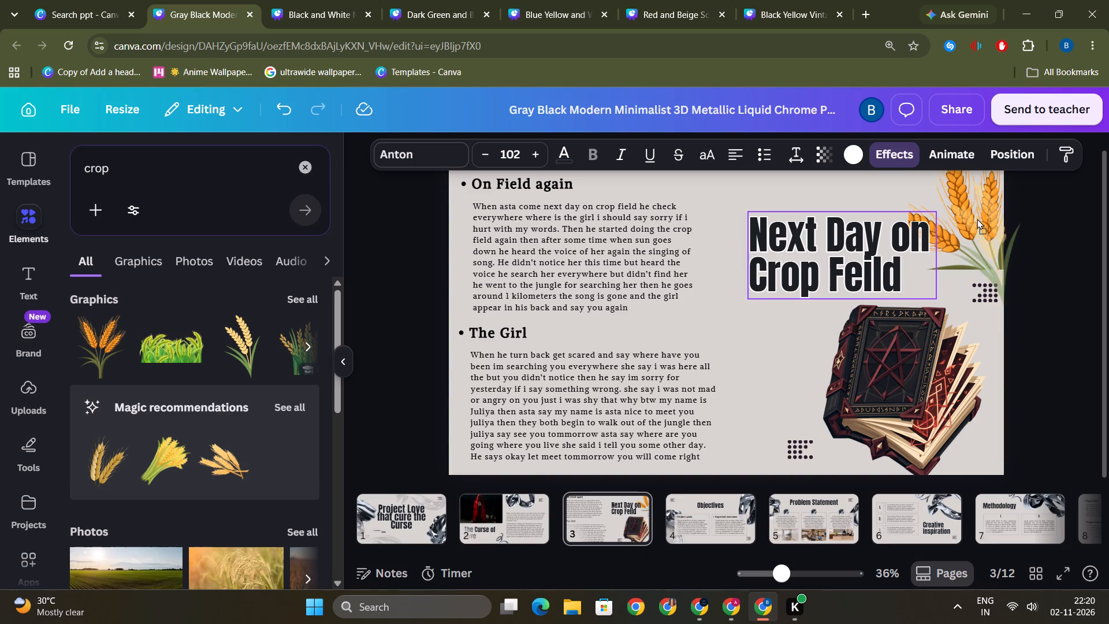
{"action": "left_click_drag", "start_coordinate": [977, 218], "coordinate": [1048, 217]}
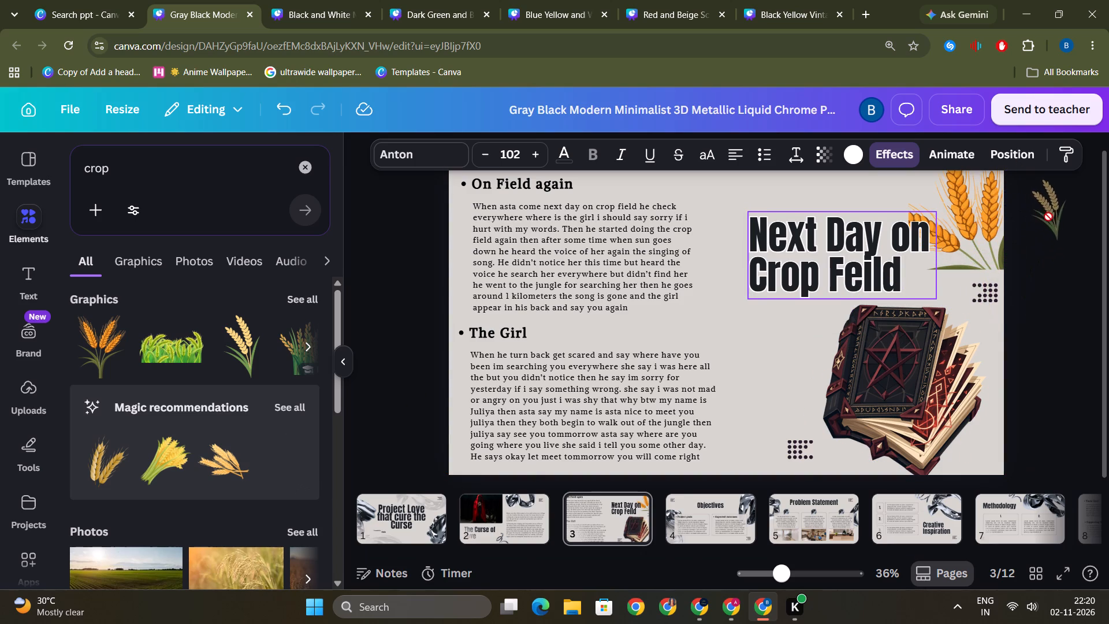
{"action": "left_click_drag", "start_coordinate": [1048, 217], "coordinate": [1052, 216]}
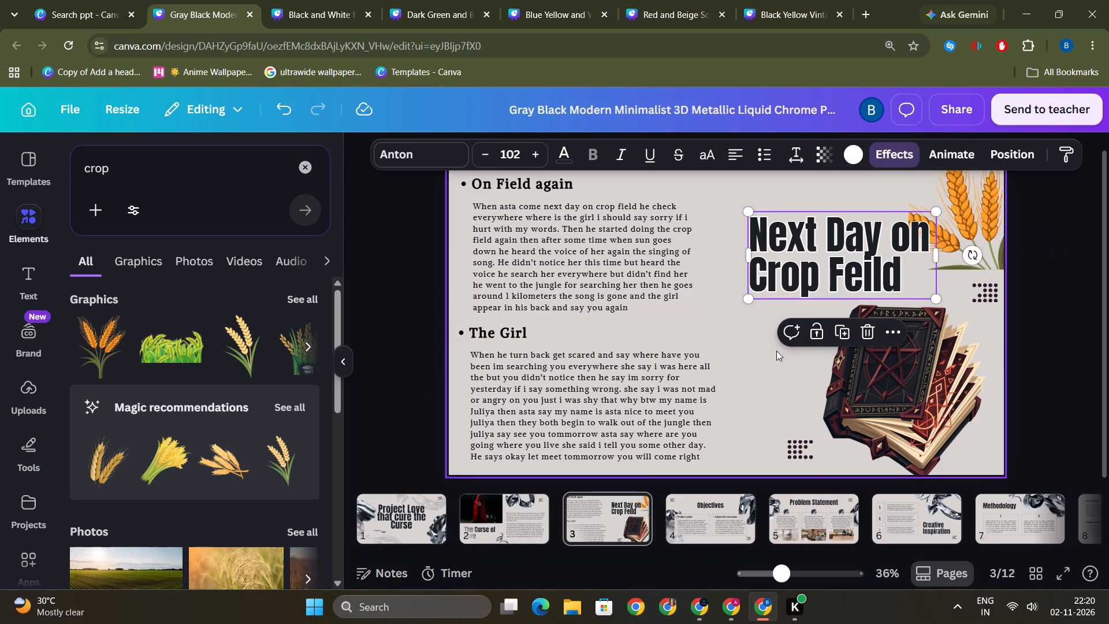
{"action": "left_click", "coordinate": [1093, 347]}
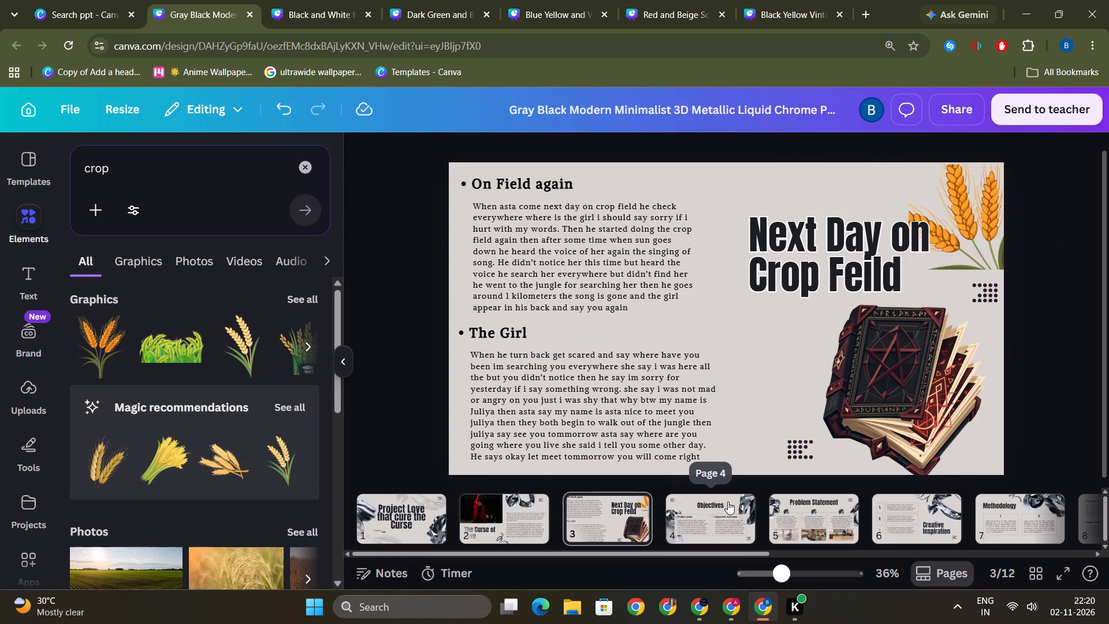
Replace slide 4's "Objectives" title with "The Next Day".
{"action": "left_click", "coordinate": [728, 502]}
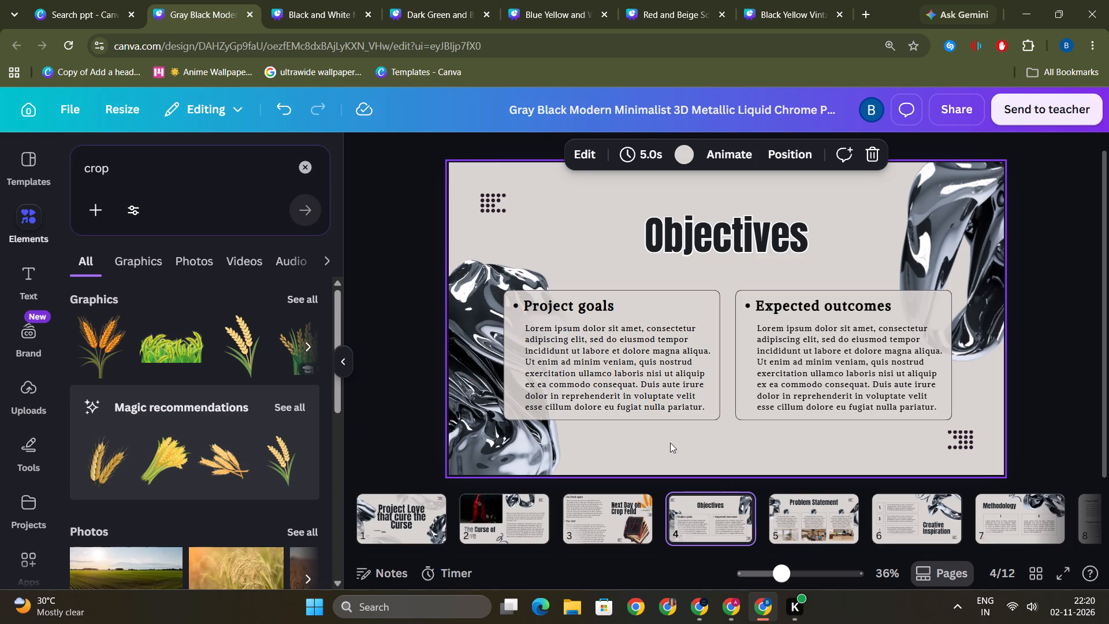
{"action": "double_click", "coordinate": [721, 252]}
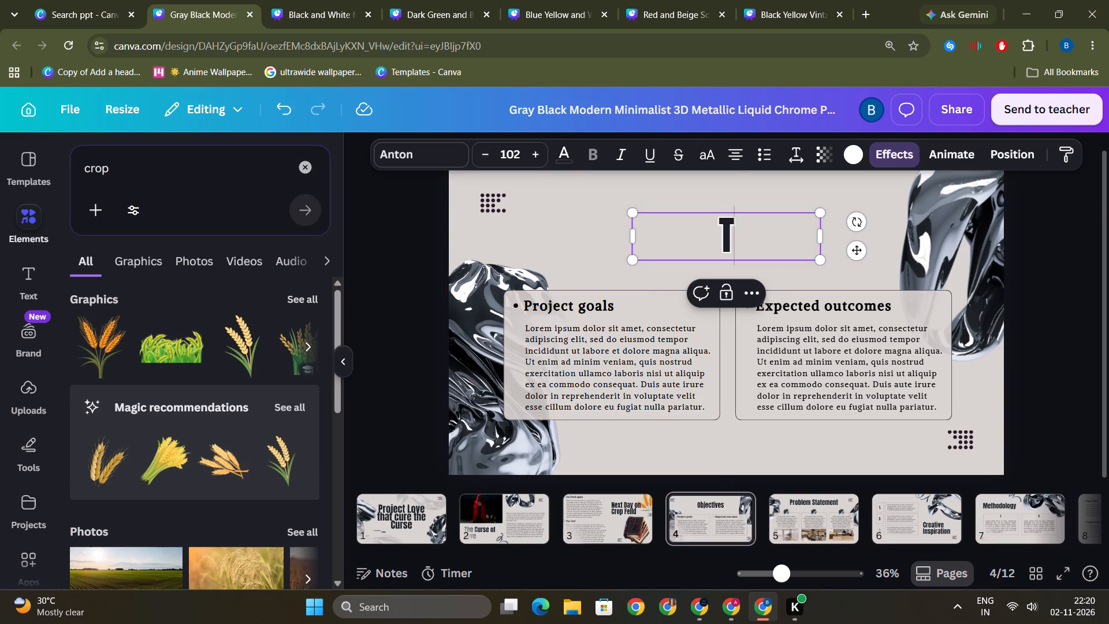
{"action": "key", "text": "BackSpace"}
{"action": "key", "text": "BackSpace"}
{"action": "key", "text": "BackSpace"}
{"action": "key", "text": "BackSpace"}
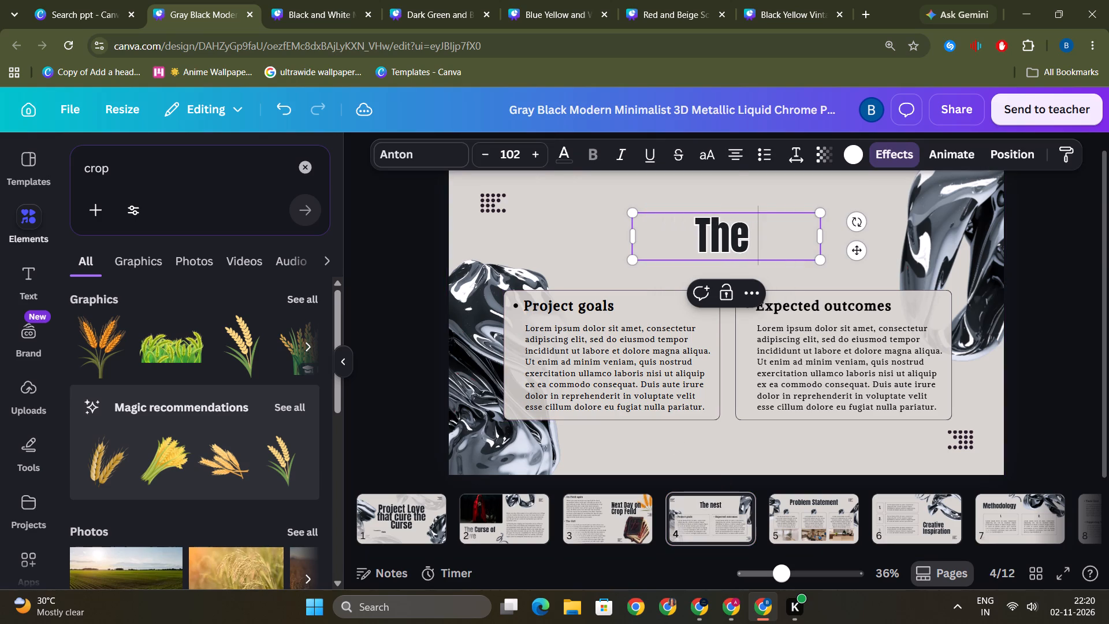
{"action": "type", "text": "ext"}
{"action": "key", "text": "space"}
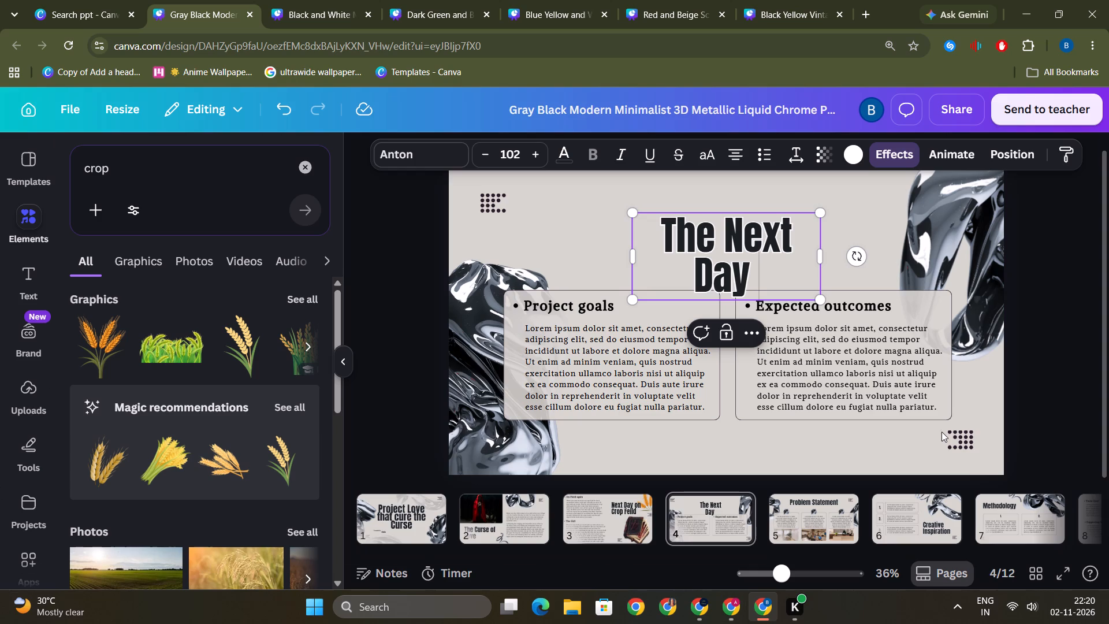
{"action": "left_click", "coordinate": [1085, 380]}
Widen the "The Next Day" title to about 706 so it fits one line, and centre it higher above the two text boxes.
{"action": "left_click_drag", "start_coordinate": [712, 266], "coordinate": [602, 245]}
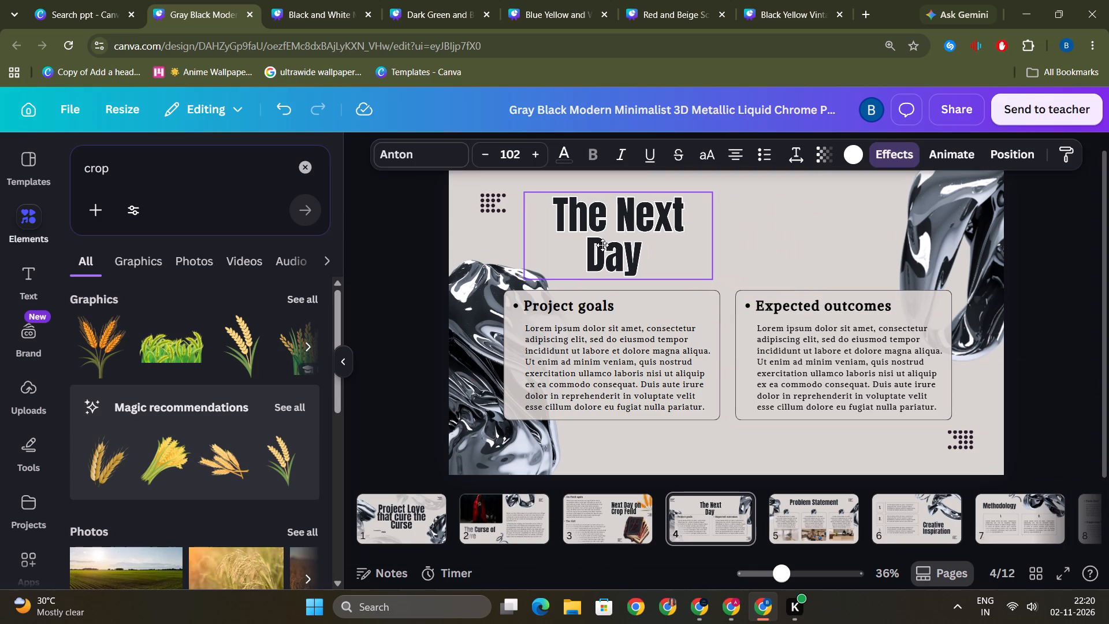
{"action": "left_click_drag", "start_coordinate": [602, 245], "coordinate": [602, 245]}
{"action": "left_click_drag", "start_coordinate": [710, 233], "coordinate": [727, 233]}
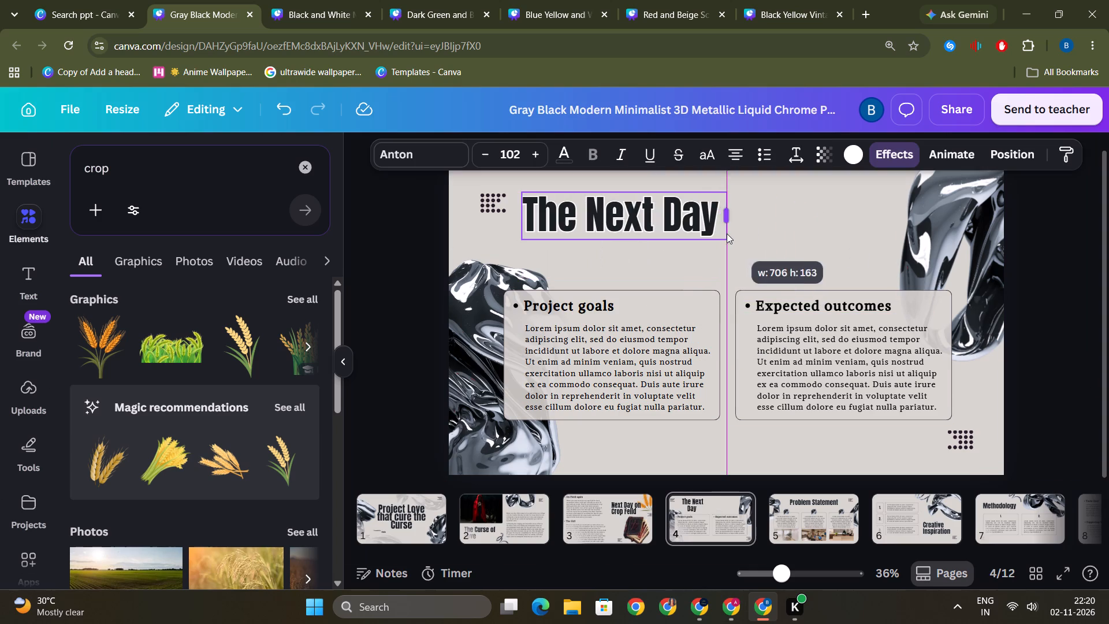
{"action": "left_click_drag", "start_coordinate": [727, 233], "coordinate": [727, 233]}
{"action": "left_click_drag", "start_coordinate": [669, 222], "coordinate": [763, 222]}
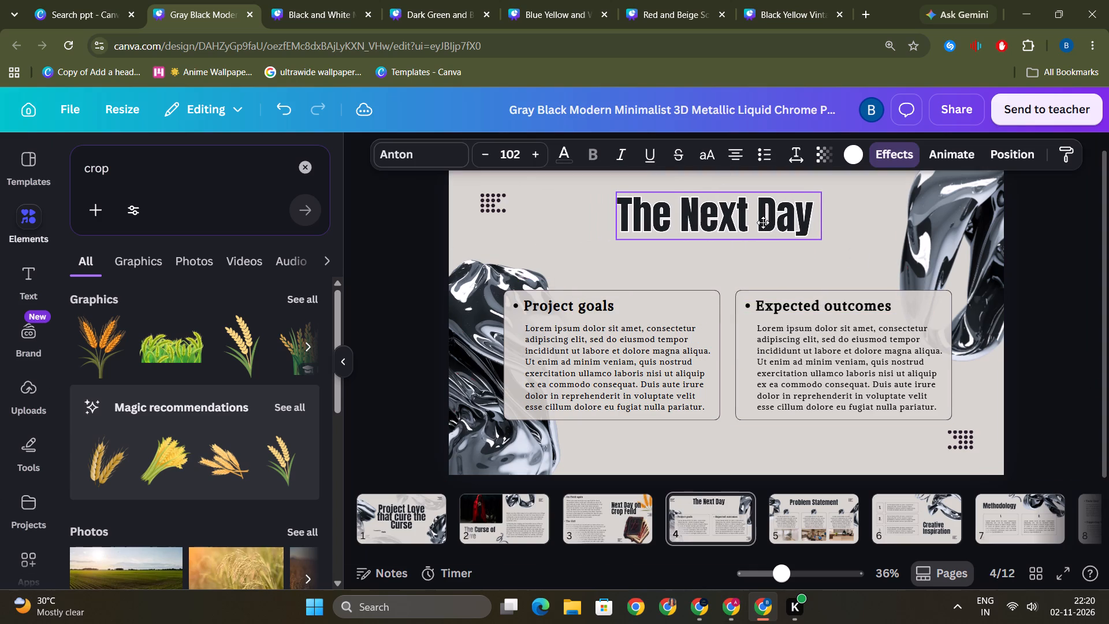
{"action": "left_click_drag", "start_coordinate": [763, 222], "coordinate": [772, 226]}
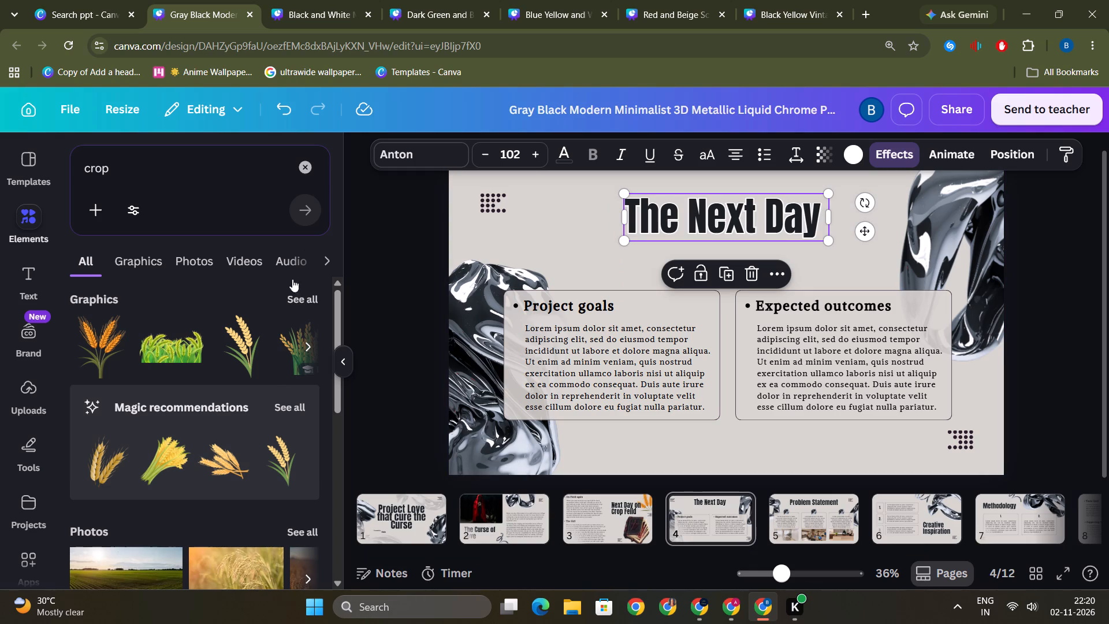
Search the elements for "next day" and look through the results, including the graphics, for a matching image.
{"action": "left_click", "coordinate": [312, 174]}
{"action": "left_click", "coordinate": [226, 162]}
{"action": "type", "text": "next day"}
{"action": "key", "text": "Return"}
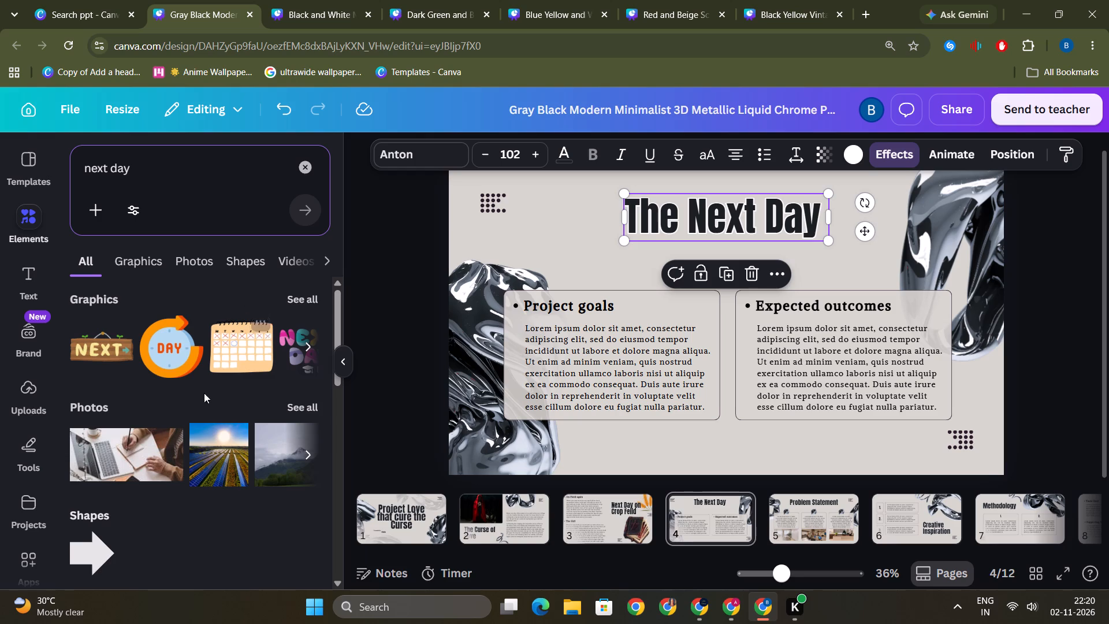
{"action": "scroll", "coordinate": [177, 377], "scroll_direction": "down", "scroll_amount": 4}
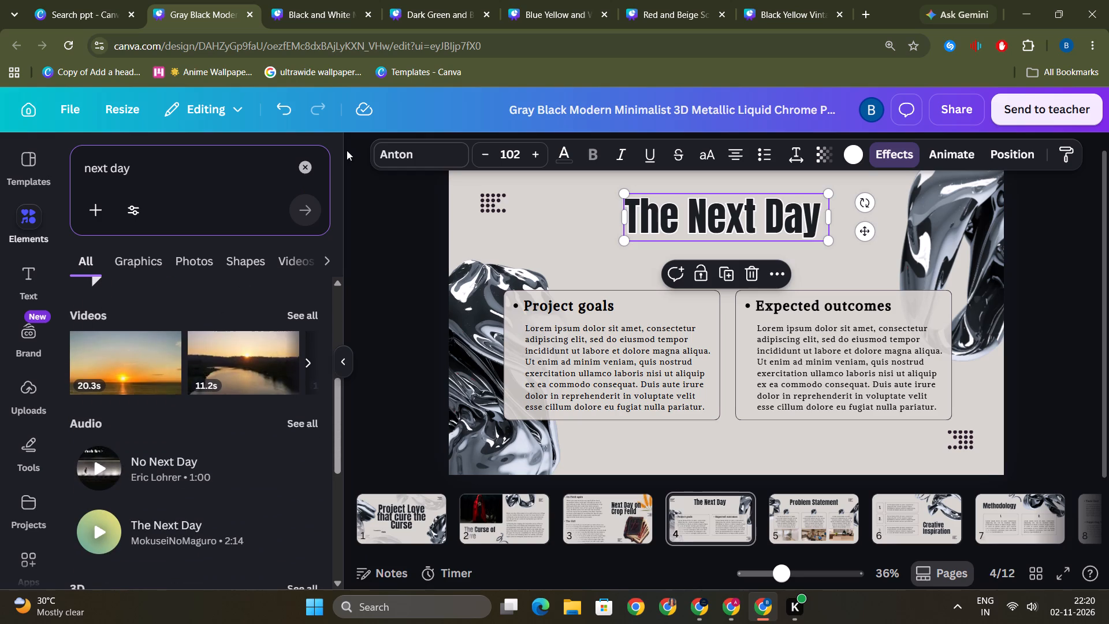
{"action": "scroll", "coordinate": [240, 400], "scroll_direction": "down", "scroll_amount": 2}
{"action": "scroll", "coordinate": [264, 351], "scroll_direction": "down", "scroll_amount": 2}
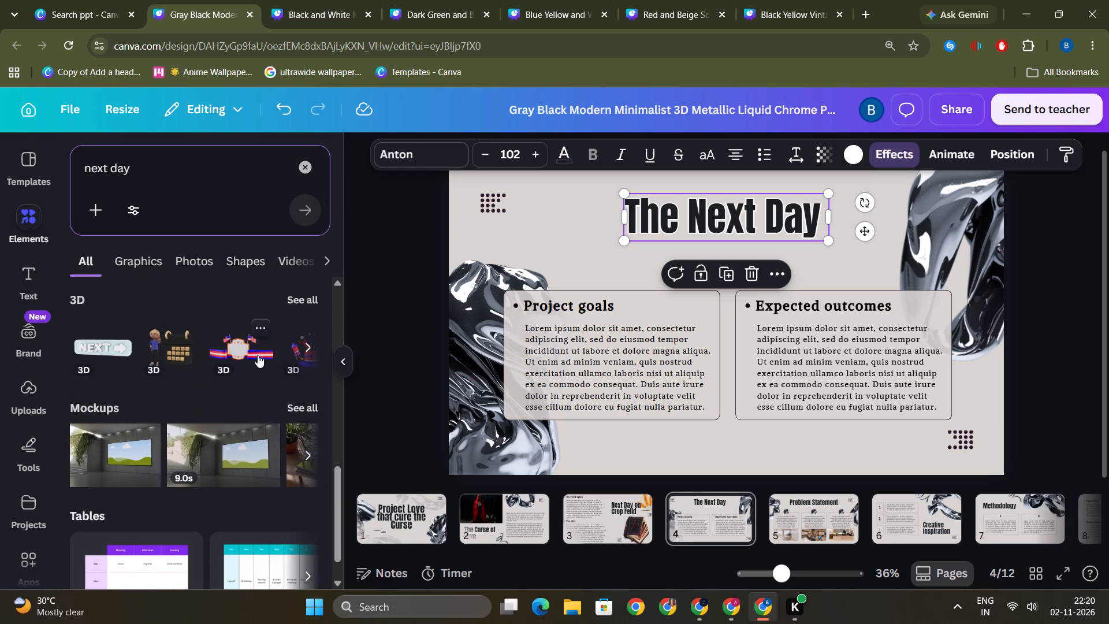
{"action": "left_click", "coordinate": [151, 257]}
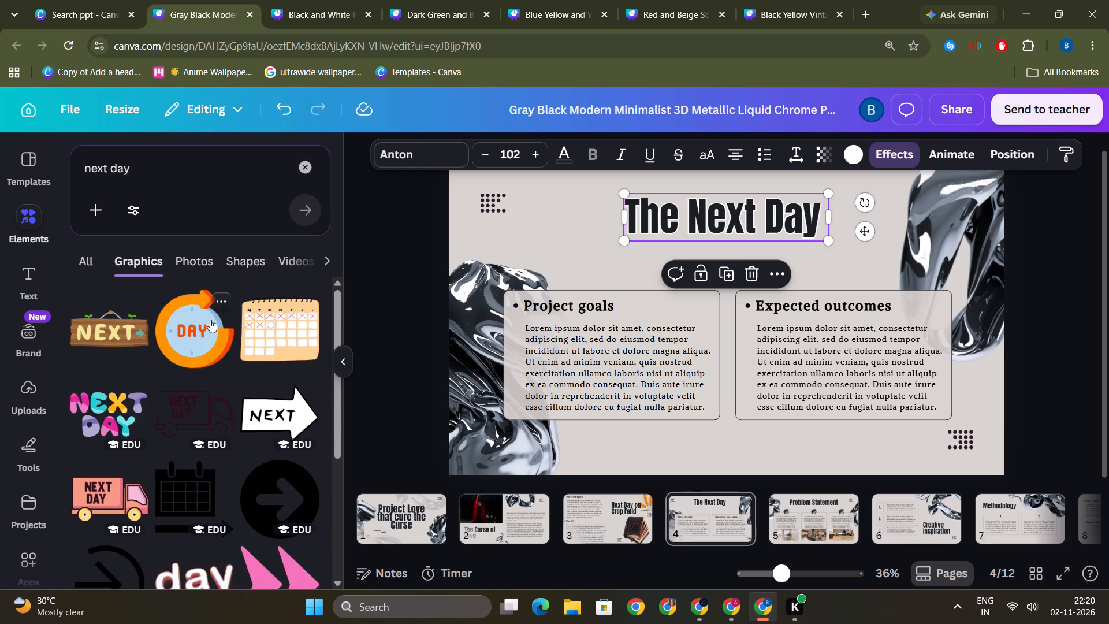
{"action": "scroll", "coordinate": [210, 320], "scroll_direction": "down", "scroll_amount": 7}
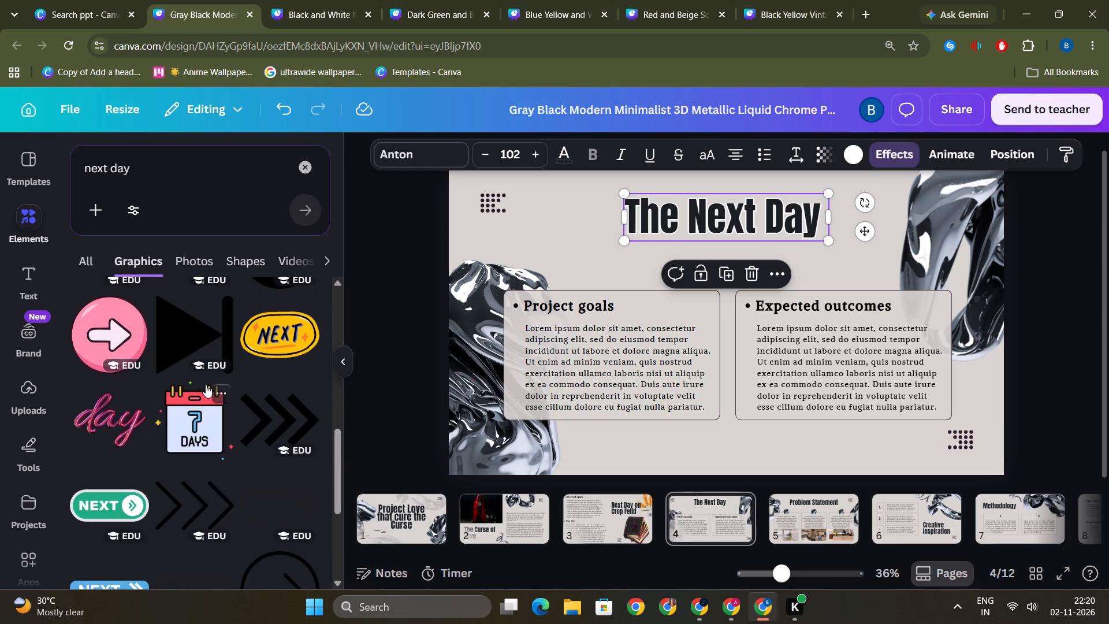
{"action": "scroll", "coordinate": [206, 380], "scroll_direction": "down", "scroll_amount": 2}
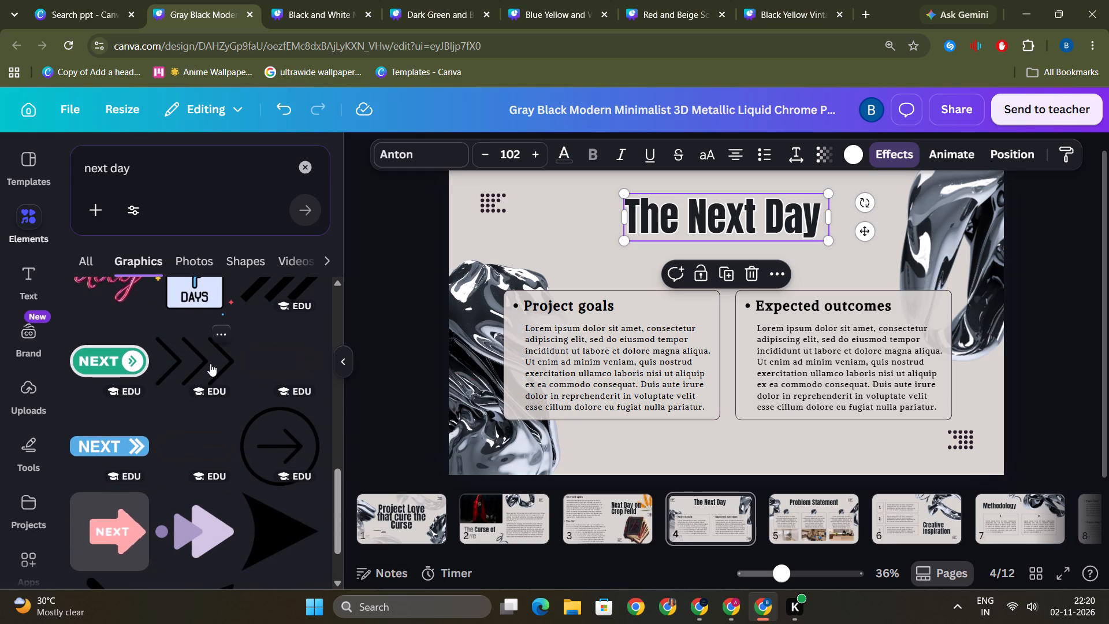
{"action": "scroll", "coordinate": [214, 370], "scroll_direction": "down", "scroll_amount": 1}
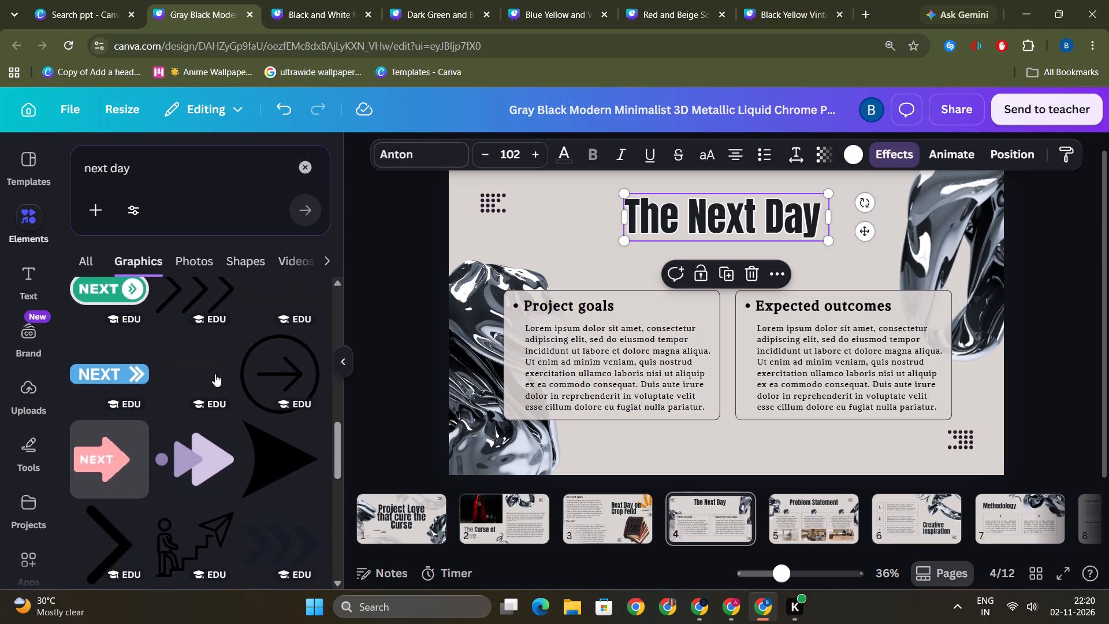
{"action": "scroll", "coordinate": [215, 374], "scroll_direction": "down", "scroll_amount": 2}
Search the elements for "curse of love" again and look through the results of all categories.
{"action": "left_click", "coordinate": [306, 182]}
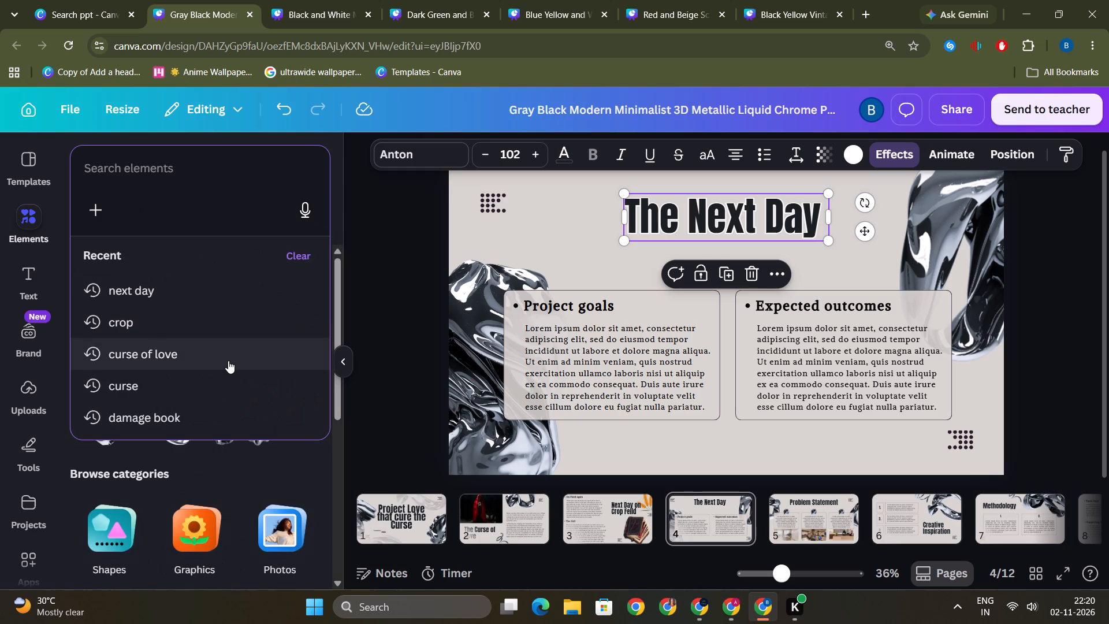
{"action": "left_click", "coordinate": [229, 351]}
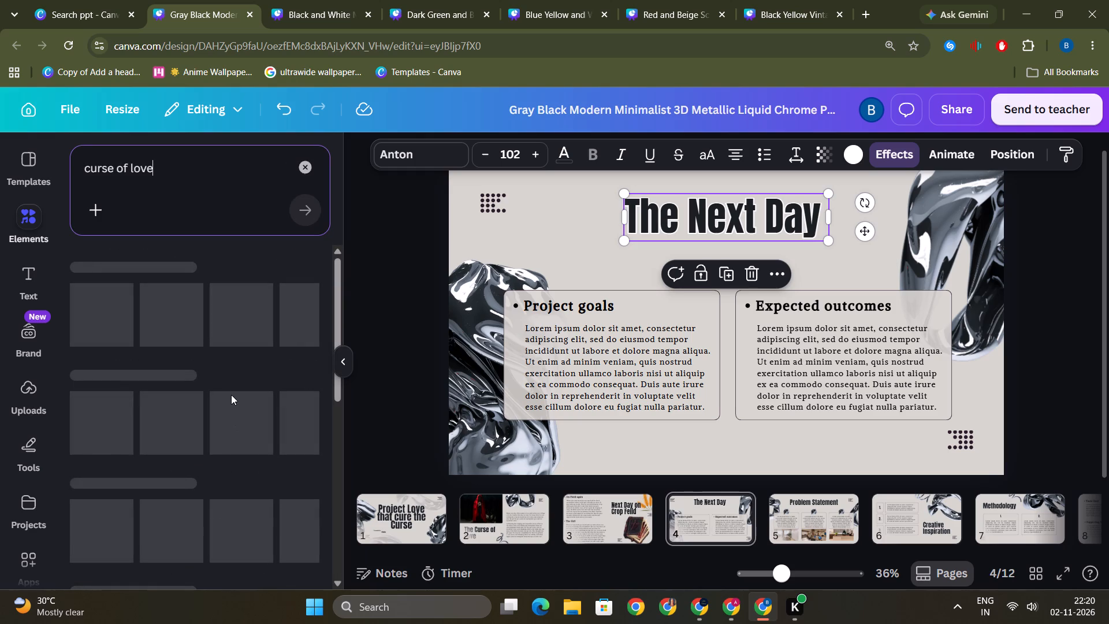
{"action": "scroll", "coordinate": [231, 395], "scroll_direction": "down", "scroll_amount": 2}
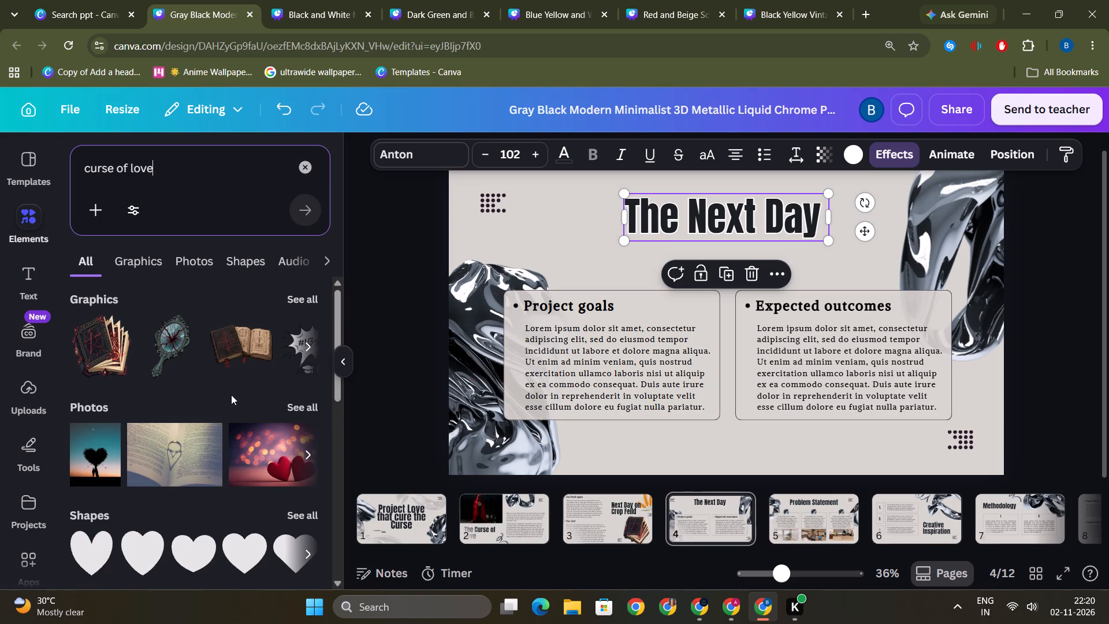
{"action": "scroll", "coordinate": [231, 395], "scroll_direction": "down", "scroll_amount": 9}
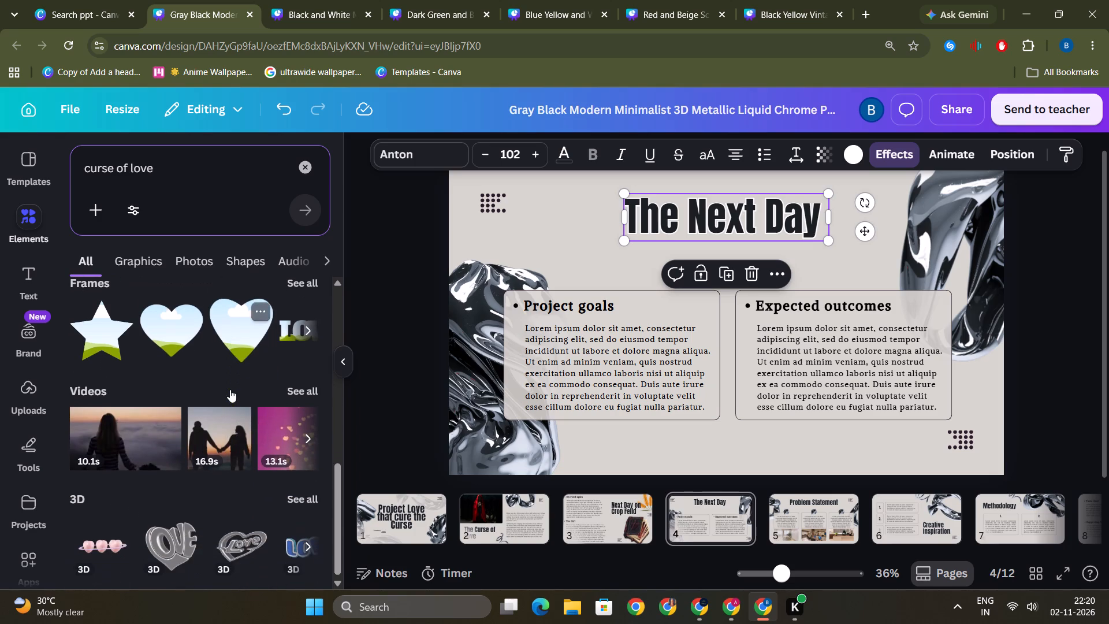
{"action": "scroll", "coordinate": [230, 389], "scroll_direction": "down", "scroll_amount": 2}
{"action": "scroll", "coordinate": [229, 397], "scroll_direction": "up", "scroll_amount": 8}
{"action": "scroll", "coordinate": [226, 426], "scroll_direction": "down", "scroll_amount": 10}
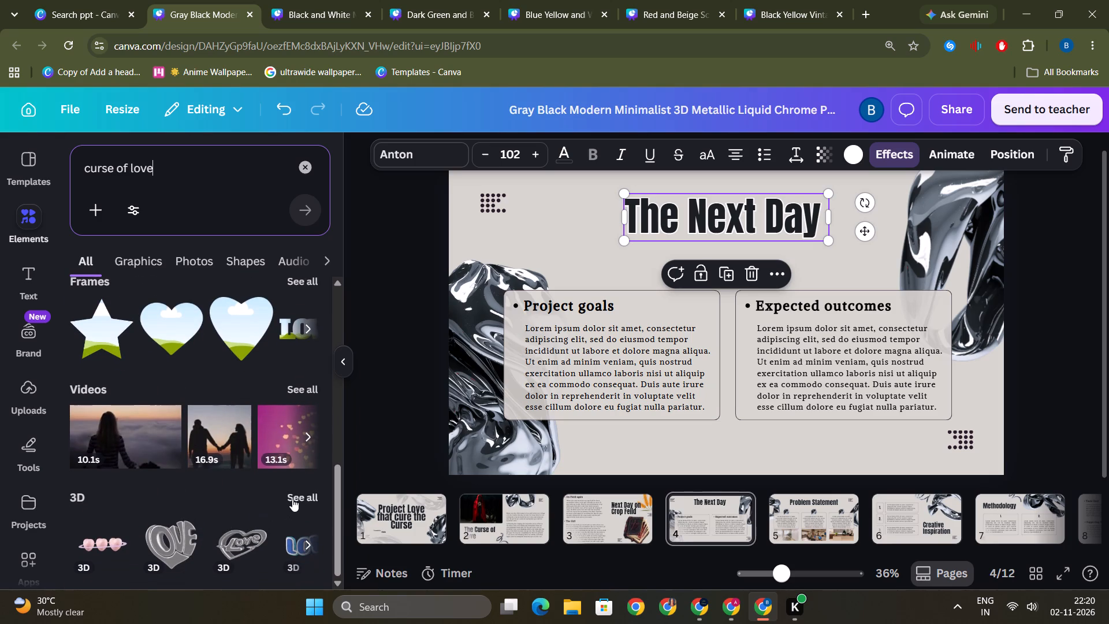
Look through the 3D results for "curse of love" for an element that suits slide 4.
{"action": "left_click", "coordinate": [292, 499]}
{"action": "scroll", "coordinate": [260, 406], "scroll_direction": "down", "scroll_amount": 2}
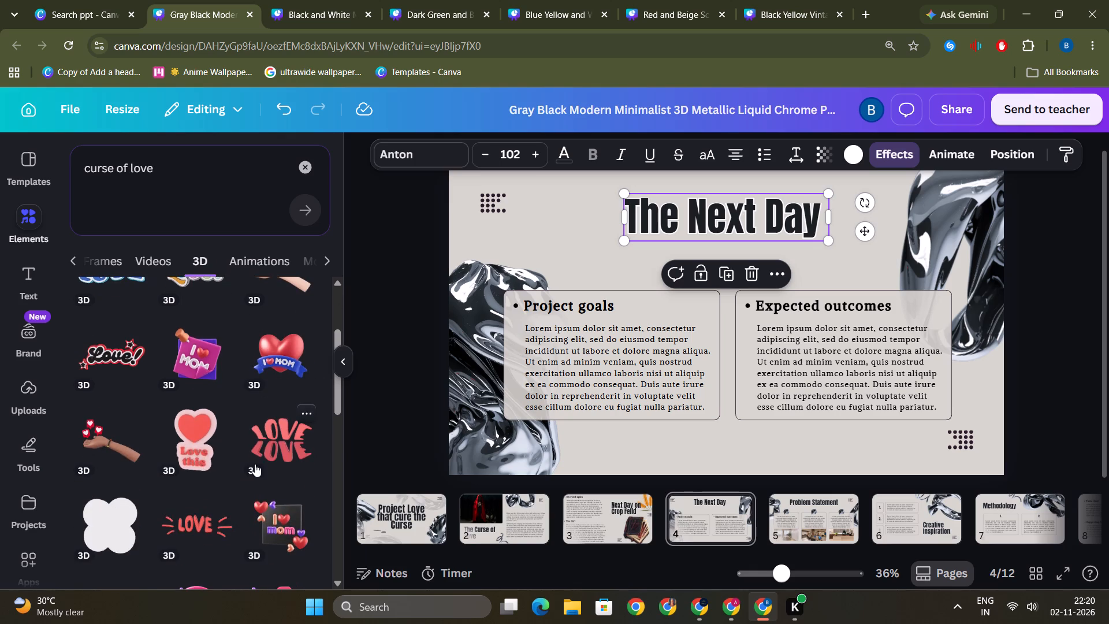
{"action": "scroll", "coordinate": [255, 462], "scroll_direction": "down", "scroll_amount": 4}
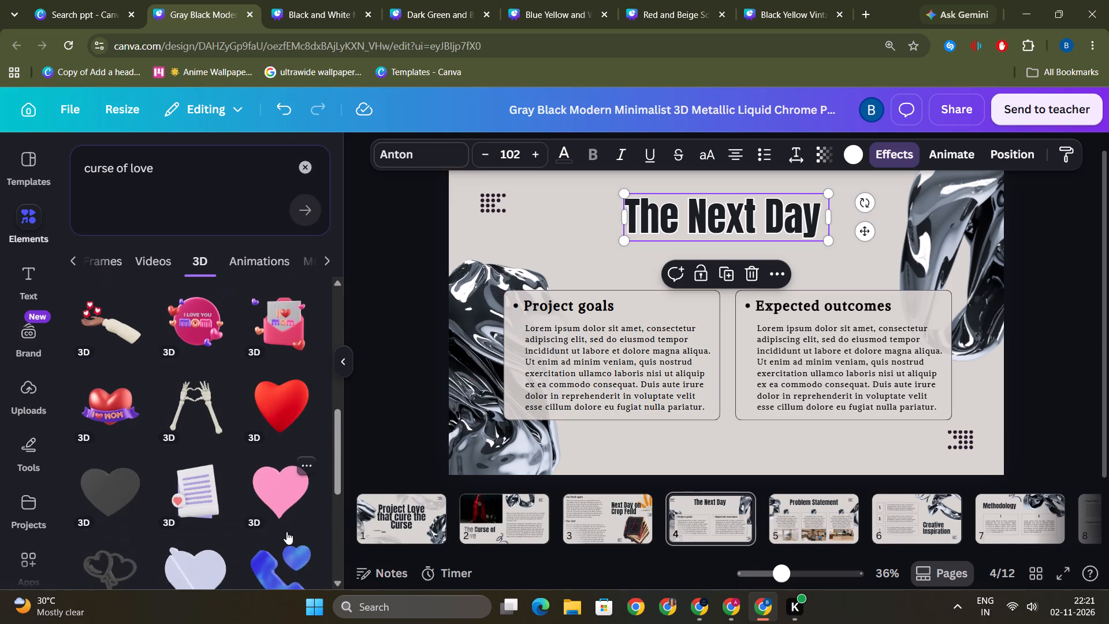
{"action": "scroll", "coordinate": [354, 511], "scroll_direction": "down", "scroll_amount": 2}
{"action": "scroll", "coordinate": [253, 468], "scroll_direction": "down", "scroll_amount": 3}
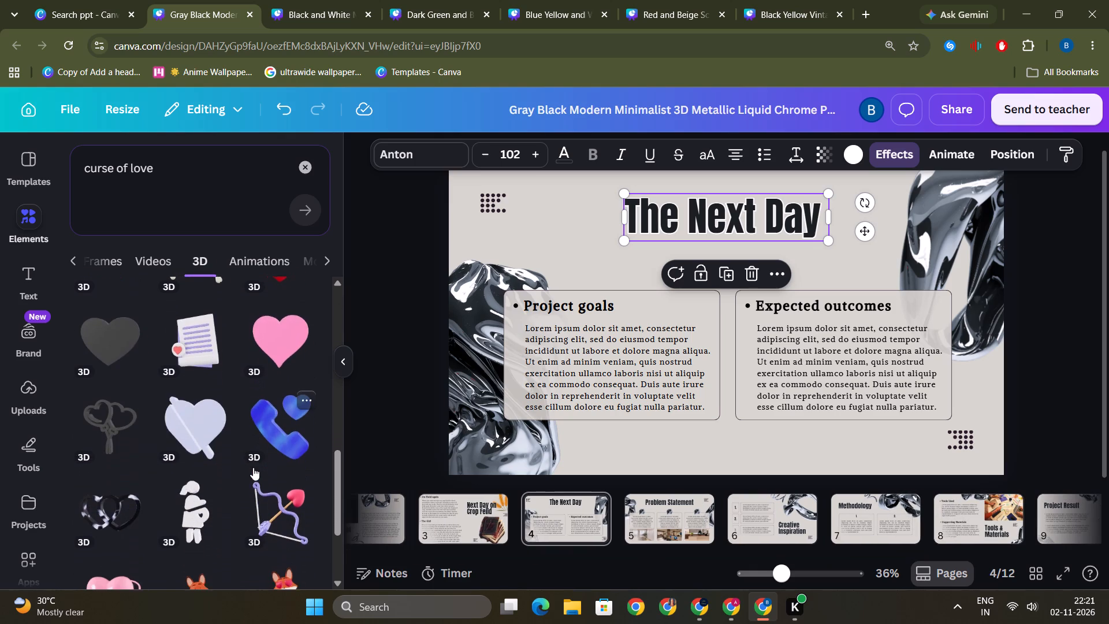
{"action": "scroll", "coordinate": [253, 467], "scroll_direction": "down", "scroll_amount": 3}
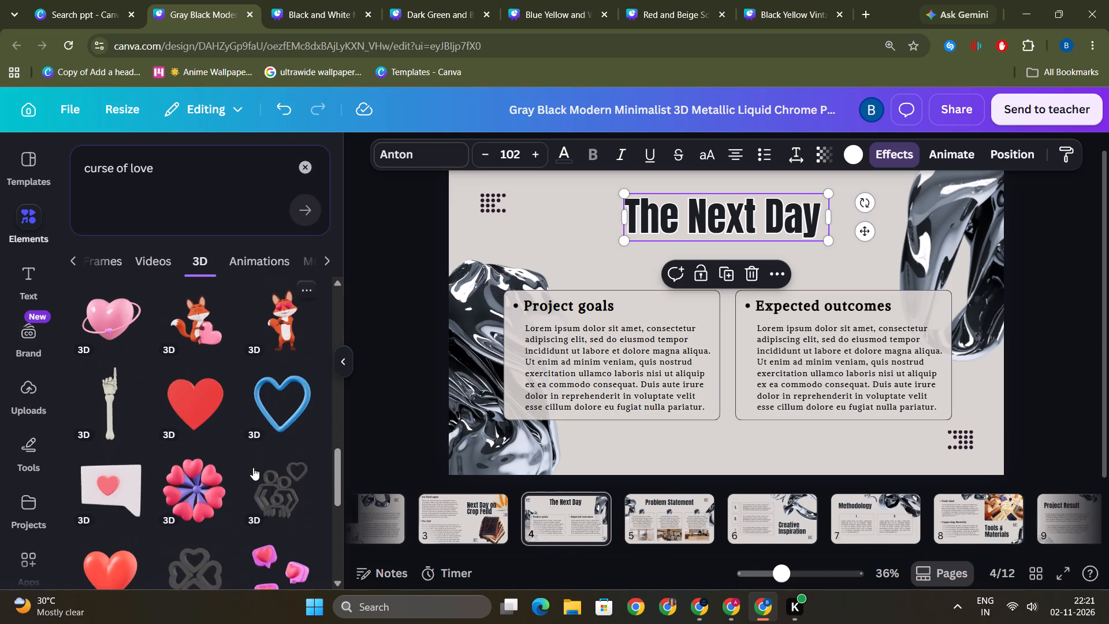
{"action": "scroll", "coordinate": [253, 467], "scroll_direction": "down", "scroll_amount": 5}
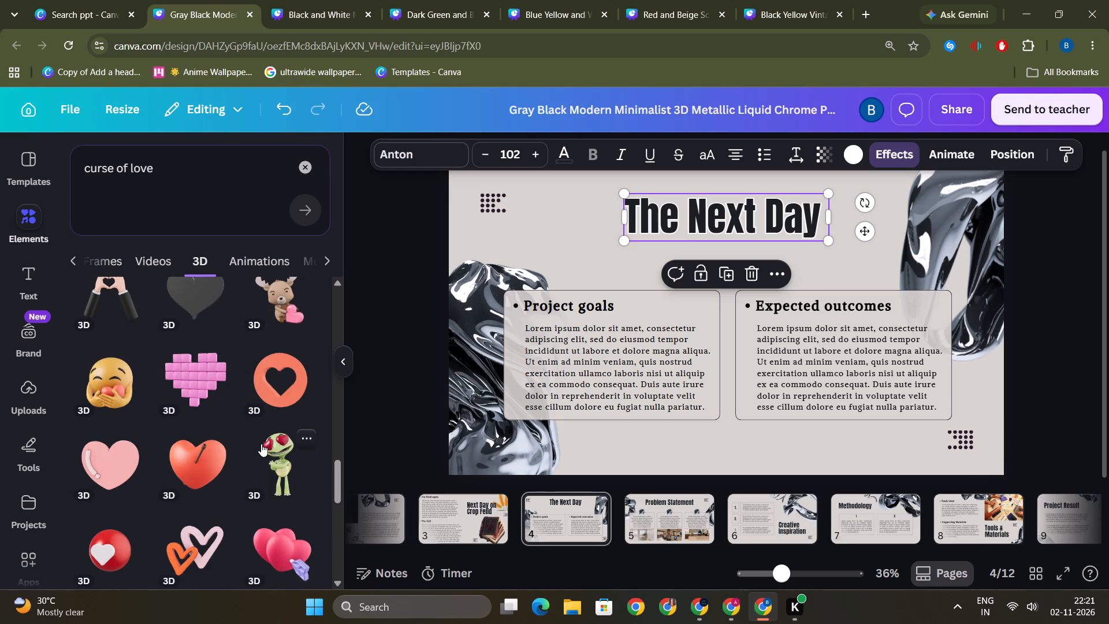
{"action": "scroll", "coordinate": [261, 432], "scroll_direction": "down", "scroll_amount": 4}
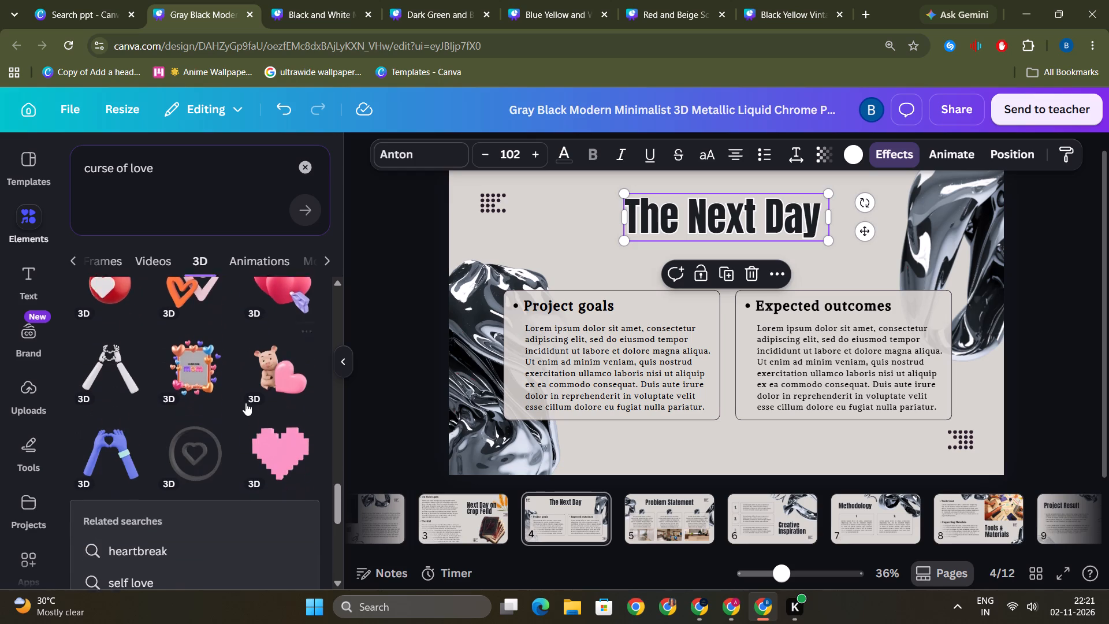
{"action": "scroll", "coordinate": [245, 403], "scroll_direction": "down", "scroll_amount": 3}
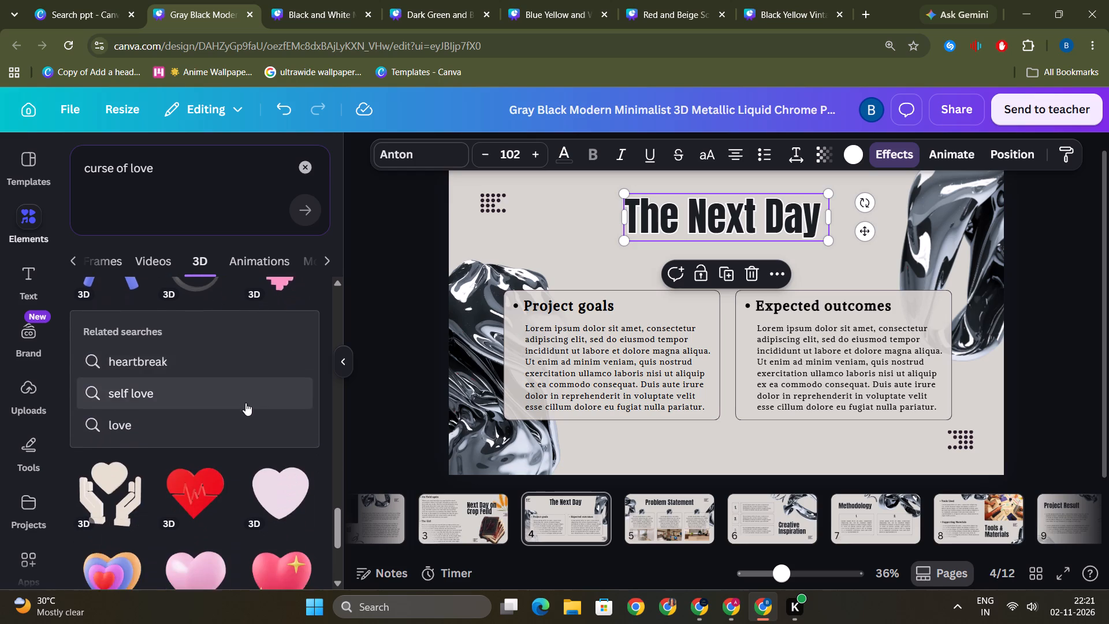
{"action": "scroll", "coordinate": [239, 409], "scroll_direction": "down", "scroll_amount": 3}
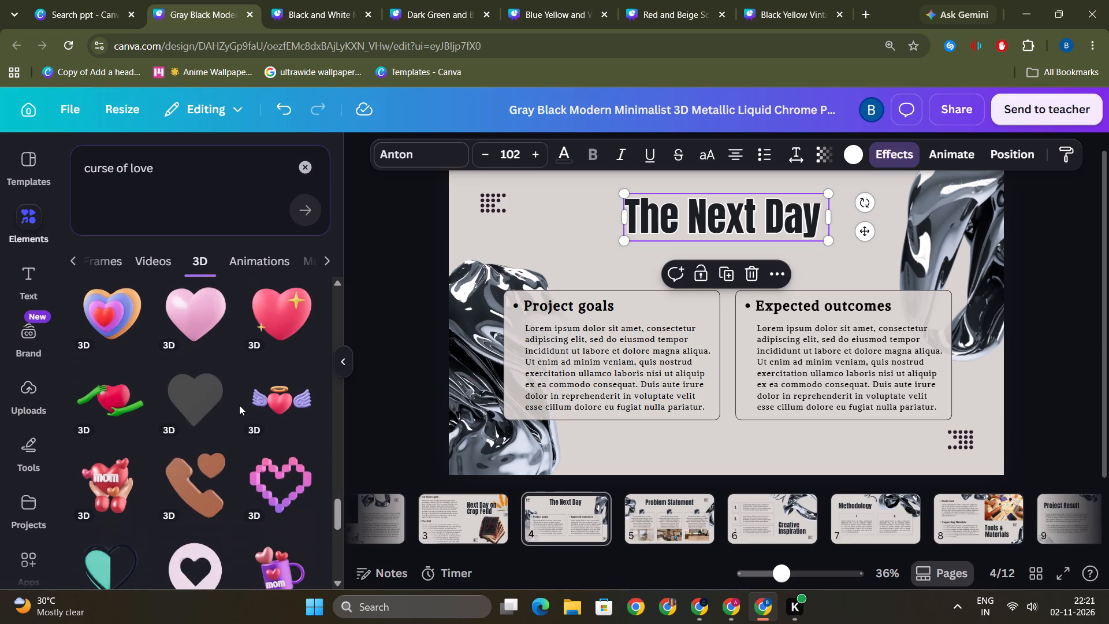
{"action": "scroll", "coordinate": [239, 405], "scroll_direction": "down", "scroll_amount": 9}
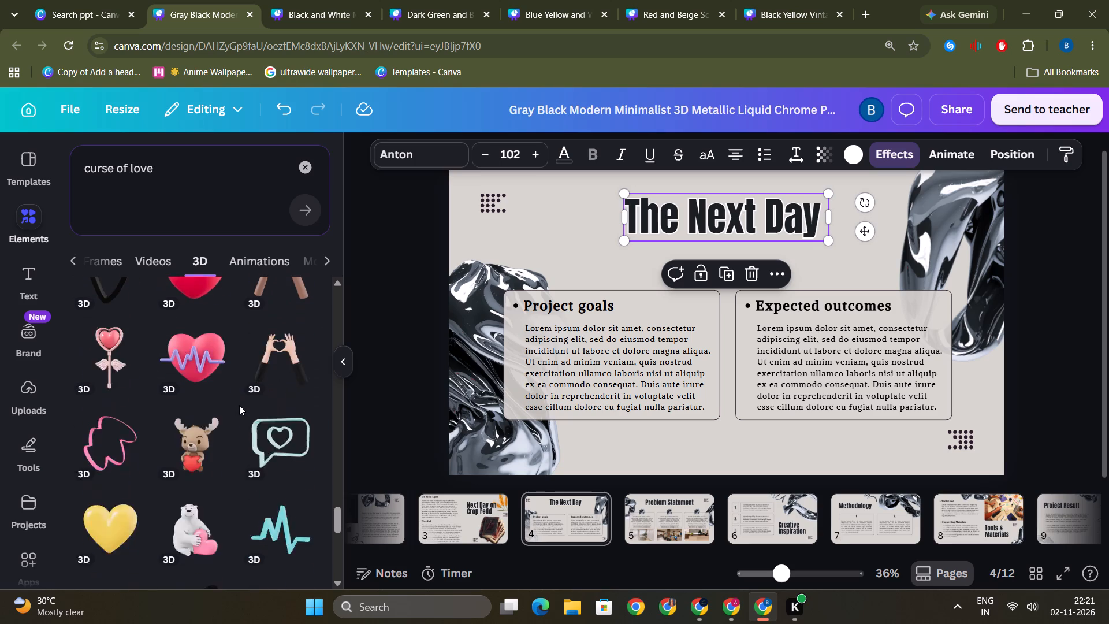
{"action": "scroll", "coordinate": [234, 416], "scroll_direction": "down", "scroll_amount": 2}
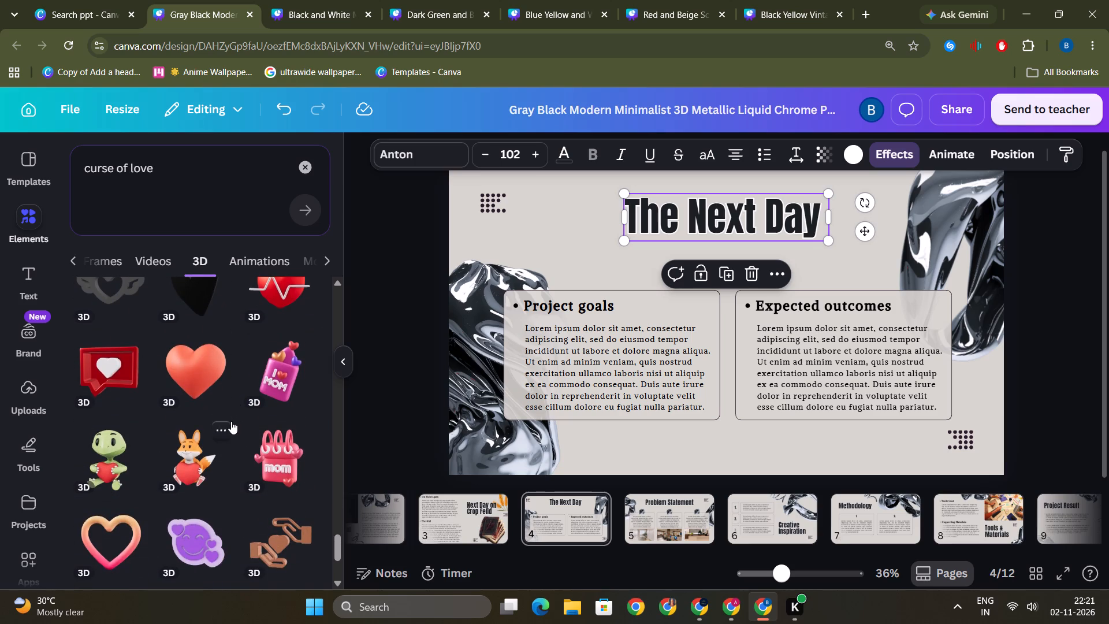
{"action": "scroll", "coordinate": [230, 402], "scroll_direction": "down", "scroll_amount": 6}
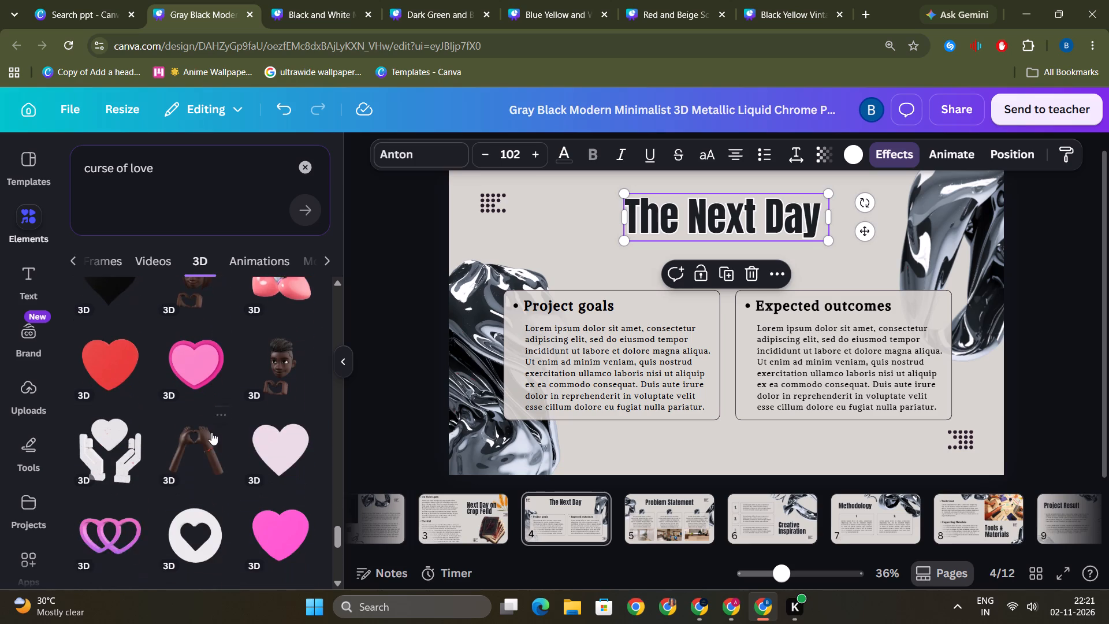
{"action": "scroll", "coordinate": [211, 439], "scroll_direction": "down", "scroll_amount": 4}
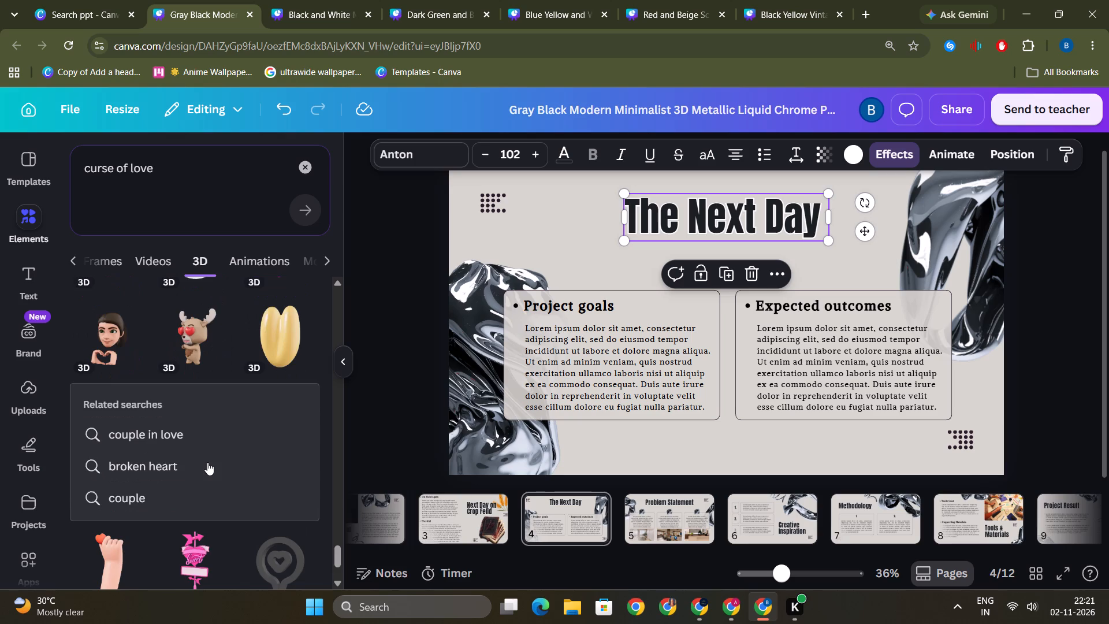
{"action": "scroll", "coordinate": [211, 451], "scroll_direction": "down", "scroll_amount": 6}
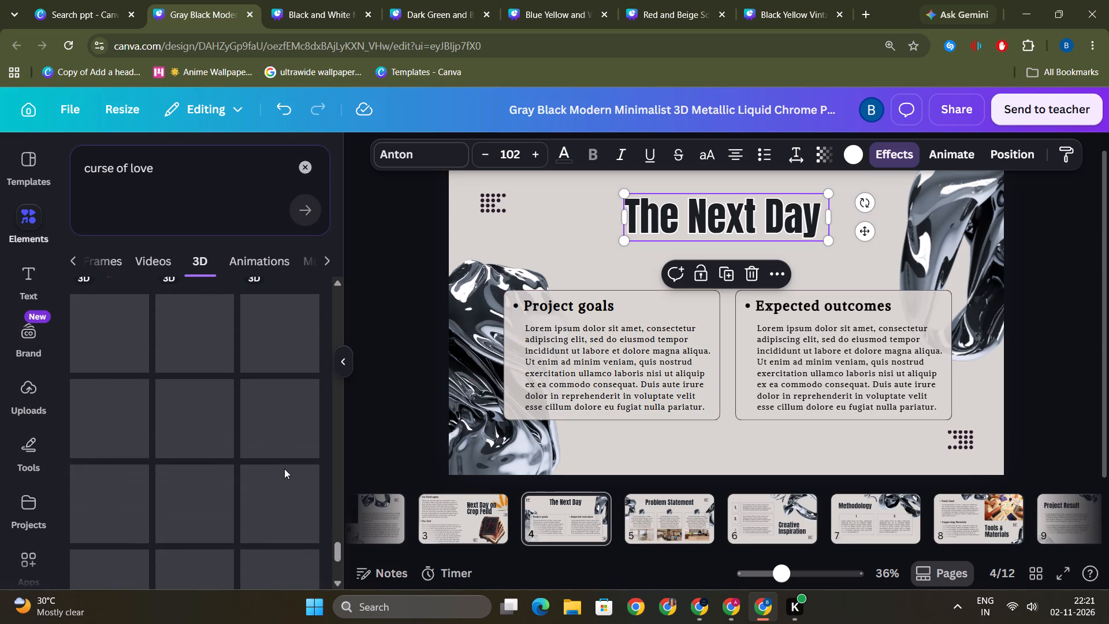
Search the elements for "curse of broken" and look through the 3D, overall and graphics results.
{"action": "triple_click", "coordinate": [237, 173]}
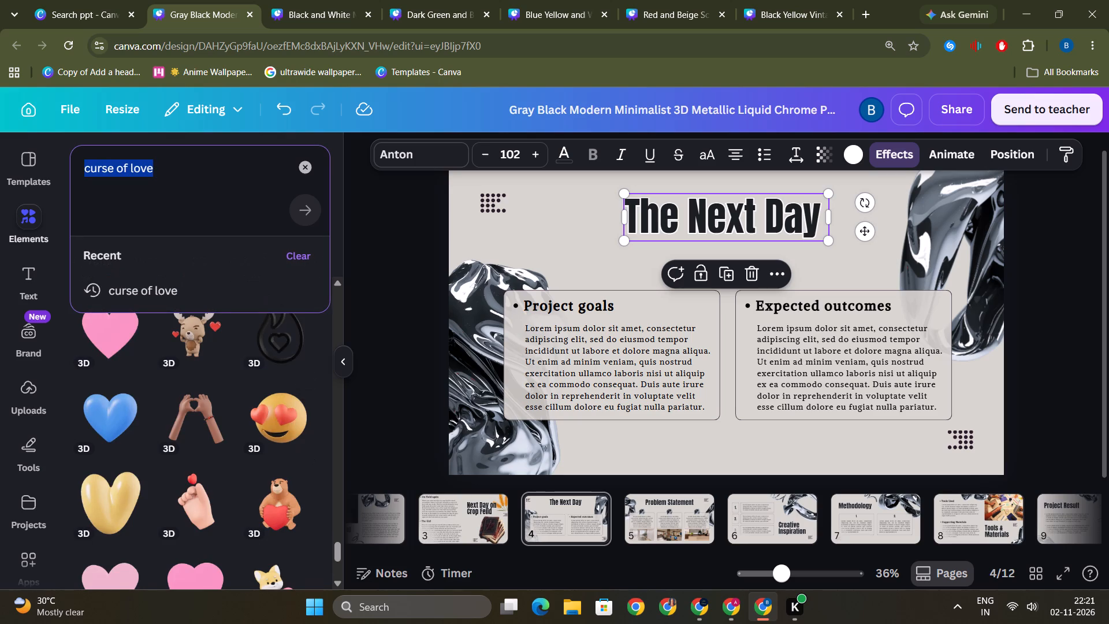
{"action": "type", "text": "curse o"}
{"action": "key", "text": "space"}
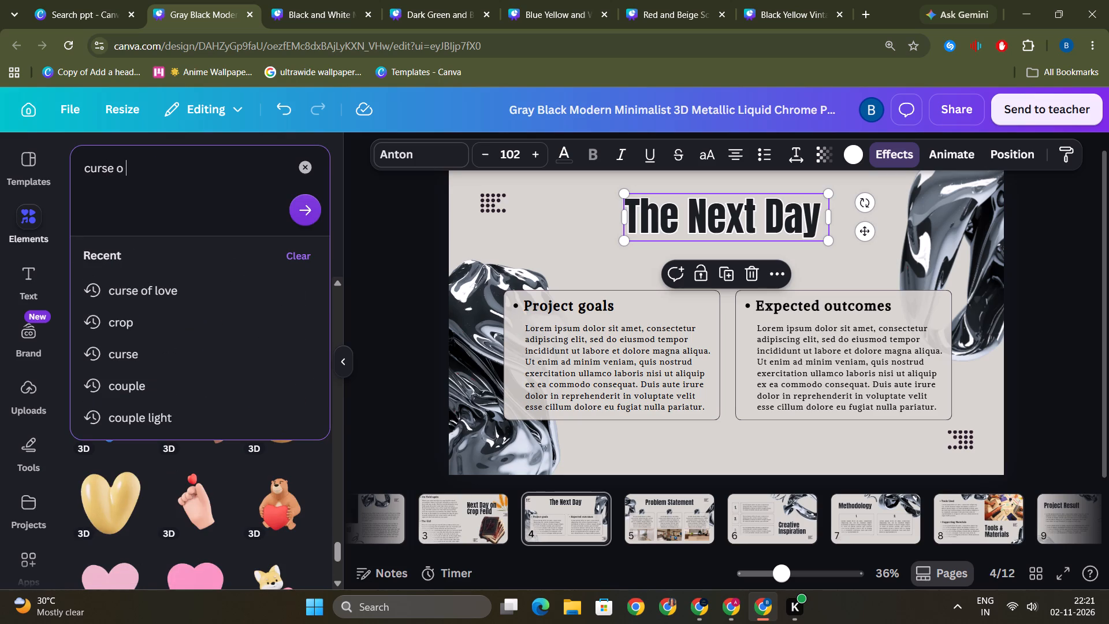
{"action": "key", "text": "BackSpace"}
{"action": "type", "text": "f broken"}
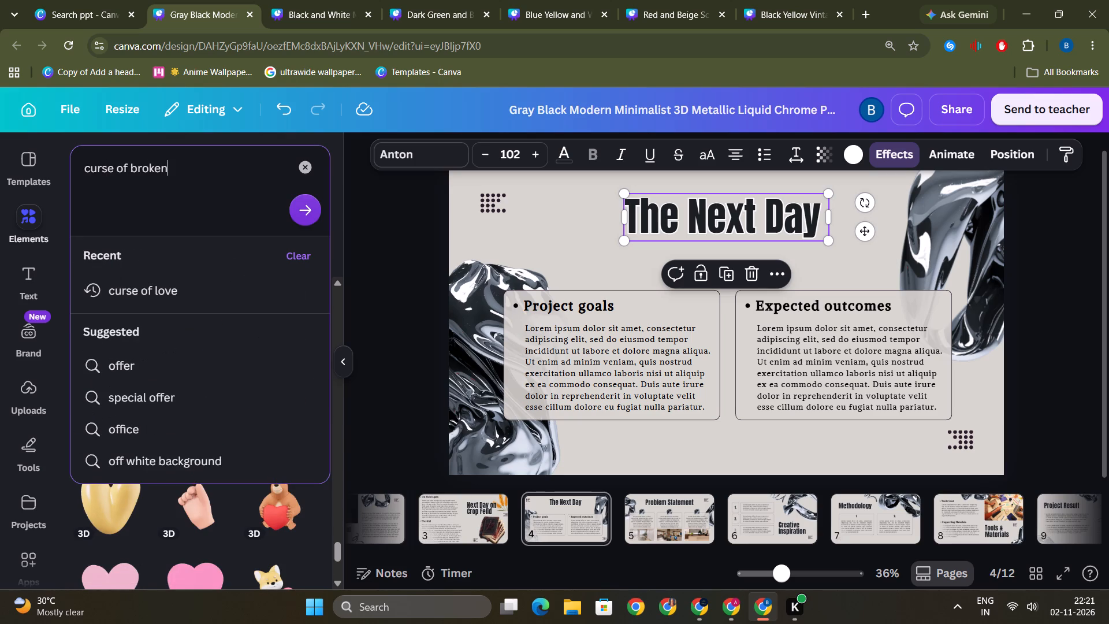
{"action": "key", "text": "Return"}
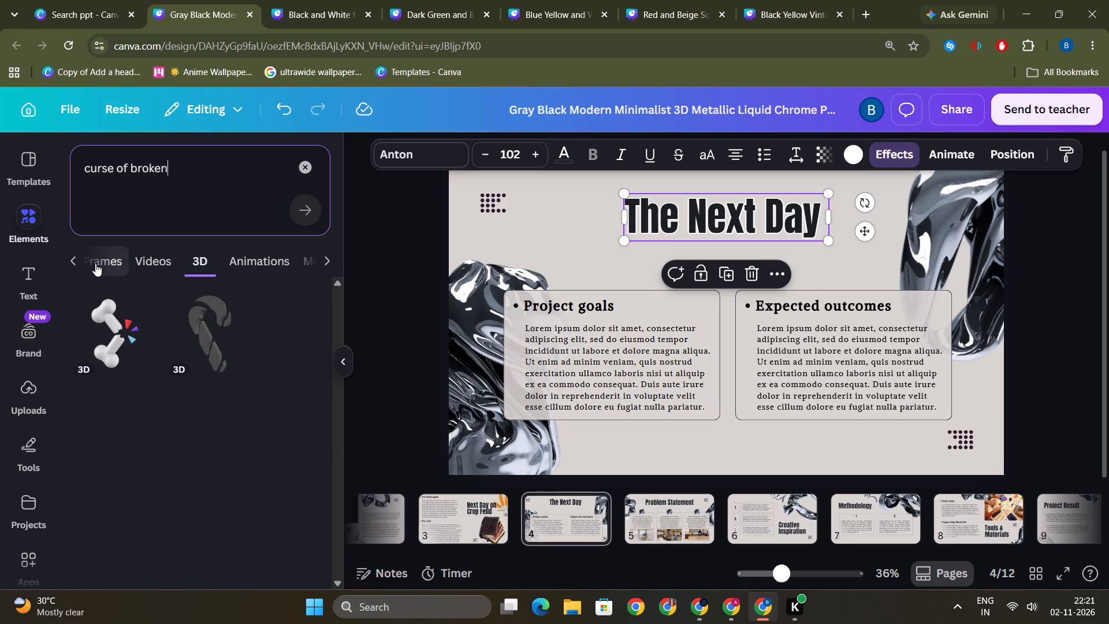
{"action": "left_click", "coordinate": [95, 263]}
{"action": "double_click", "coordinate": [95, 263]}
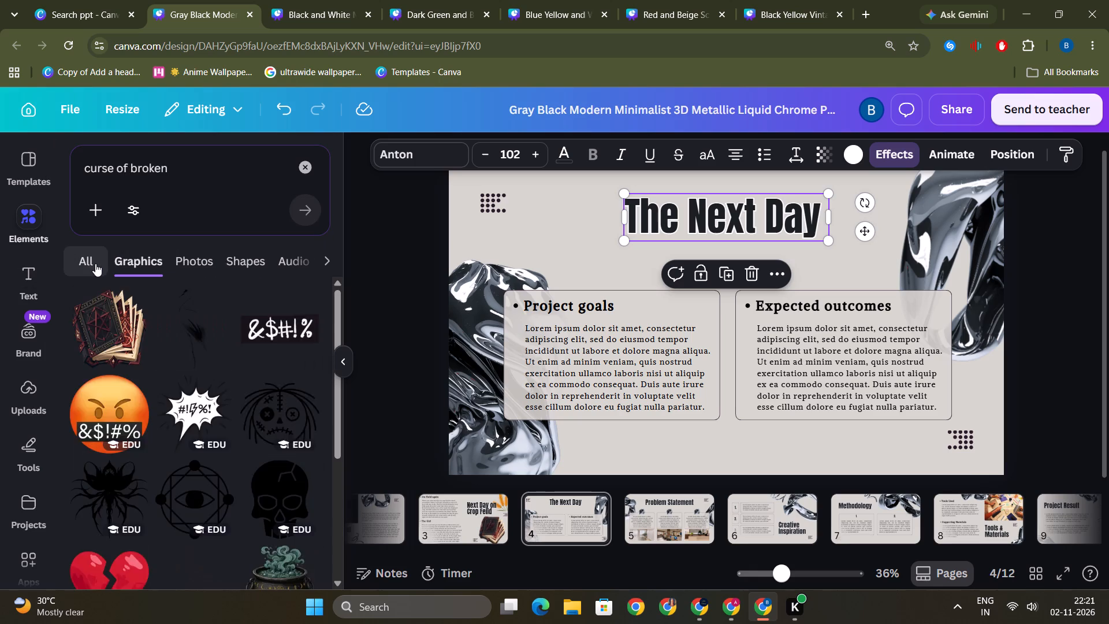
{"action": "left_click", "coordinate": [95, 263]}
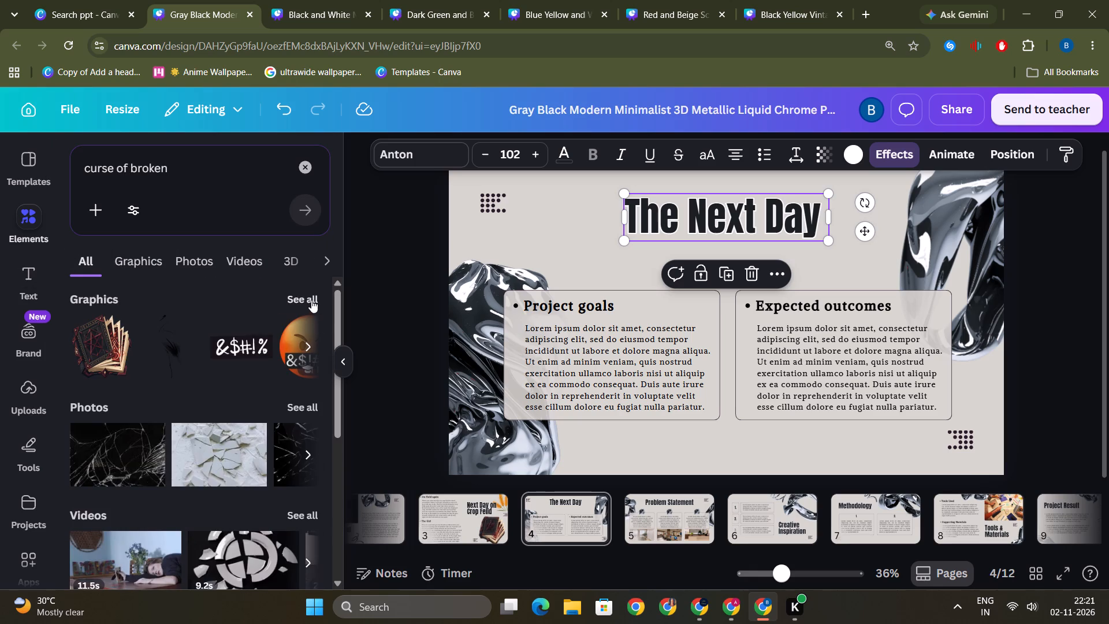
{"action": "left_click", "coordinate": [311, 300]}
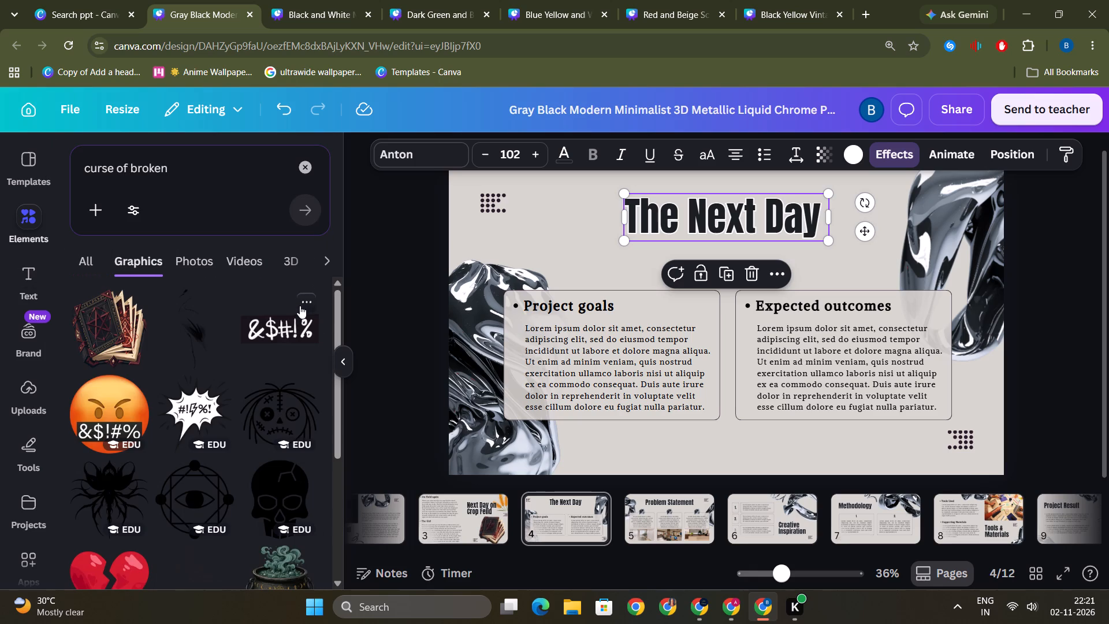
{"action": "scroll", "coordinate": [254, 372], "scroll_direction": "down", "scroll_amount": 2}
{"action": "scroll", "coordinate": [294, 260], "scroll_direction": "down", "scroll_amount": 1}
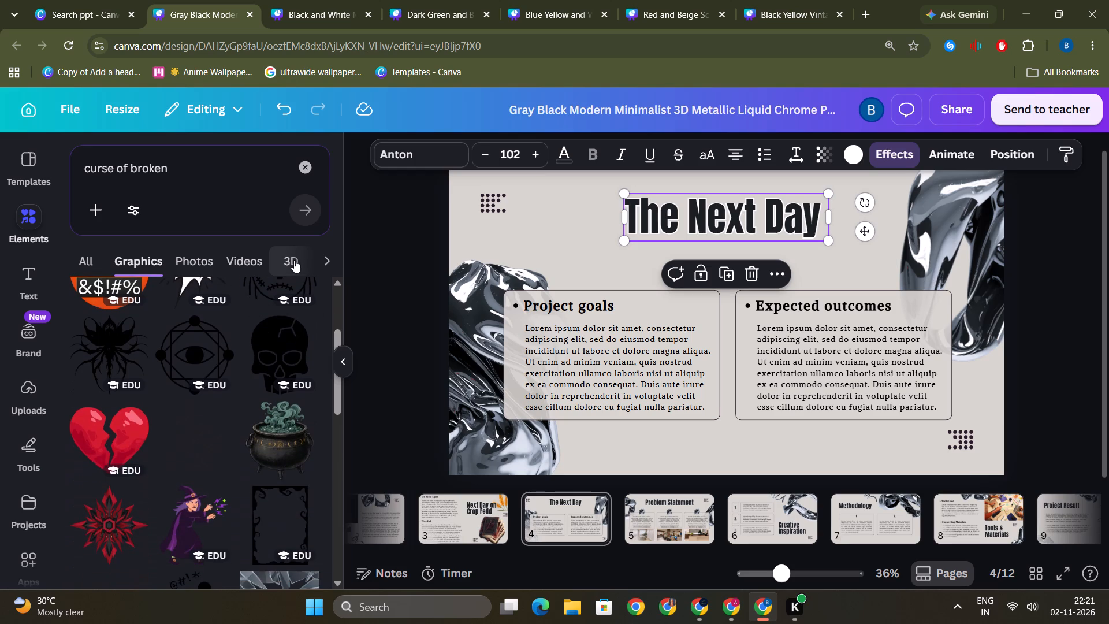
Search the graphics for "jungle couple" and replace slide 4's lower-left chrome shape with the palm and orange-flower jungle plants graphic.
{"action": "left_click", "coordinate": [301, 161]}
{"action": "left_click", "coordinate": [198, 172]}
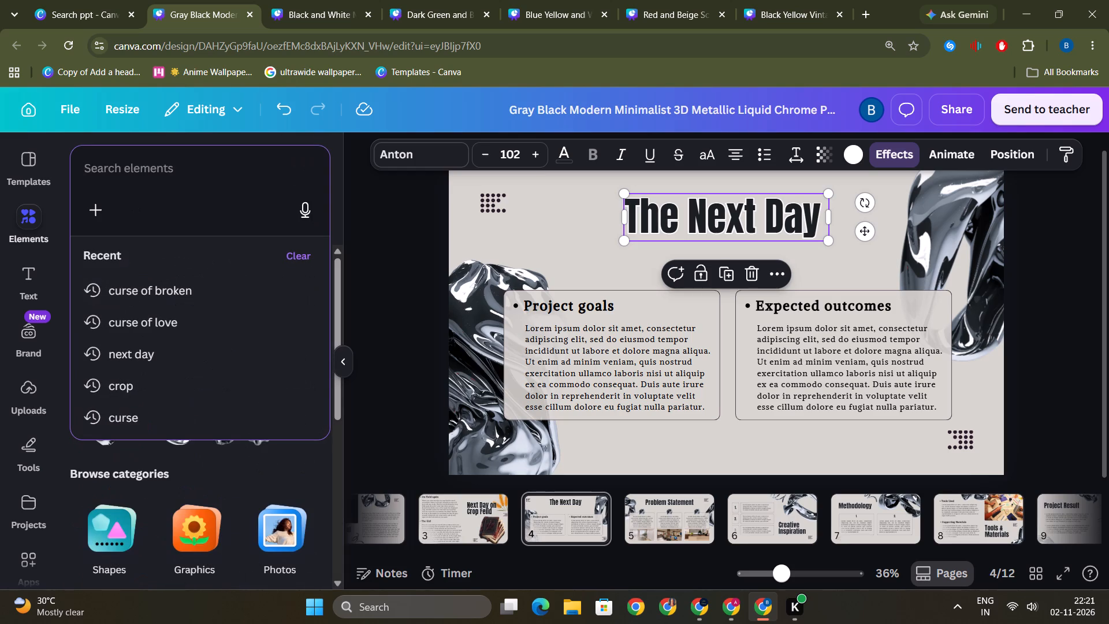
{"action": "type", "text": "jungle couple"}
{"action": "key", "text": "Return"}
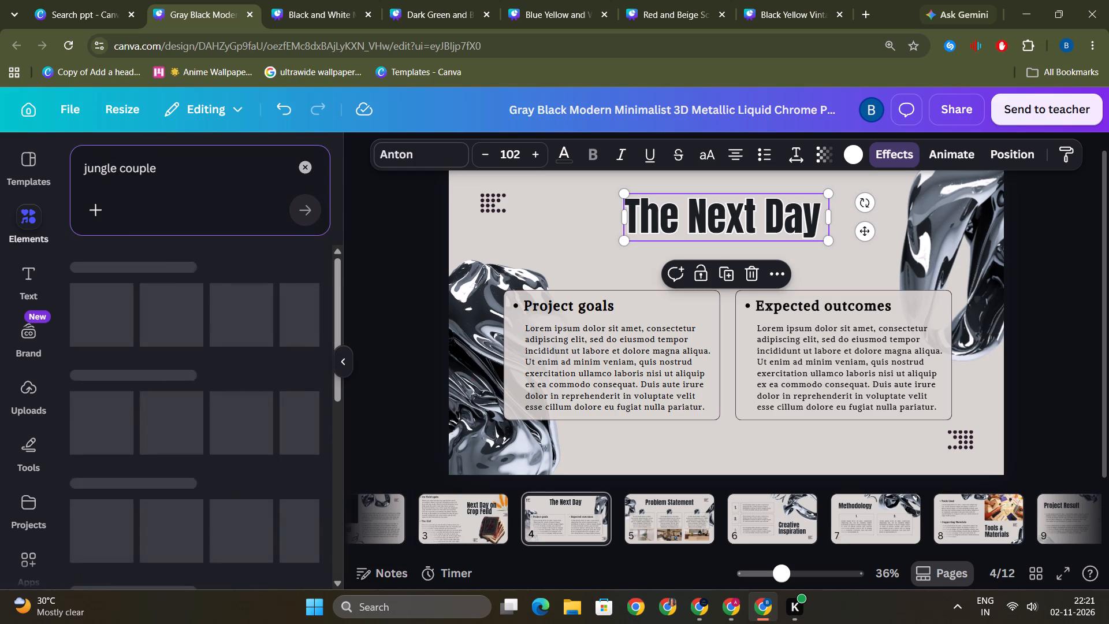
{"action": "scroll", "coordinate": [131, 374], "scroll_direction": "down", "scroll_amount": 2}
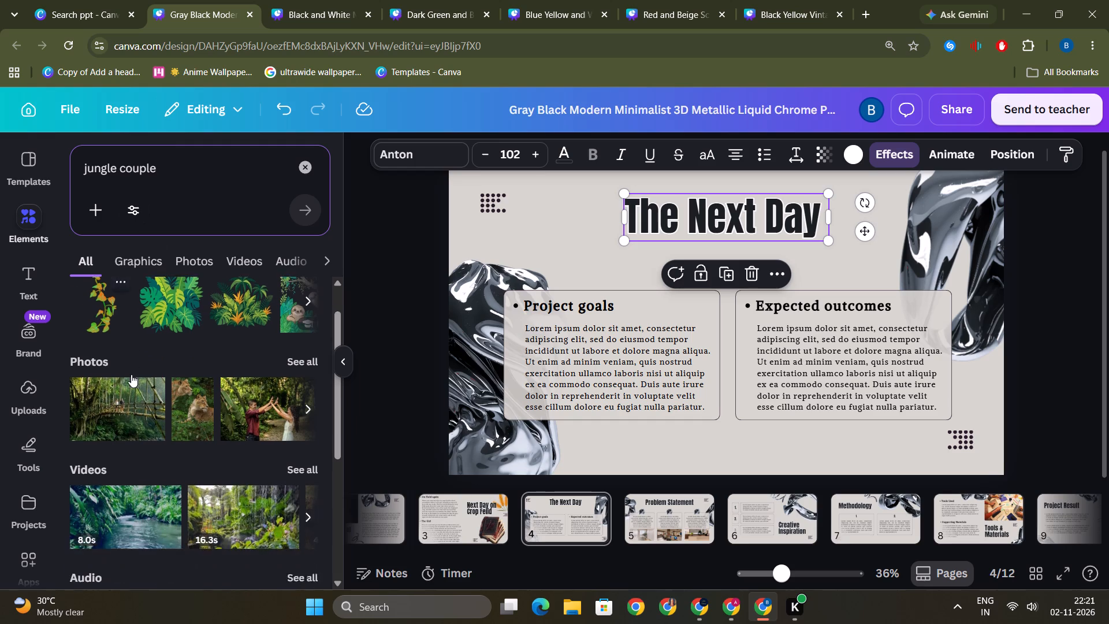
{"action": "scroll", "coordinate": [129, 399], "scroll_direction": "up", "scroll_amount": 2}
{"action": "left_click", "coordinate": [294, 304]}
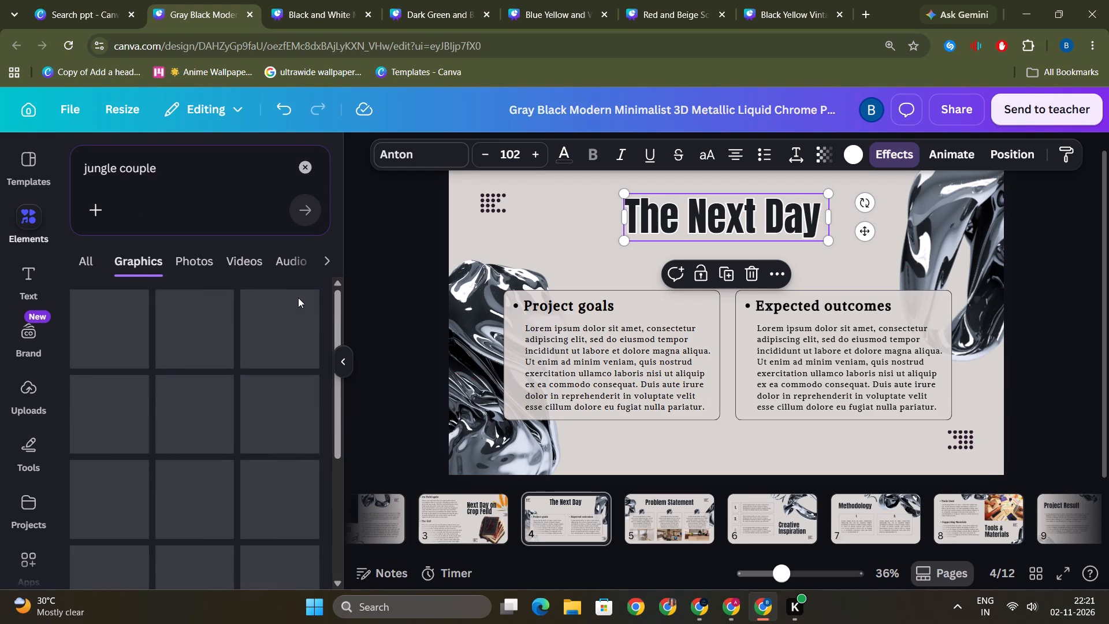
{"action": "left_click_drag", "start_coordinate": [281, 333], "coordinate": [487, 351]}
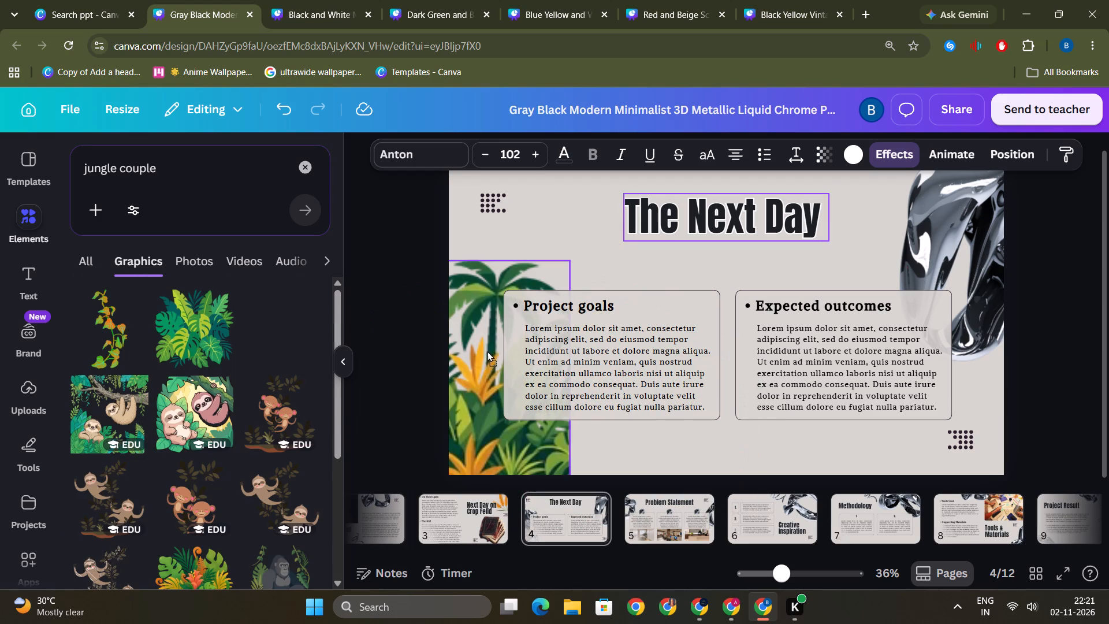
{"action": "left_click_drag", "start_coordinate": [487, 351], "coordinate": [479, 352]}
{"action": "left_click", "coordinate": [1036, 385]}
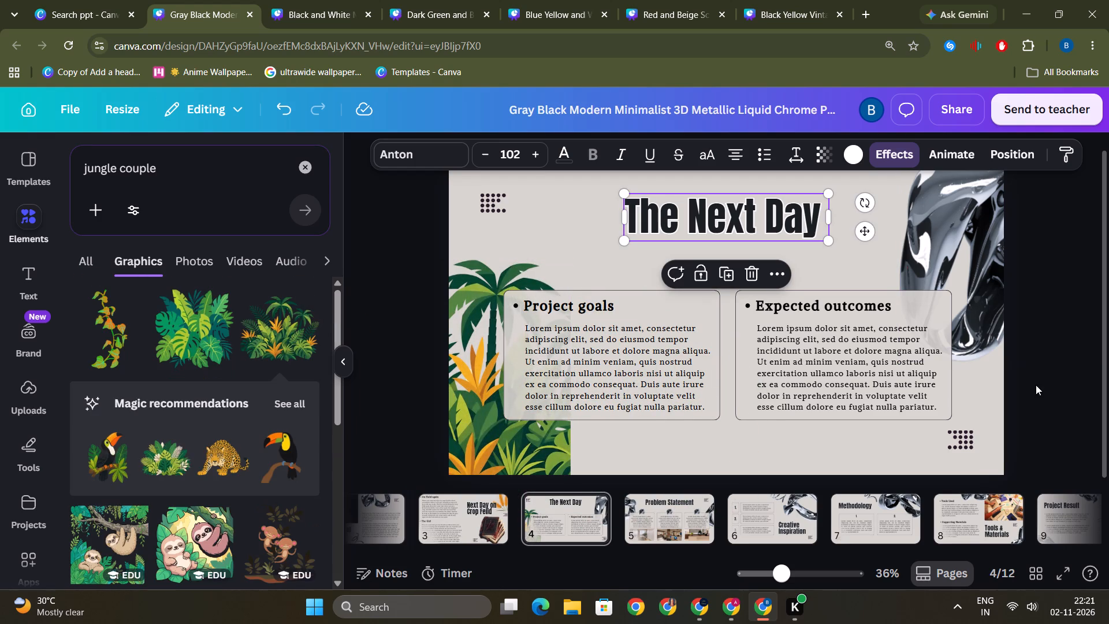
Replace slide 4's upper-right chrome shape with the large green monstera leaves graphic, shifted inward and down beside the title.
{"action": "scroll", "coordinate": [237, 445], "scroll_direction": "down", "scroll_amount": 2}
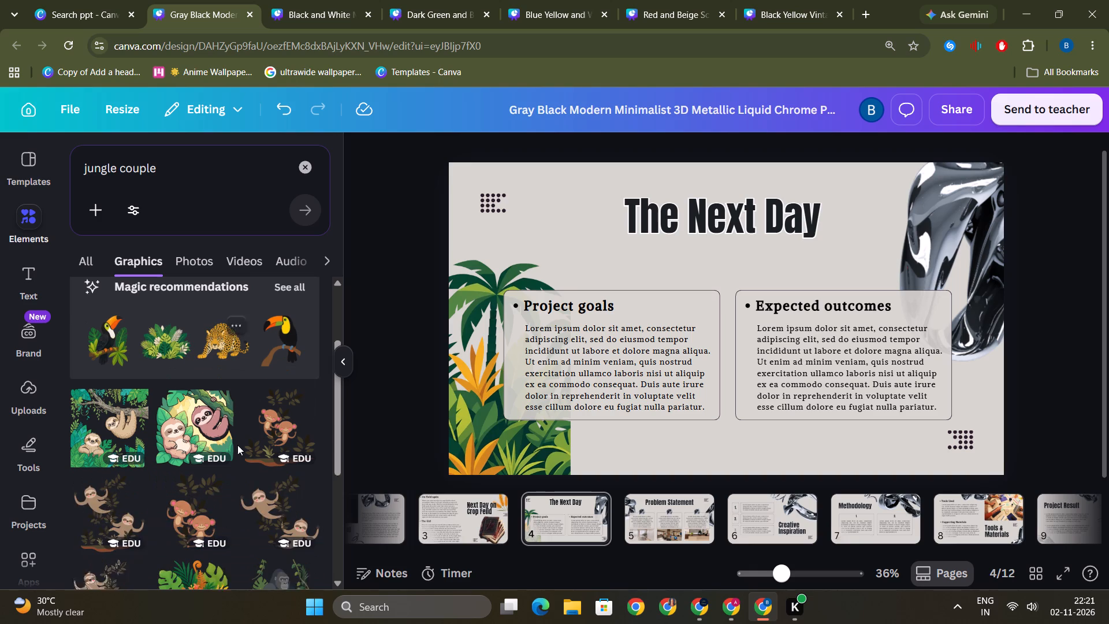
{"action": "scroll", "coordinate": [237, 445], "scroll_direction": "down", "scroll_amount": 3}
{"action": "left_click_drag", "start_coordinate": [121, 471], "coordinate": [925, 237]}
{"action": "left_click_drag", "start_coordinate": [962, 250], "coordinate": [947, 259]}
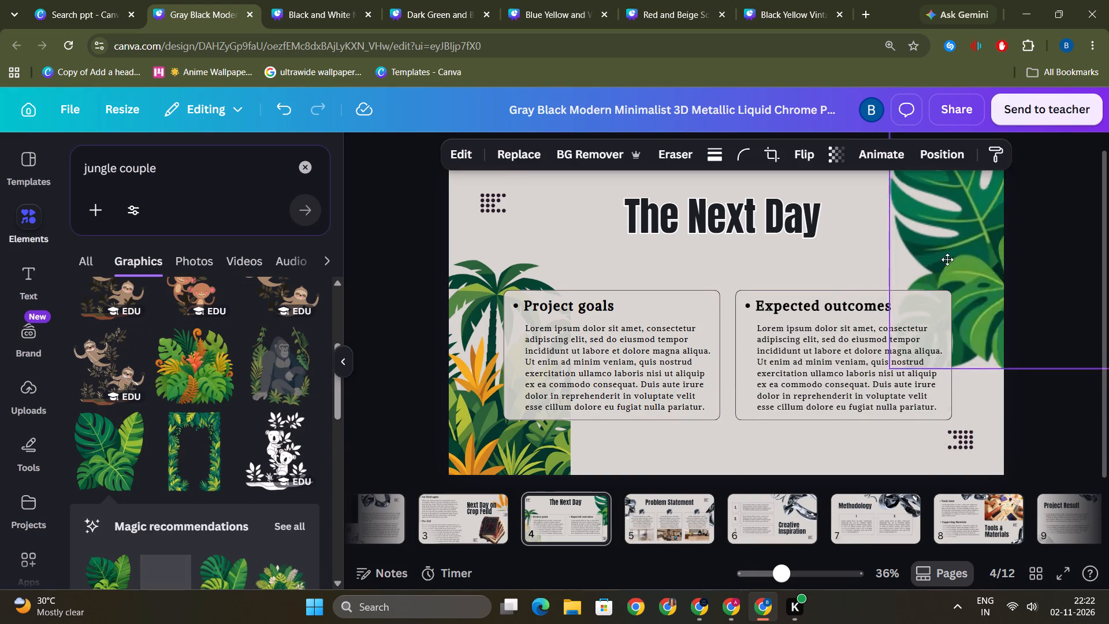
{"action": "left_click_drag", "start_coordinate": [947, 259], "coordinate": [885, 284]}
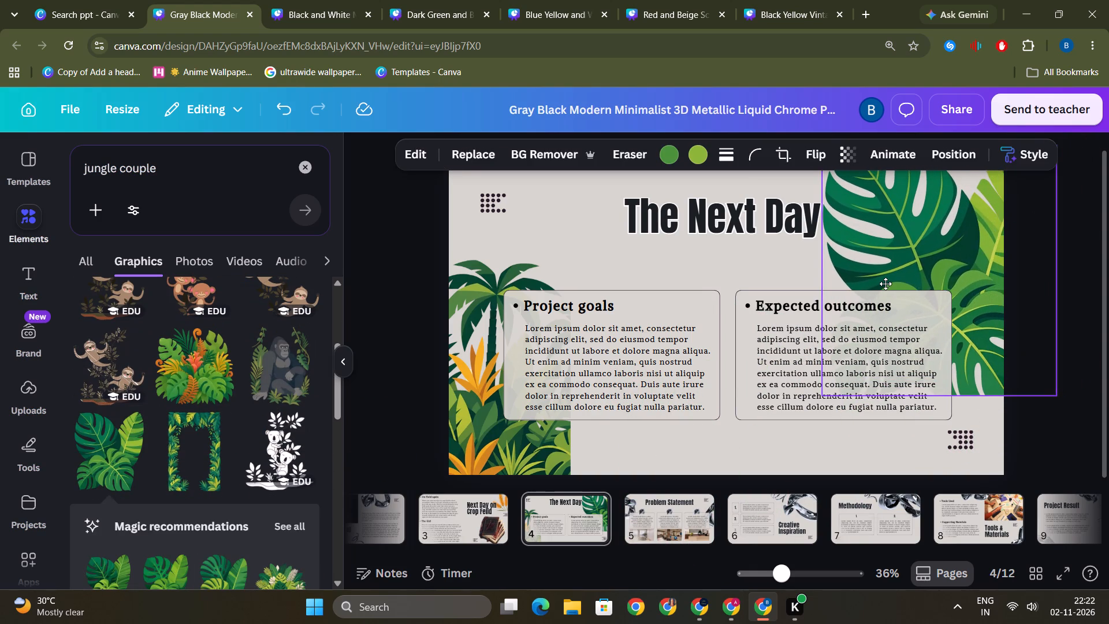
{"action": "left_click_drag", "start_coordinate": [885, 284], "coordinate": [891, 284]}
{"action": "left_click", "coordinate": [1050, 451]}
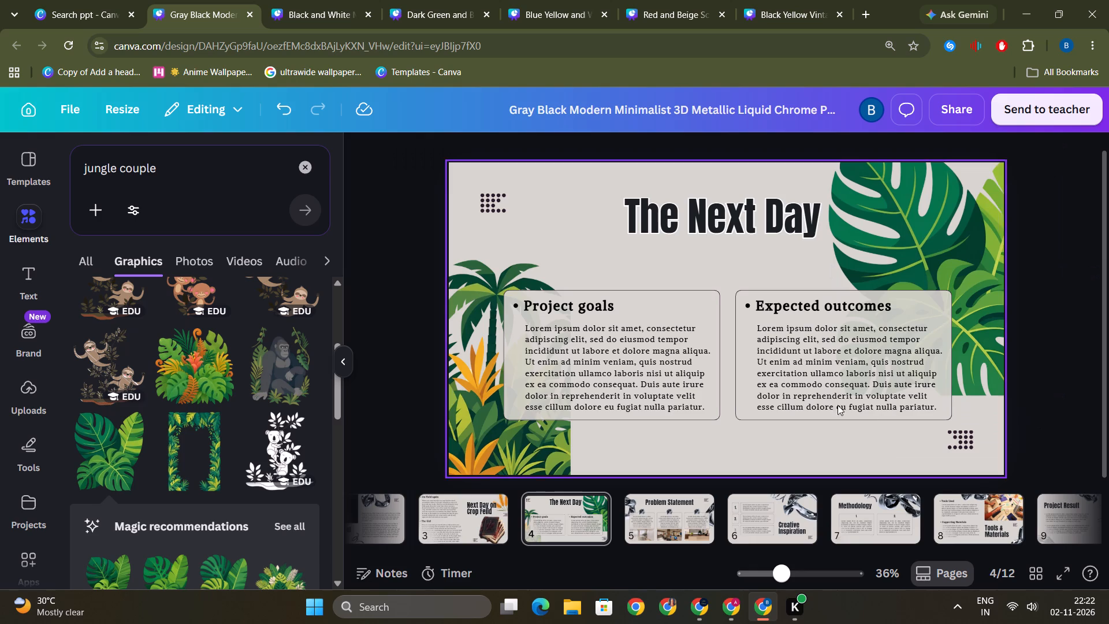
Enlarge slide 4's "Project goals" box with its heading and body text, shifting it over to the slide's left edge.
{"action": "left_click", "coordinate": [583, 307]}
{"action": "left_click", "coordinate": [584, 310]}
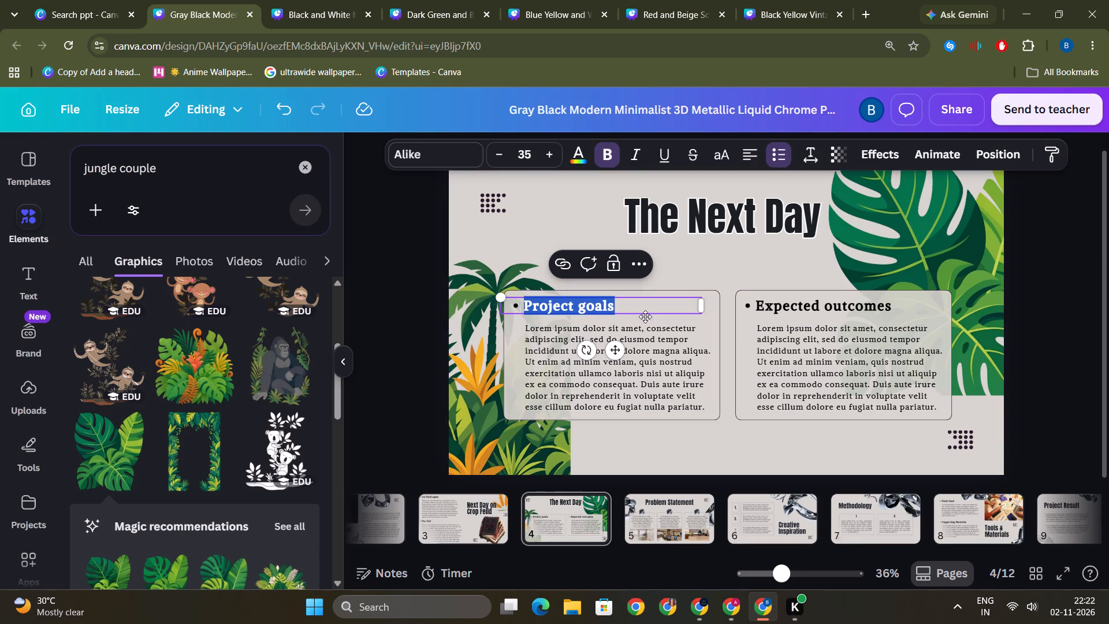
{"action": "left_click_drag", "start_coordinate": [712, 434], "coordinate": [586, 292]}
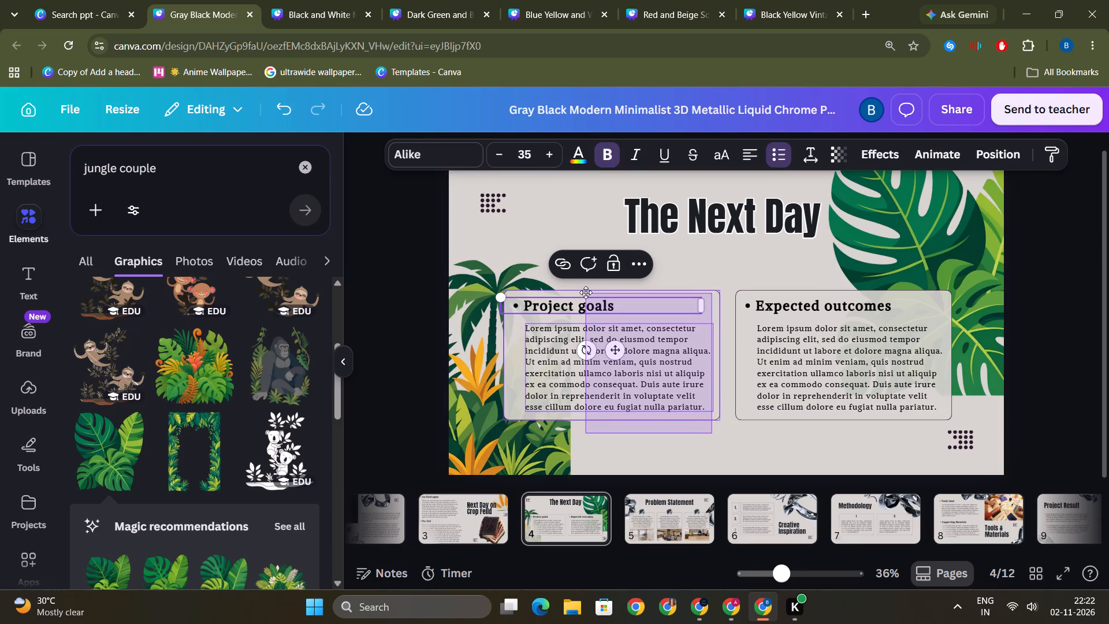
{"action": "left_click_drag", "start_coordinate": [586, 292], "coordinate": [586, 286]}
{"action": "left_click_drag", "start_coordinate": [656, 382], "coordinate": [633, 379]}
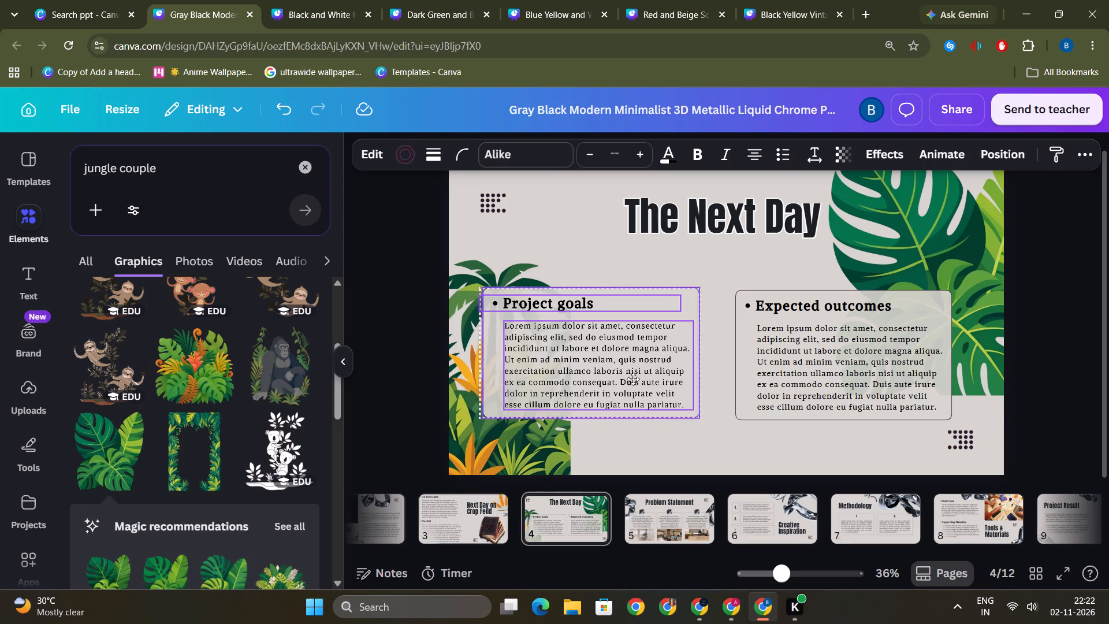
{"action": "left_click_drag", "start_coordinate": [633, 379], "coordinate": [612, 367]}
{"action": "left_click_drag", "start_coordinate": [678, 404], "coordinate": [703, 429]}
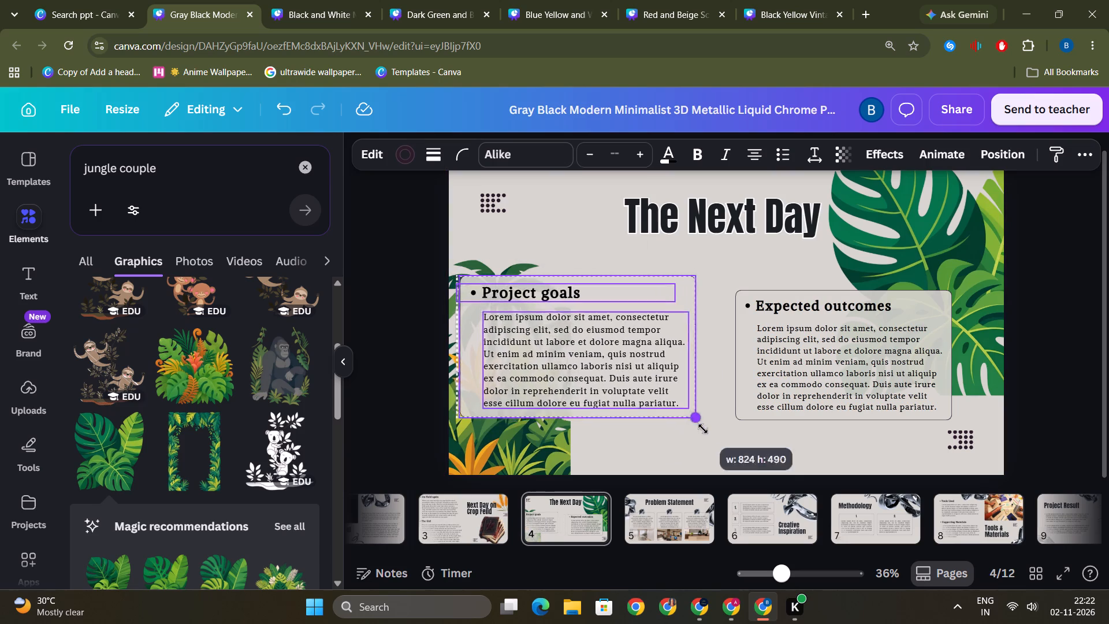
{"action": "left_click_drag", "start_coordinate": [703, 429], "coordinate": [727, 445]}
{"action": "left_click_drag", "start_coordinate": [702, 408], "coordinate": [695, 410]}
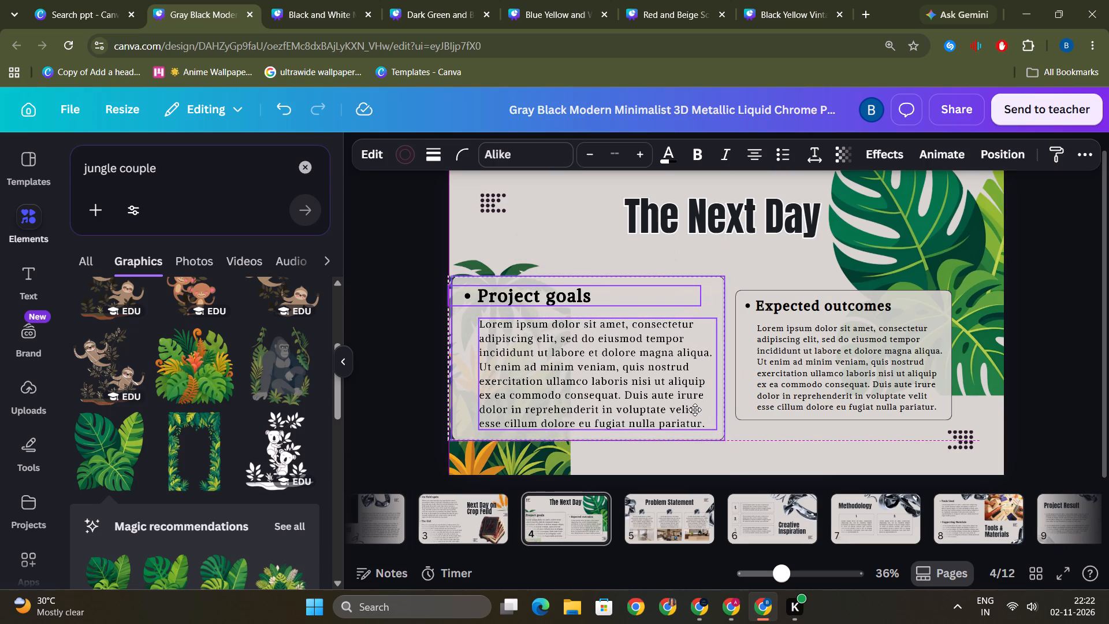
{"action": "left_click_drag", "start_coordinate": [695, 410], "coordinate": [696, 410]}
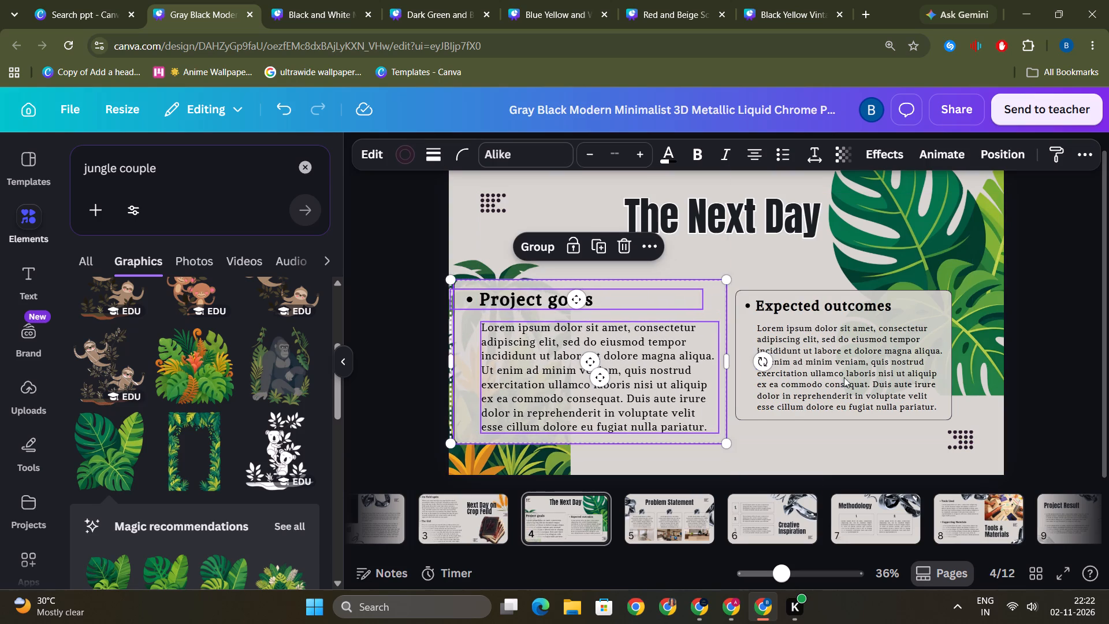
{"action": "left_click", "coordinate": [1071, 310]}
Enlarge slide 4's "Expected outcomes" box with its texts and place it beside the "Project goals" box, tops aligned.
{"action": "left_click_drag", "start_coordinate": [784, 455], "coordinate": [784, 455]}
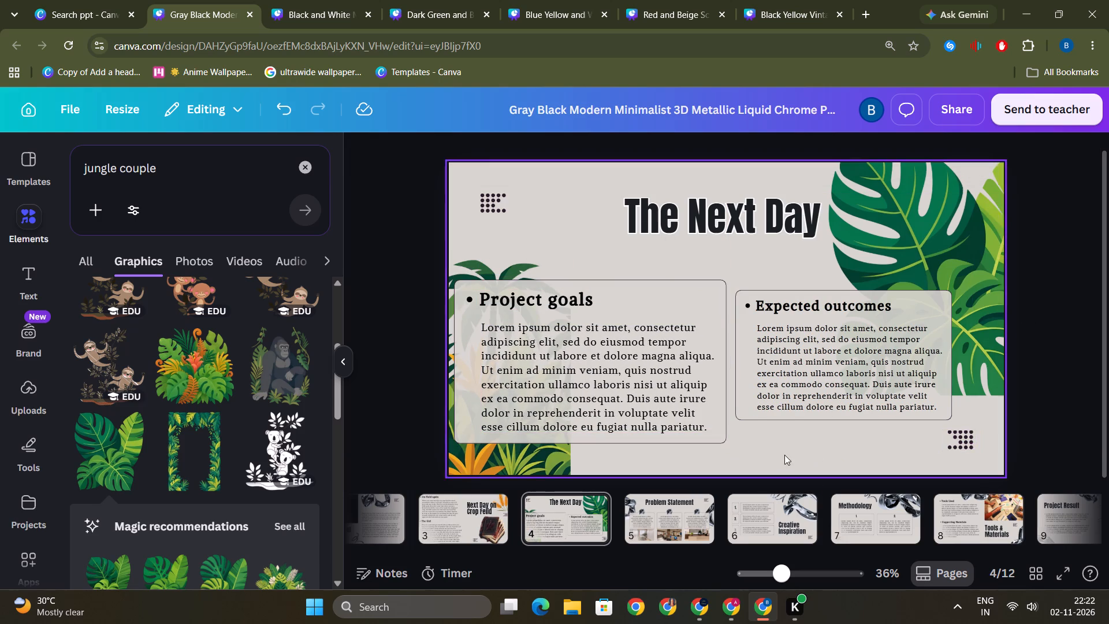
{"action": "left_click_drag", "start_coordinate": [784, 455], "coordinate": [768, 281]}
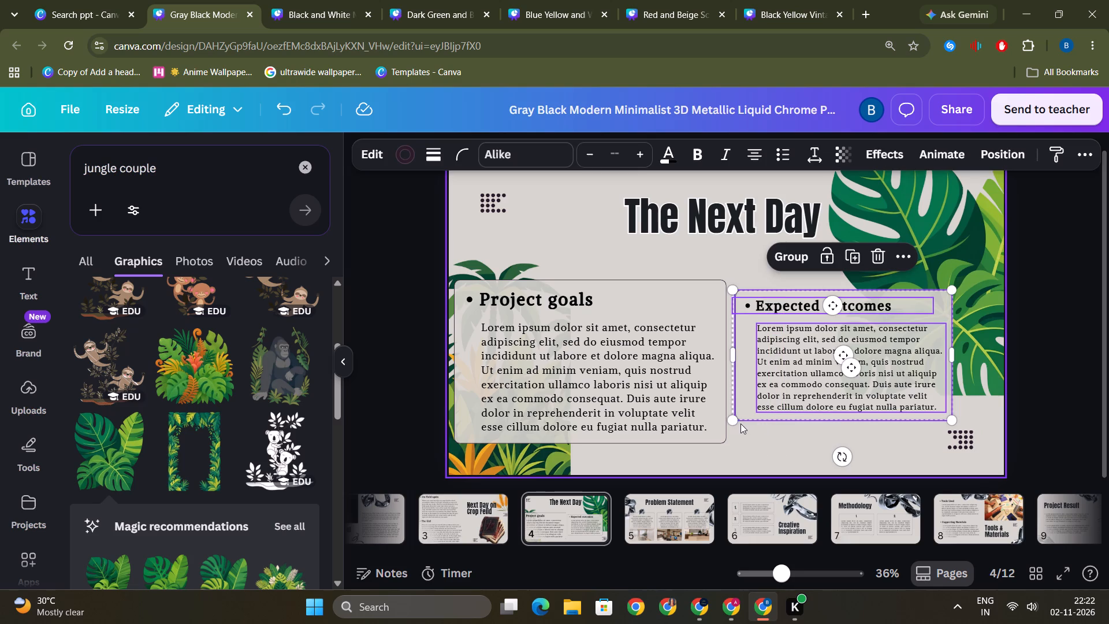
{"action": "left_click_drag", "start_coordinate": [766, 382], "coordinate": [810, 376]}
{"action": "left_click_drag", "start_coordinate": [778, 412], "coordinate": [746, 444]}
{"action": "left_click_drag", "start_coordinate": [784, 390], "coordinate": [794, 390]}
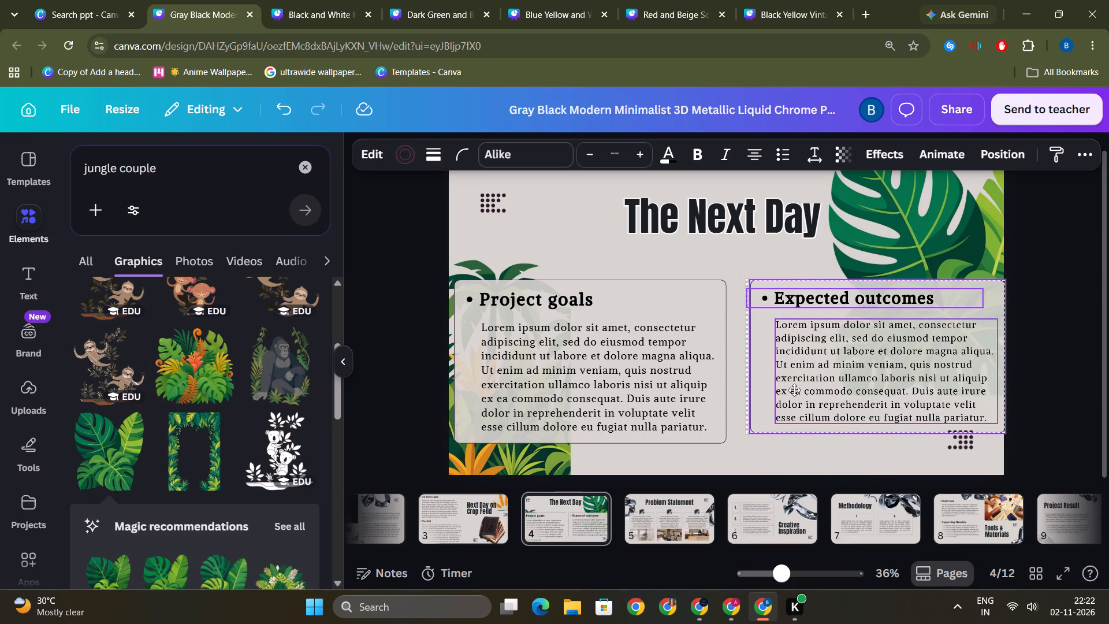
{"action": "left_click_drag", "start_coordinate": [794, 390], "coordinate": [795, 390]}
{"action": "left_click_drag", "start_coordinate": [749, 435], "coordinate": [749, 436]}
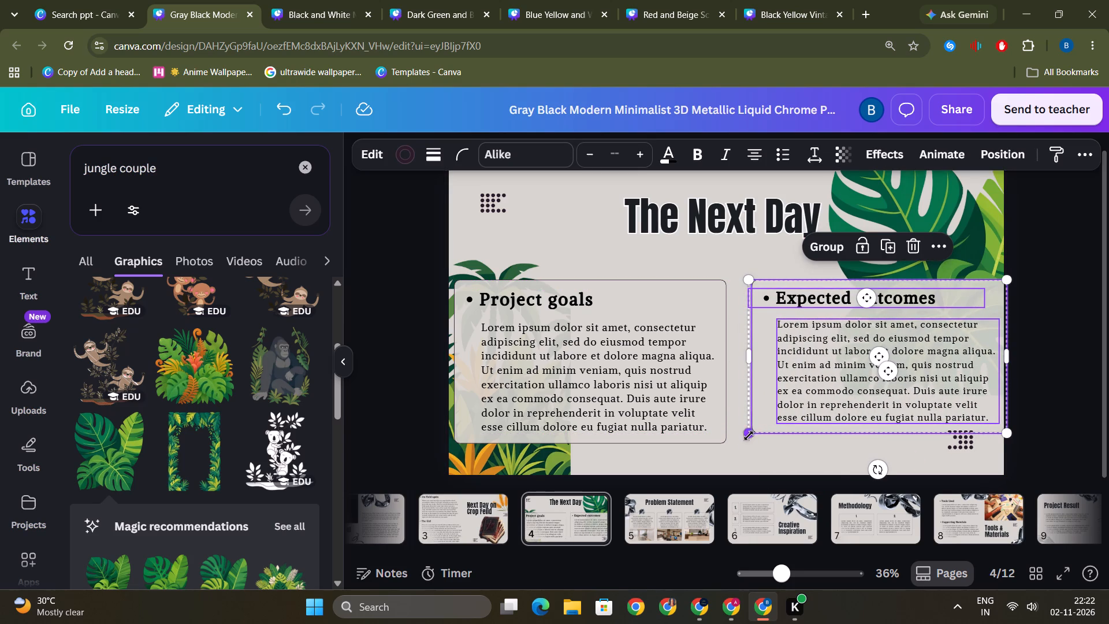
{"action": "left_click_drag", "start_coordinate": [749, 436], "coordinate": [739, 445]}
{"action": "left_click_drag", "start_coordinate": [771, 396], "coordinate": [772, 396]}
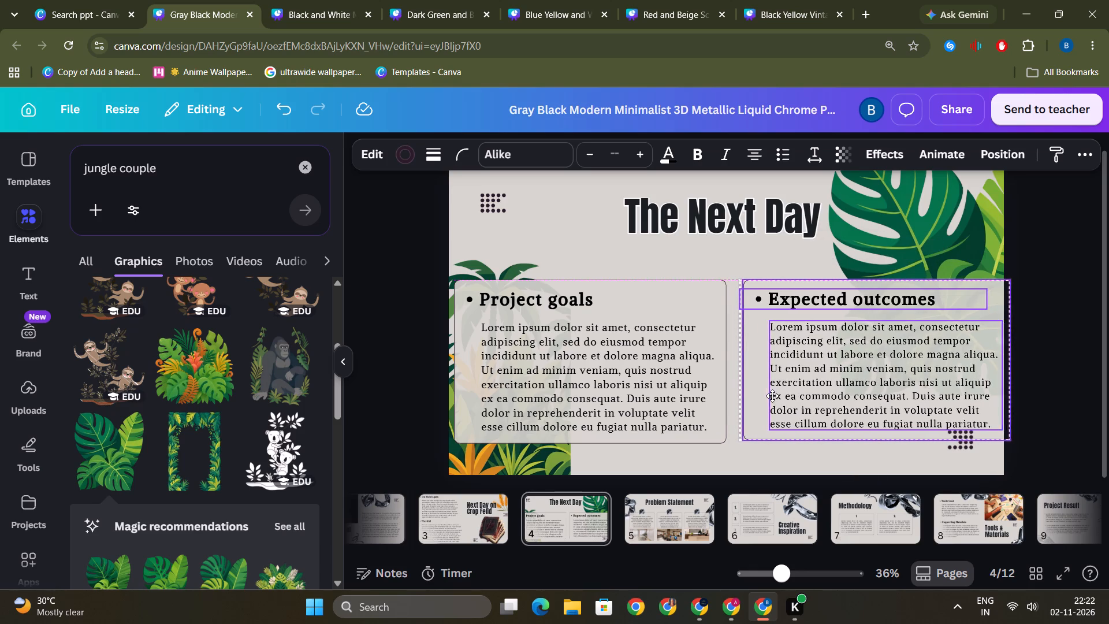
{"action": "left_click_drag", "start_coordinate": [772, 396], "coordinate": [762, 396]}
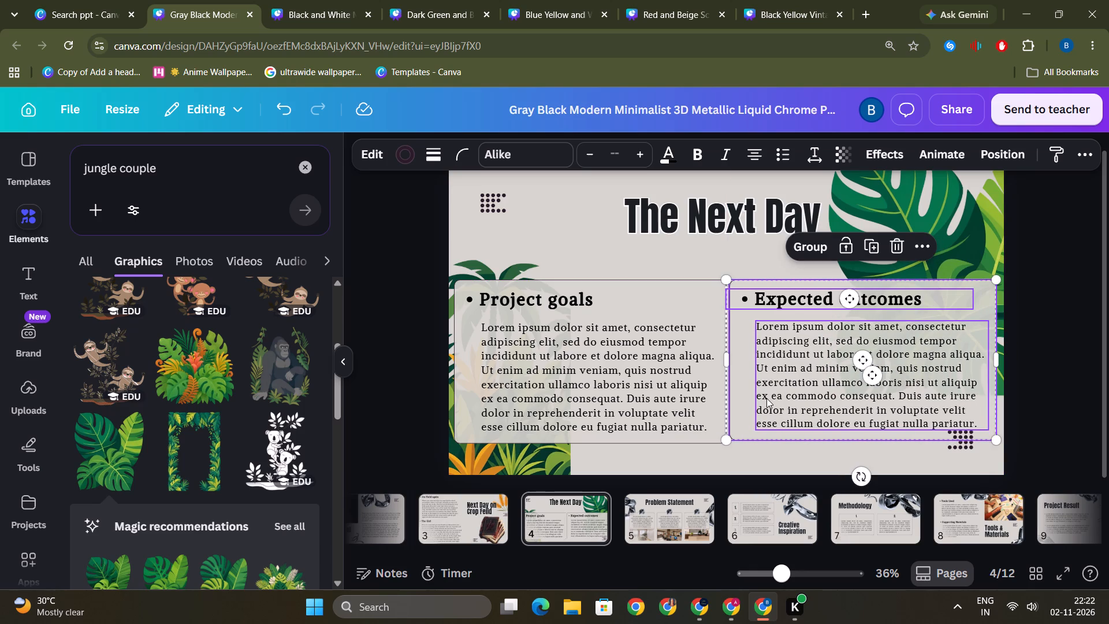
Shrink the "Project goals" box and its texts slightly to match the size of the "Expected outcomes" box.
{"action": "left_click_drag", "start_coordinate": [676, 270], "coordinate": [679, 389]}
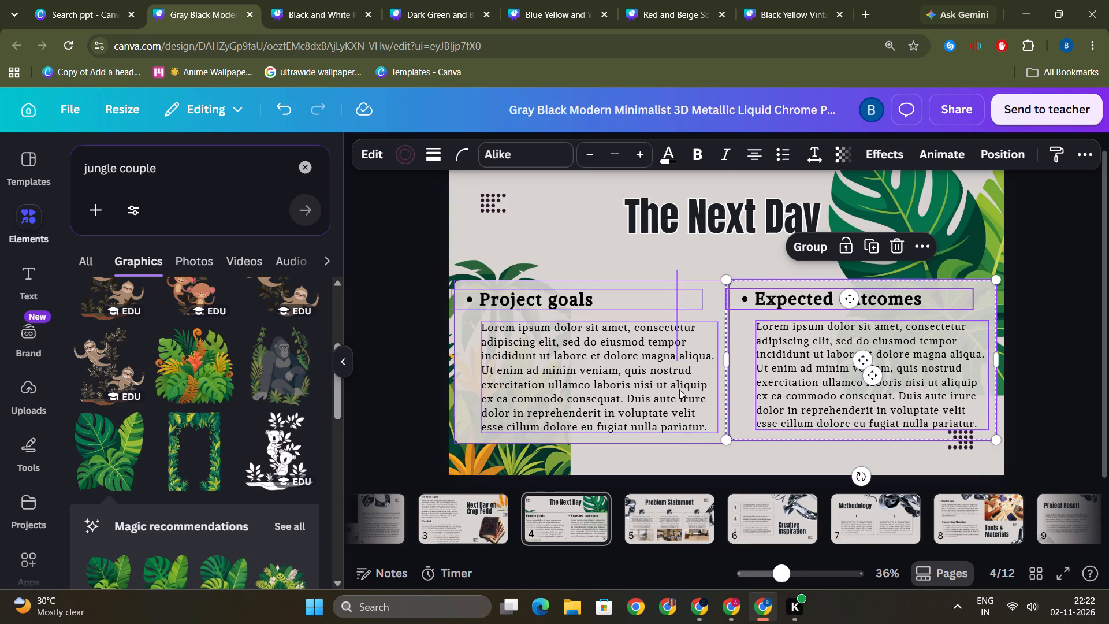
{"action": "left_click_drag", "start_coordinate": [679, 389], "coordinate": [684, 458]}
{"action": "left_click_drag", "start_coordinate": [725, 443], "coordinate": [723, 435]}
{"action": "left_click", "coordinate": [1040, 308]}
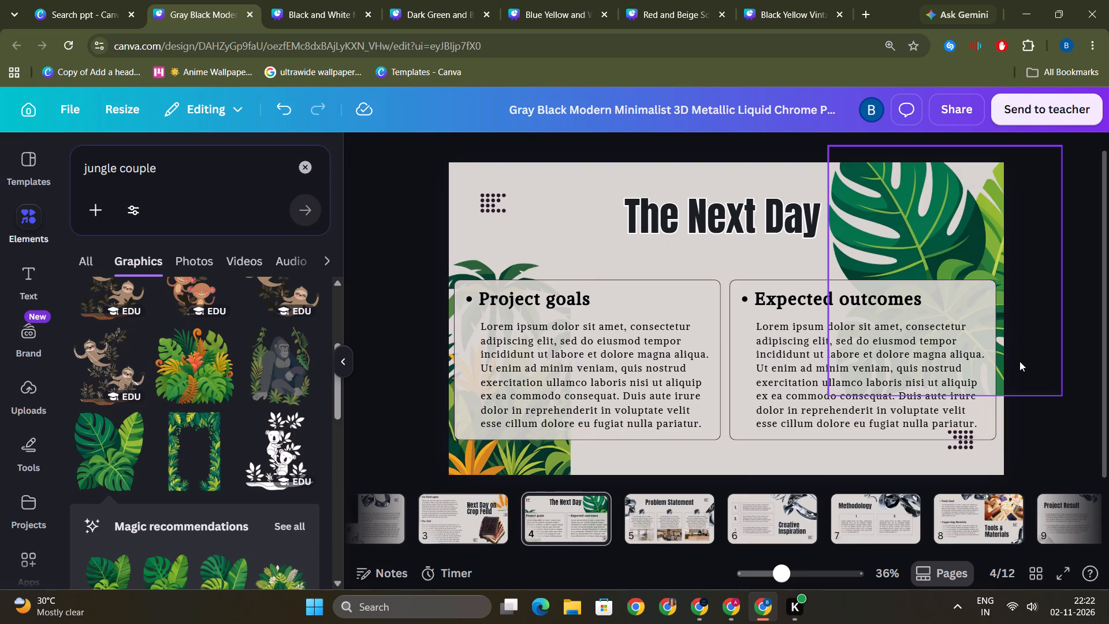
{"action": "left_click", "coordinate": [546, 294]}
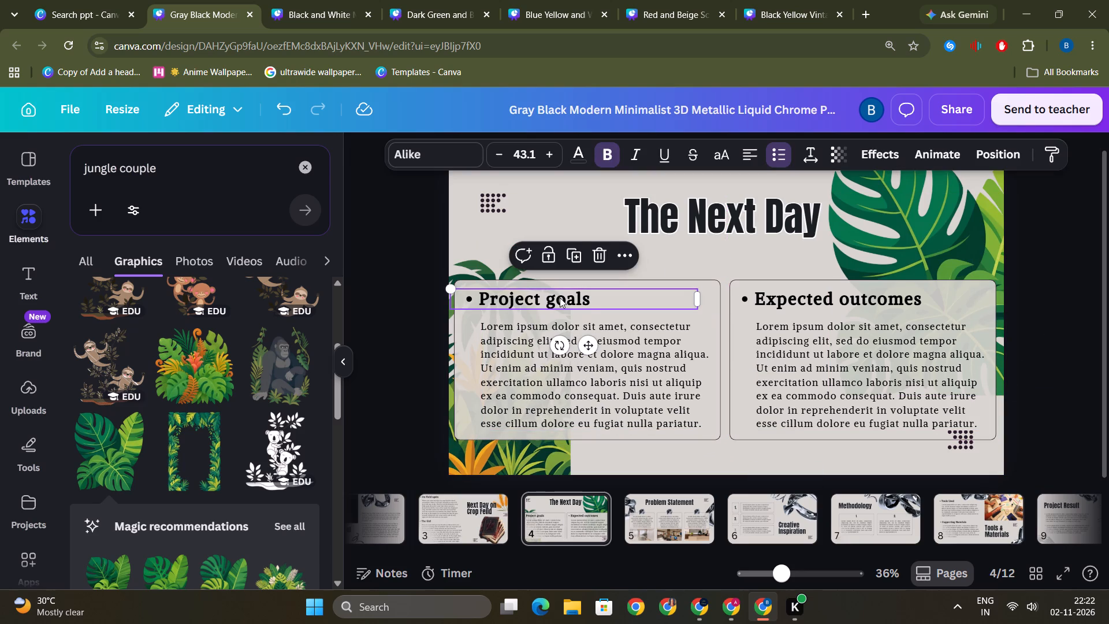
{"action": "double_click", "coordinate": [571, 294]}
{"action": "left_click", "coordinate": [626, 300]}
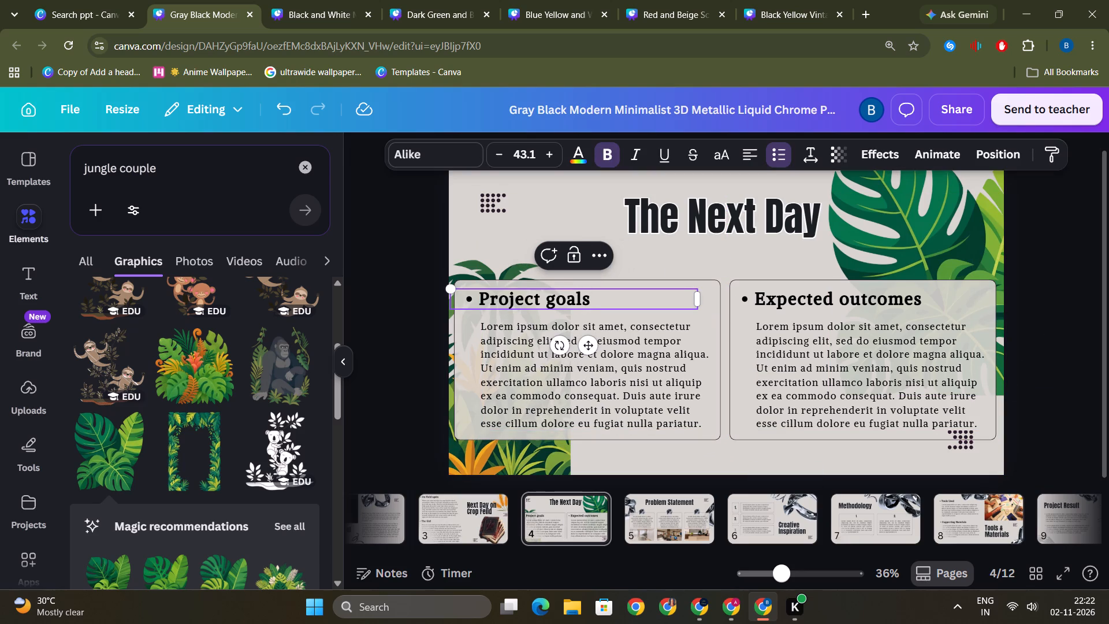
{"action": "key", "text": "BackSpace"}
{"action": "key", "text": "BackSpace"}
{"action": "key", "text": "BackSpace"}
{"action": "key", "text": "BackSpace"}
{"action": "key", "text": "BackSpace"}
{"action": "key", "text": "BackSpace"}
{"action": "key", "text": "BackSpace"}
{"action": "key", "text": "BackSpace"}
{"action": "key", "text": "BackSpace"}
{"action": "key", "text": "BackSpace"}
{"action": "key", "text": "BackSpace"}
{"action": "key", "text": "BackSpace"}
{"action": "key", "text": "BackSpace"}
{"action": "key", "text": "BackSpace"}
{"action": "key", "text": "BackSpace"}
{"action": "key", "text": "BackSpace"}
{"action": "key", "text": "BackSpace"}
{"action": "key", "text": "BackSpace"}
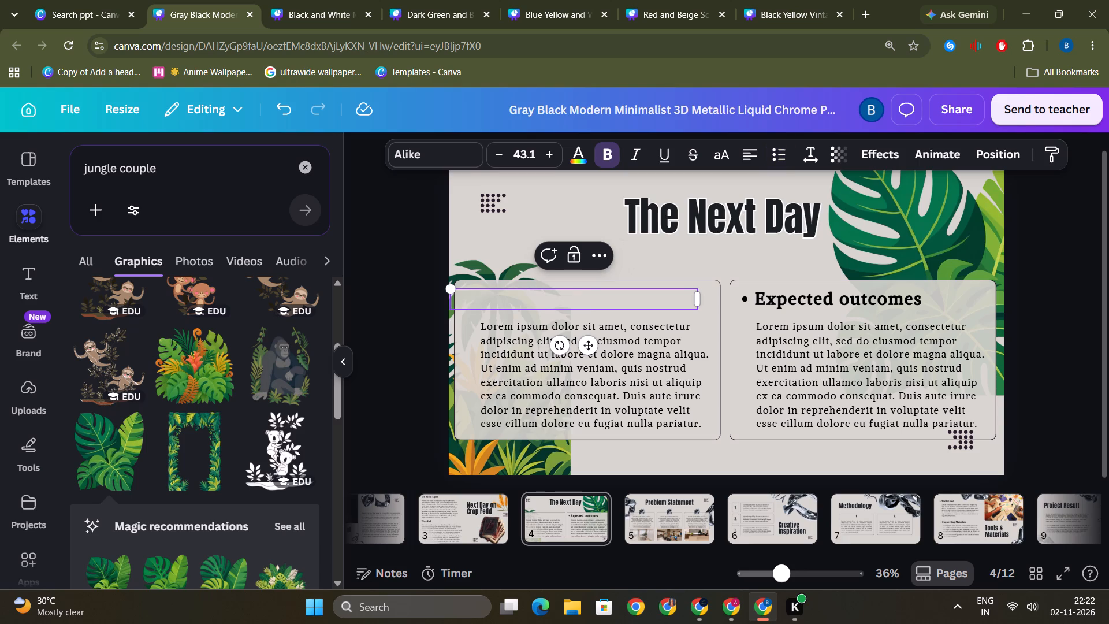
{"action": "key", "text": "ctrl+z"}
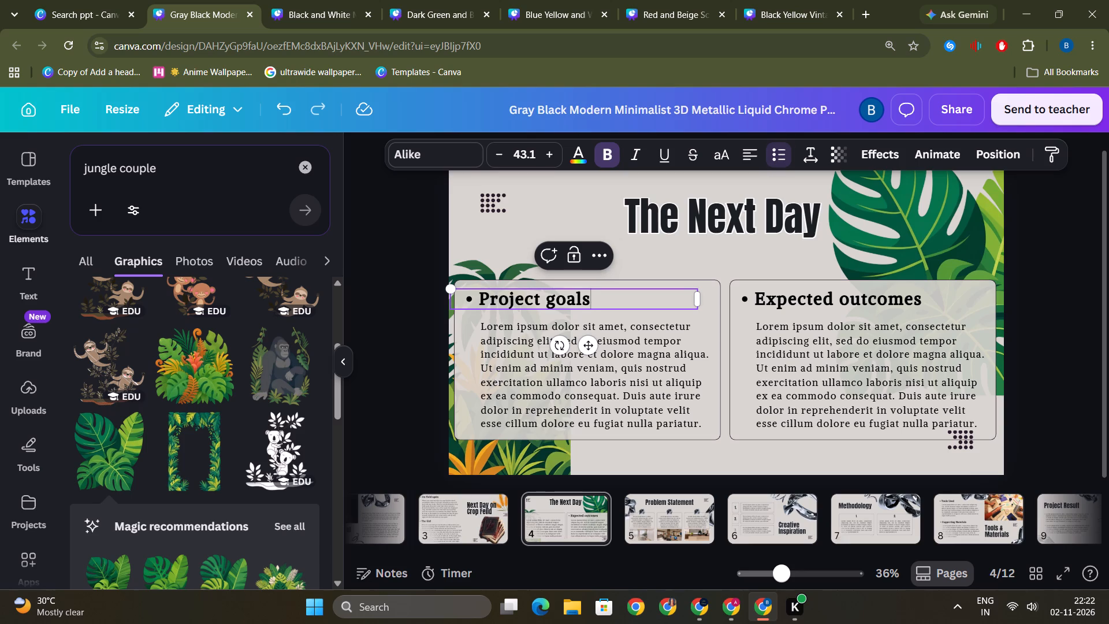
Replace the "Project goals" heading text with "The Next Morning", keeping its bullet.
{"action": "key", "text": "BackSpace"}
{"action": "key", "text": "BackSpace"}
{"action": "key", "text": "BackSpace"}
{"action": "key", "text": "BackSpace"}
{"action": "key", "text": "BackSpace"}
{"action": "key", "text": "BackSpace"}
{"action": "key", "text": "BackSpace"}
{"action": "key", "text": "BackSpace"}
{"action": "key", "text": "BackSpace"}
{"action": "key", "text": "BackSpace"}
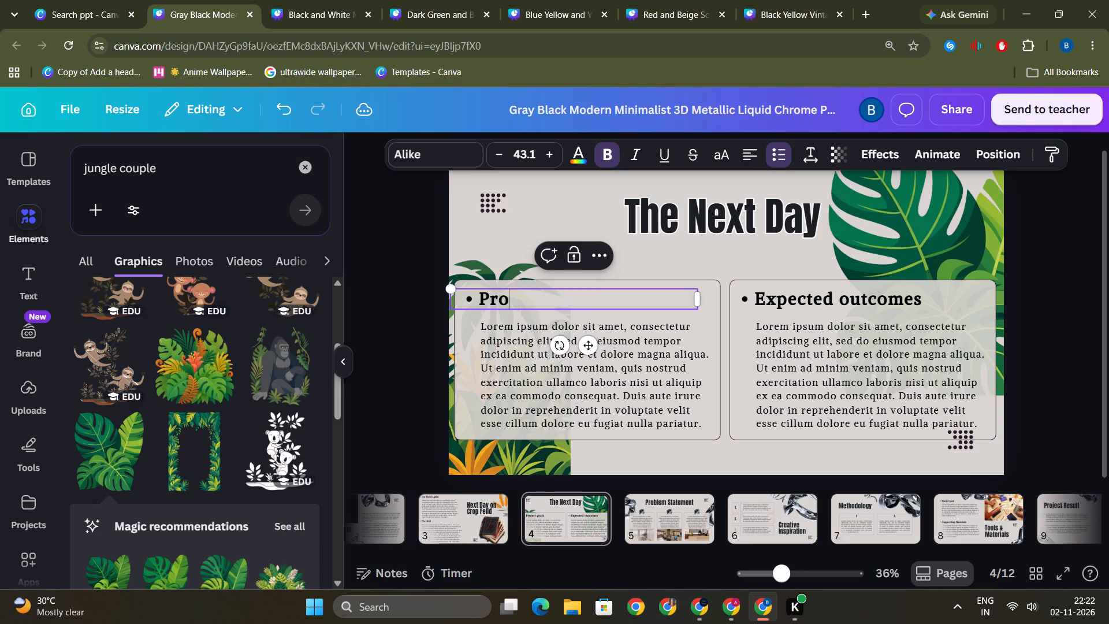
{"action": "key", "text": "BackSpace"}
{"action": "key", "text": "BackSpace"}
{"action": "key", "text": "BackSpace"}
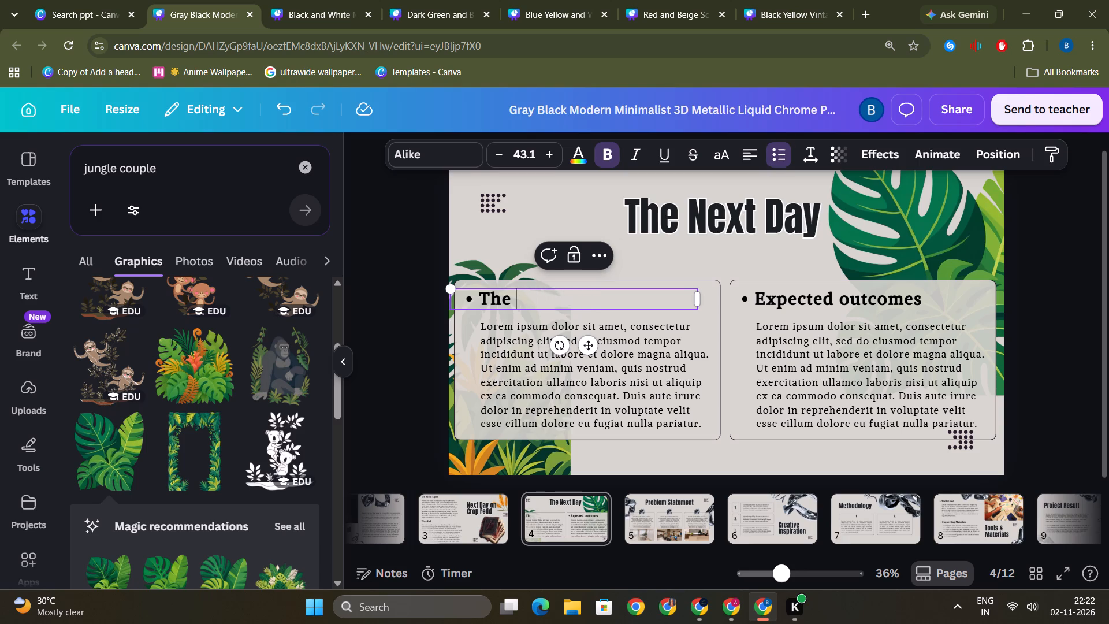
{"action": "key", "text": "BackSpace"}
{"action": "type", "text": "ex"}
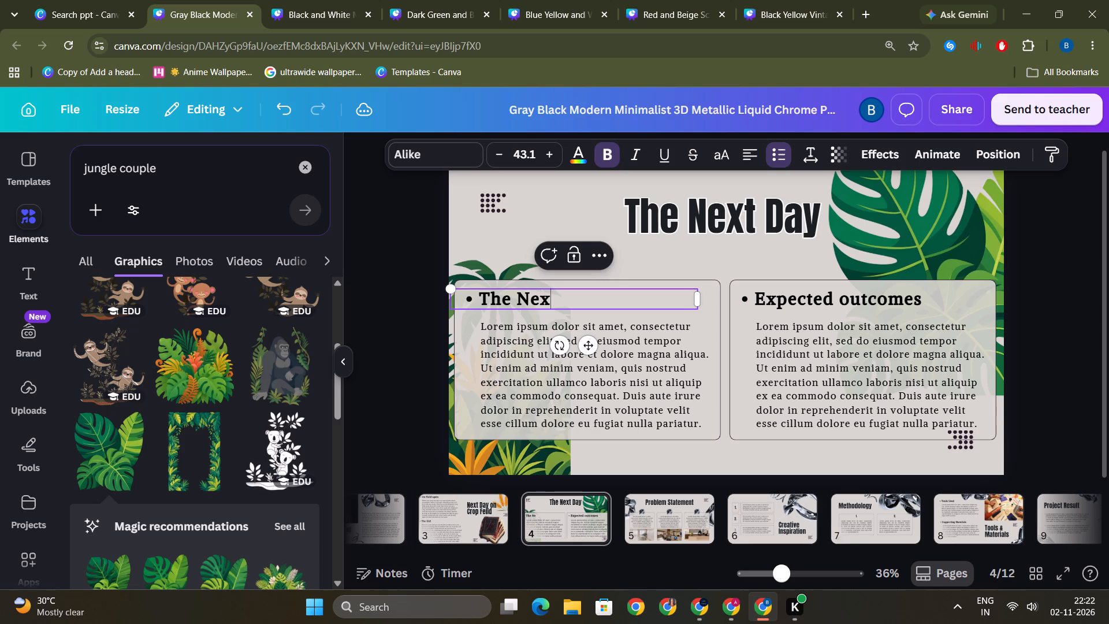
{"action": "key", "text": "space"}
{"action": "key", "text": "BackSpace"}
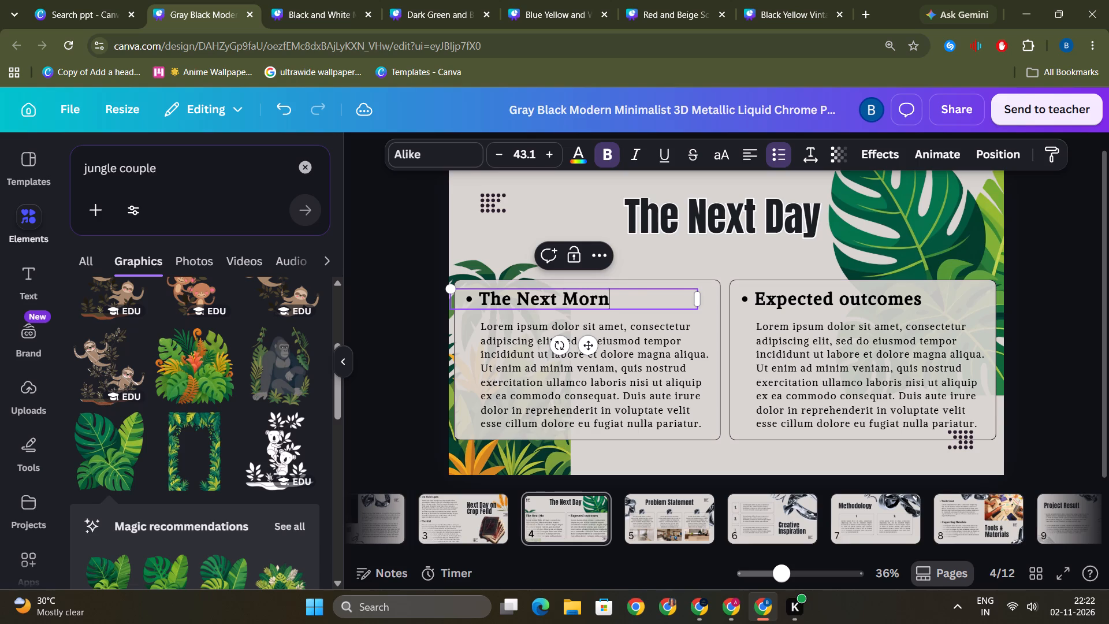
Replace the placeholder paragraph under "The Next Morning" with "Asta get ready very fast from his otherdays".
{"action": "double_click", "coordinate": [638, 379]}
{"action": "type", "text": "sta"}
{"action": "key", "text": "space"}
{"action": "key", "text": "BackSpace"}
{"action": "key", "text": "BackSpace"}
{"action": "type", "text": "get"}
{"action": "key", "text": "space"}
{"action": "type", "text": "reead"}
{"action": "key", "text": "BackSpace"}
{"action": "key", "text": "BackSpace"}
{"action": "key", "text": "a"}
{"action": "key", "text": "BackSpace"}
{"action": "key", "text": "BackSpace"}
{"action": "type", "text": "ady"}
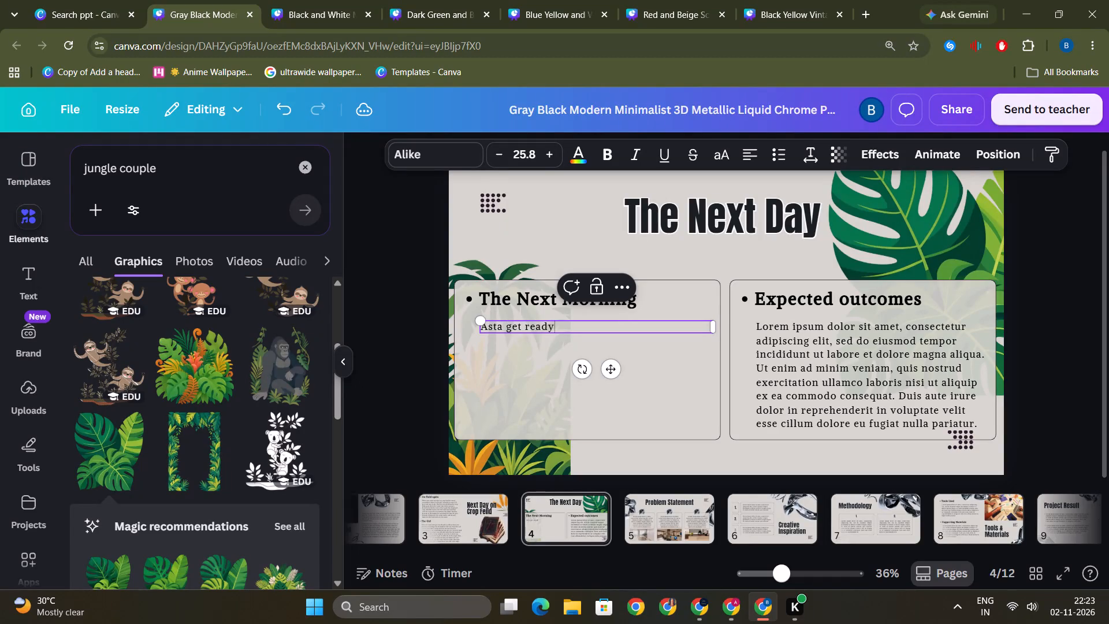
{"action": "key", "text": "space"}
{"action": "type", "text": "very"}
{"action": "key", "text": "space"}
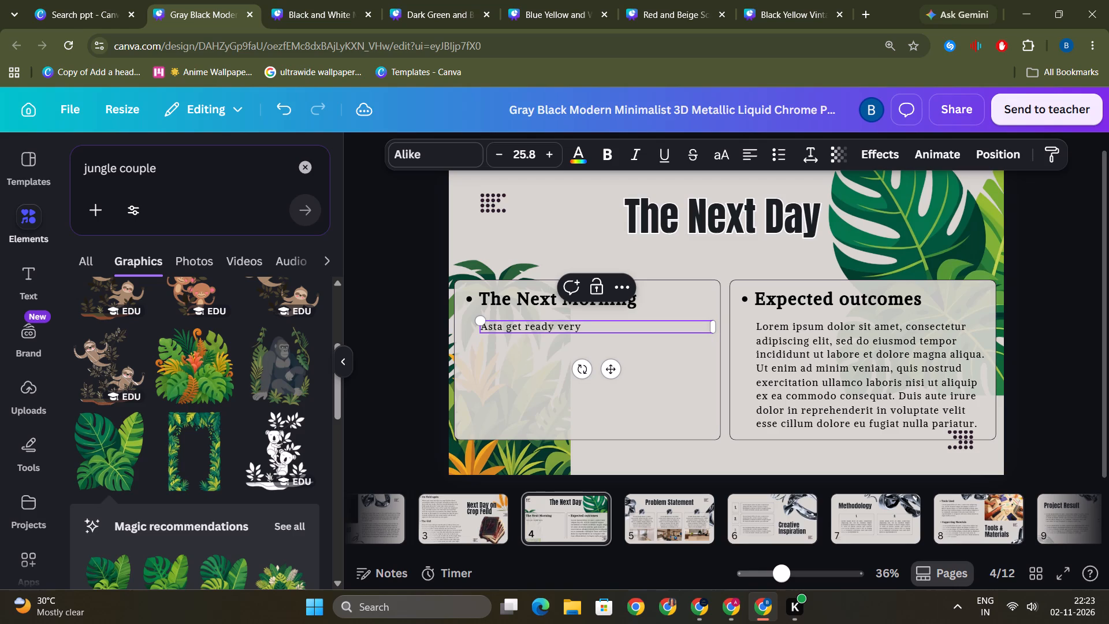
{"action": "type", "text": "fast"}
{"action": "key", "text": "space"}
{"action": "type", "text": "from hios"}
{"action": "key", "text": "BackSpace"}
{"action": "key", "text": "equal"}
{"action": "key", "text": "BackSpace"}
{"action": "key", "text": "BackSpace"}
{"action": "type", "text": "s others"}
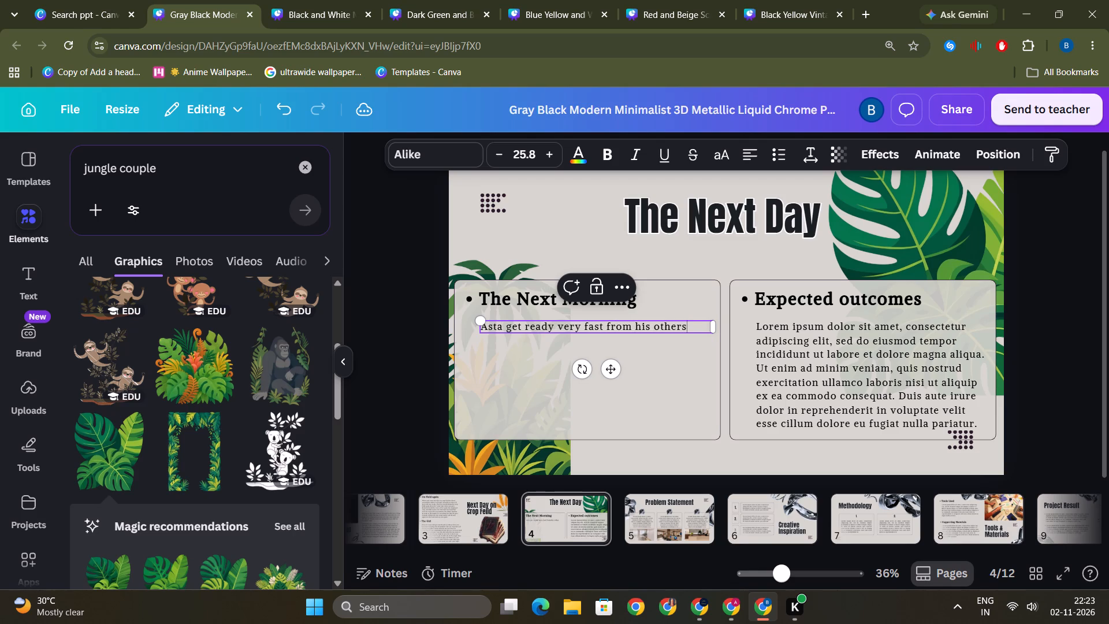
{"action": "key", "text": "BackSpace"}
{"action": "type", "text": "days"}
Continue the "The Next Morning" paragraph with "his family thing what's happeing he said".
{"action": "key", "text": "space"}
{"action": "type", "text": "her f"}
{"action": "key", "text": "BackSpace"}
{"action": "key", "text": "BackSpace"}
{"action": "key", "text": "BackSpace"}
{"action": "key", "text": "BackSpace"}
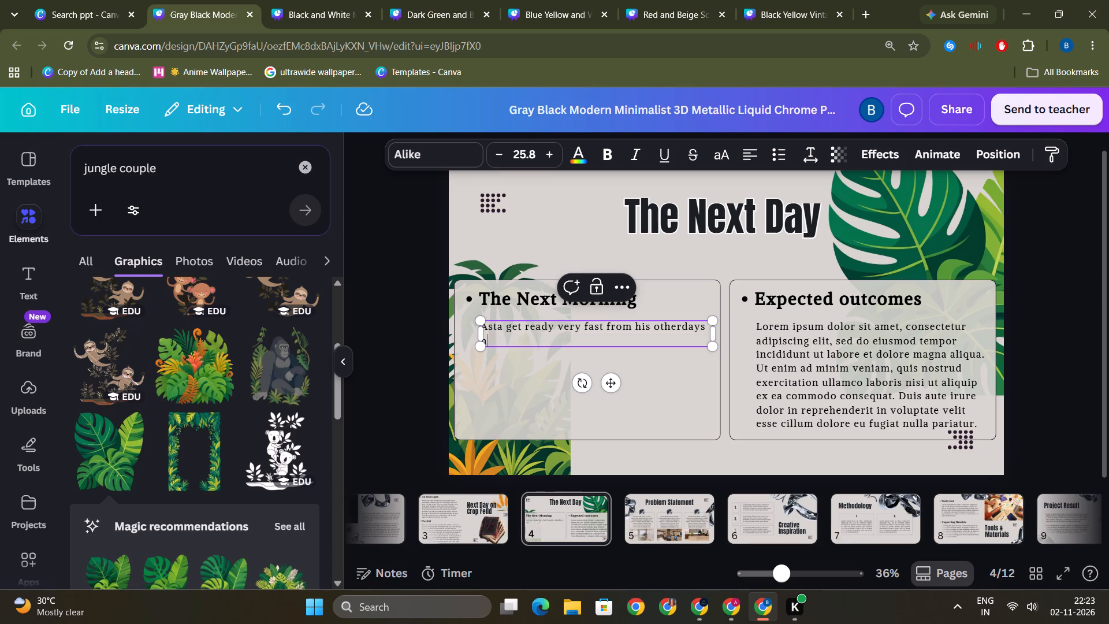
{"action": "type", "text": "ois"}
{"action": "key", "text": "space"}
{"action": "key", "text": "BackSpace"}
{"action": "key", "text": "BackSpace"}
{"action": "key", "text": "BackSpace"}
{"action": "type", "text": "s fam"}
{"action": "type", "text": "ily h"}
{"action": "key", "text": "BackSpace"}
{"action": "type", "text": "thing w"}
{"action": "key", "text": "h"}
{"action": "type", "text": "at"}
{"action": "type", "text": "'s hape"}
{"action": "key", "text": "BackSpace"}
{"action": "type", "text": "peing he sa"}
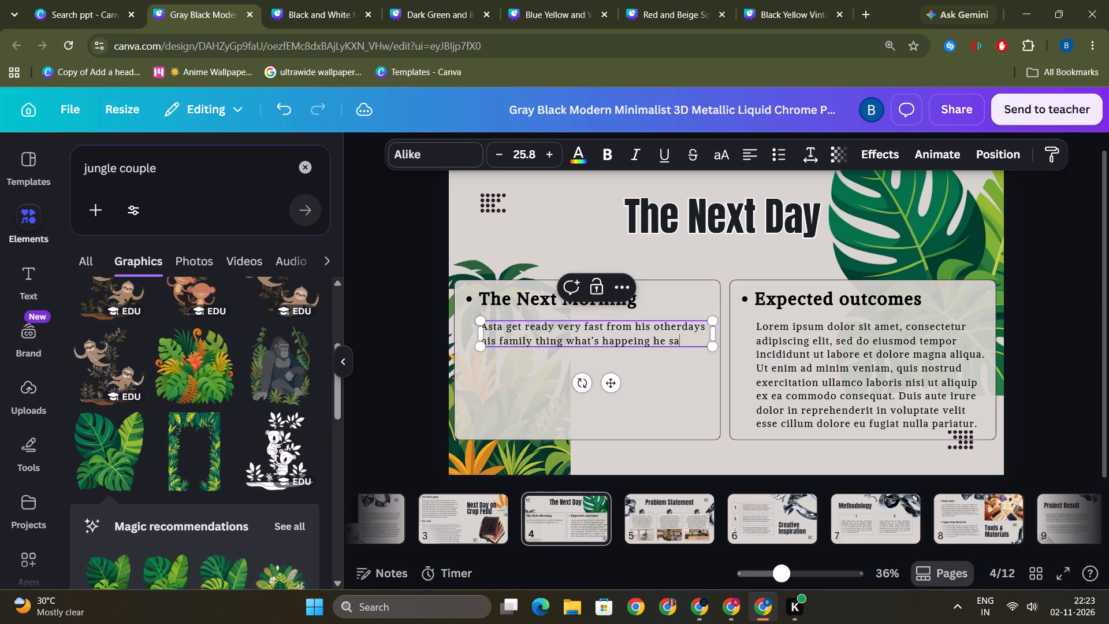
{"action": "type", "text": "id some"}
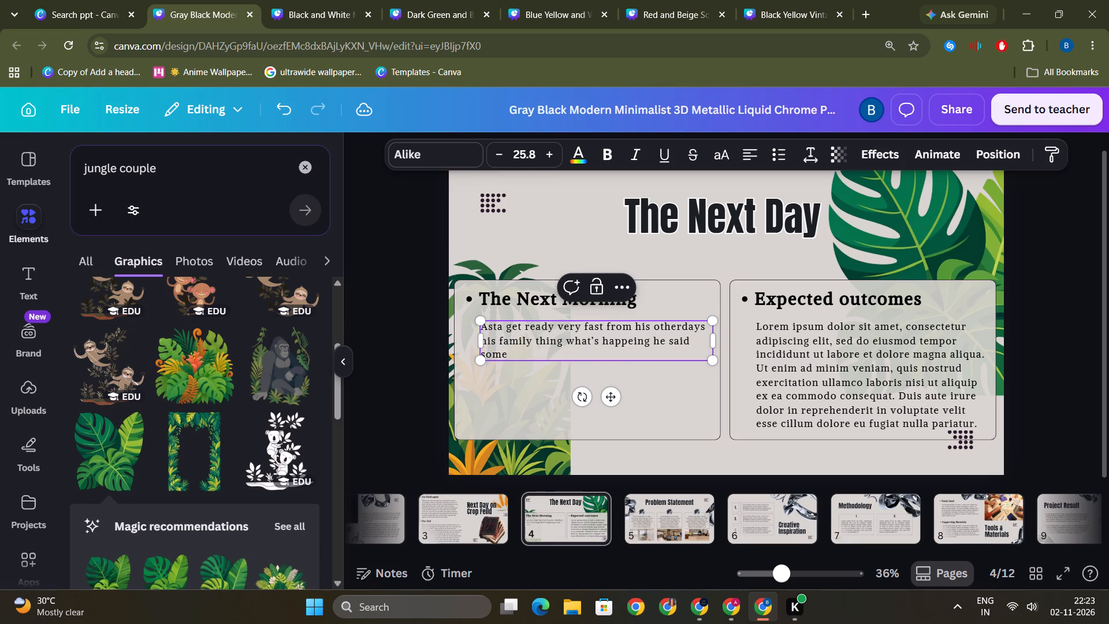
{"action": "key", "text": "BackSpace"}
{"action": "key", "text": "BackSpace"}
{"action": "key", "text": "BackSpace"}
{"action": "key", "text": "BackSpace"}
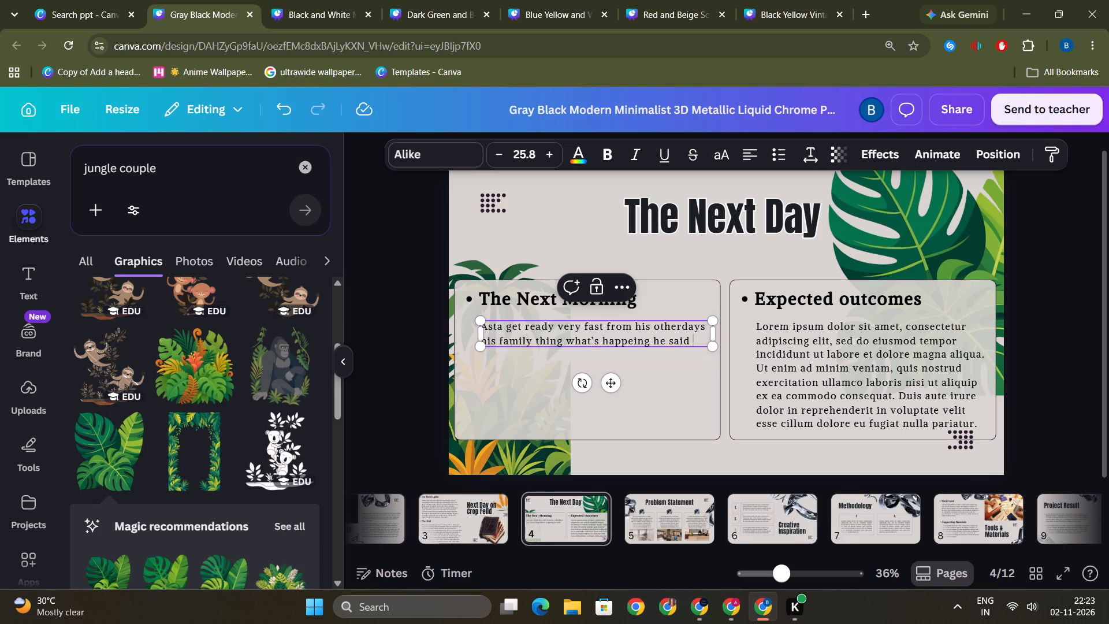
Extend the "The Next Morning" paragraph with "i have to work more for my family".
{"action": "type", "text": "i hja"}
{"action": "key", "text": "BackSpace"}
{"action": "key", "text": "BackSpace"}
{"action": "type", "text": "abe"}
{"action": "key", "text": "space"}
{"action": "key", "text": "BackSpace"}
{"action": "key", "text": "BackSpace"}
{"action": "key", "text": "BackSpace"}
{"action": "type", "text": "ve to wok"}
{"action": "key", "text": "BackSpace"}
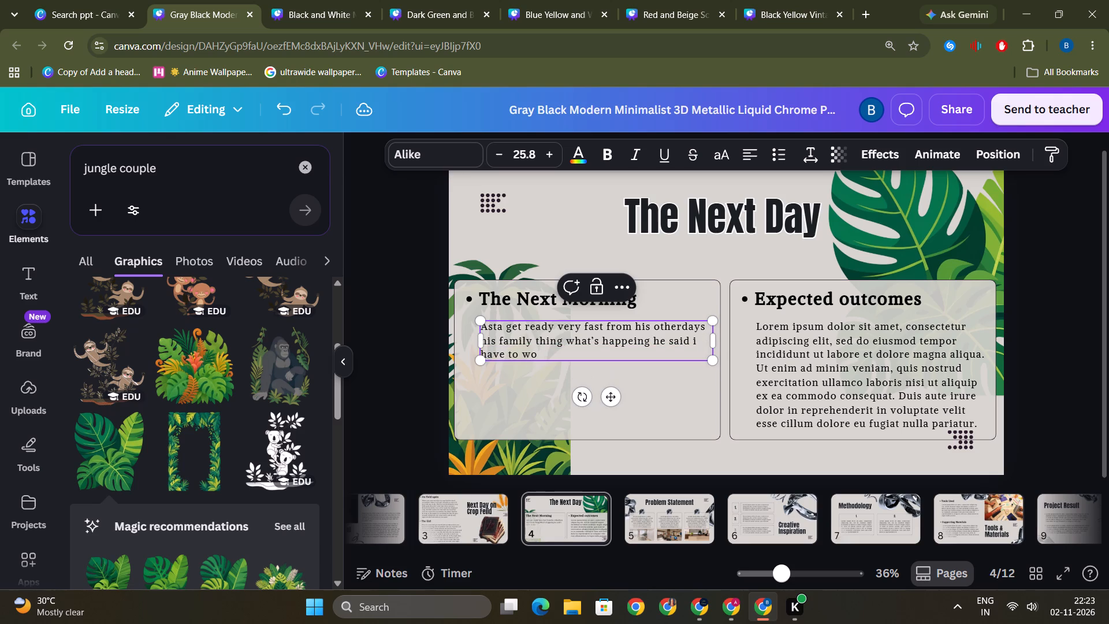
{"action": "type", "text": "rk more"}
{"action": "key", "text": "space"}
{"action": "type", "text": "fro"}
{"action": "key", "text": "BackSpace"}
{"action": "key", "text": "BackSpace"}
{"action": "type", "text": "or m"}
{"action": "type", "text": "t fa"}
{"action": "key", "text": "BackSpace"}
{"action": "key", "text": "BackSpace"}
{"action": "key", "text": "BackSpace"}
{"action": "key", "text": "BackSpace"}
{"action": "type", "text": "y family"}
{"action": "key", "text": "space"}
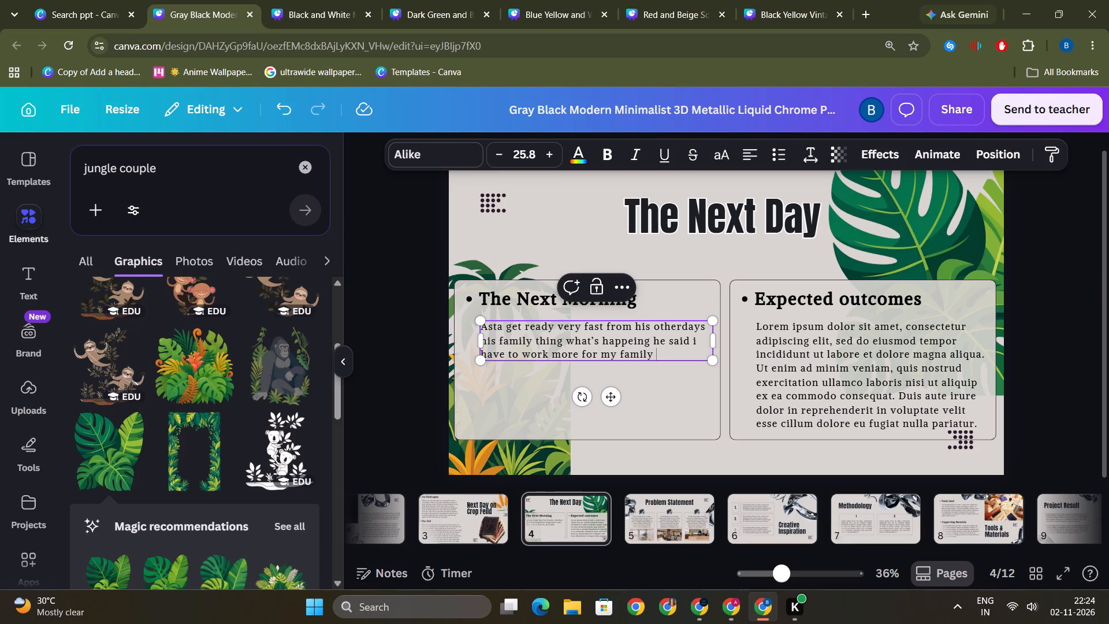
{"action": "key", "text": "BackSpace"}
Add a full stop and the sentence "Then he left with smile and happyness" to the "The Next Morning" paragraph.
{"action": "type", "text": ". th"}
{"action": "key", "text": "BackSpace"}
{"action": "key", "text": "BackSpace"}
{"action": "key", "text": "BackSpace"}
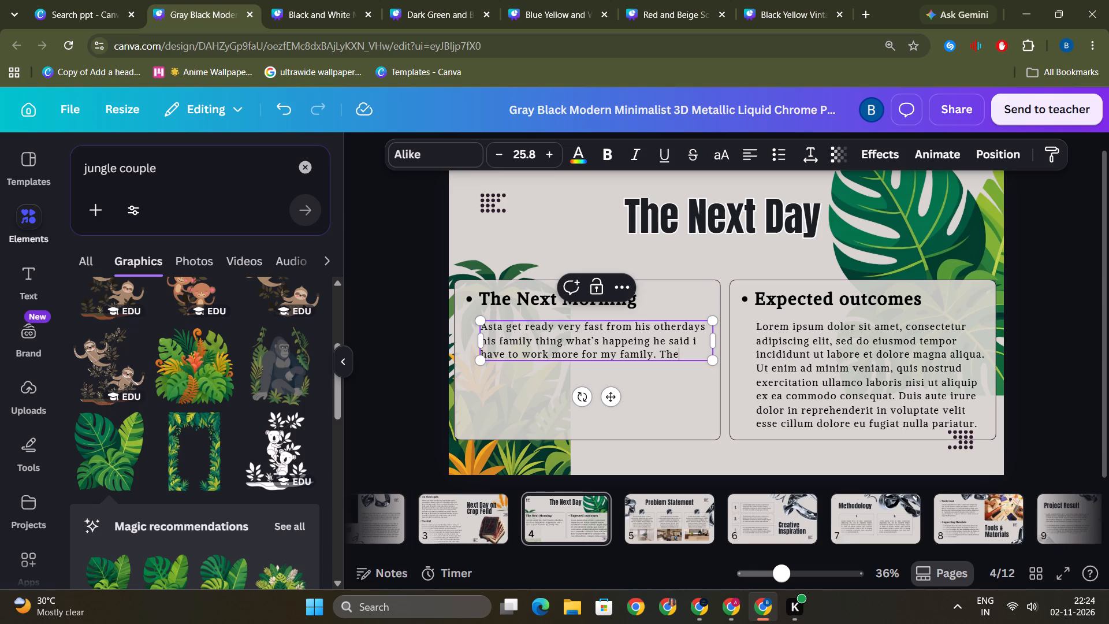
{"action": "type", "text": "n he left"}
{"action": "key", "text": "space"}
{"action": "type", "text": "with smile and happyness"}
{"action": "key", "text": "space"}
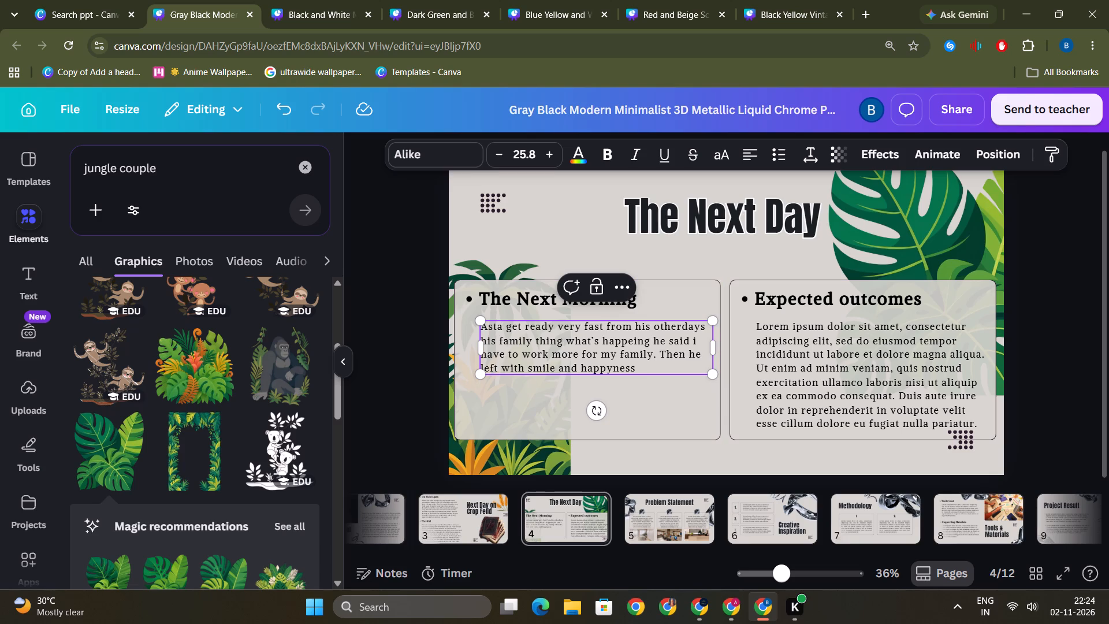
Widen the "The Next Morning" paragraph's text box leftward so its text starts in line with the heading's bullet.
{"action": "left_click_drag", "start_coordinate": [478, 347], "coordinate": [463, 347]}
Continue the "The Next Morning" paragraph with ", when he reach the crop field he again searching her".
{"action": "left_click", "coordinate": [587, 369]}
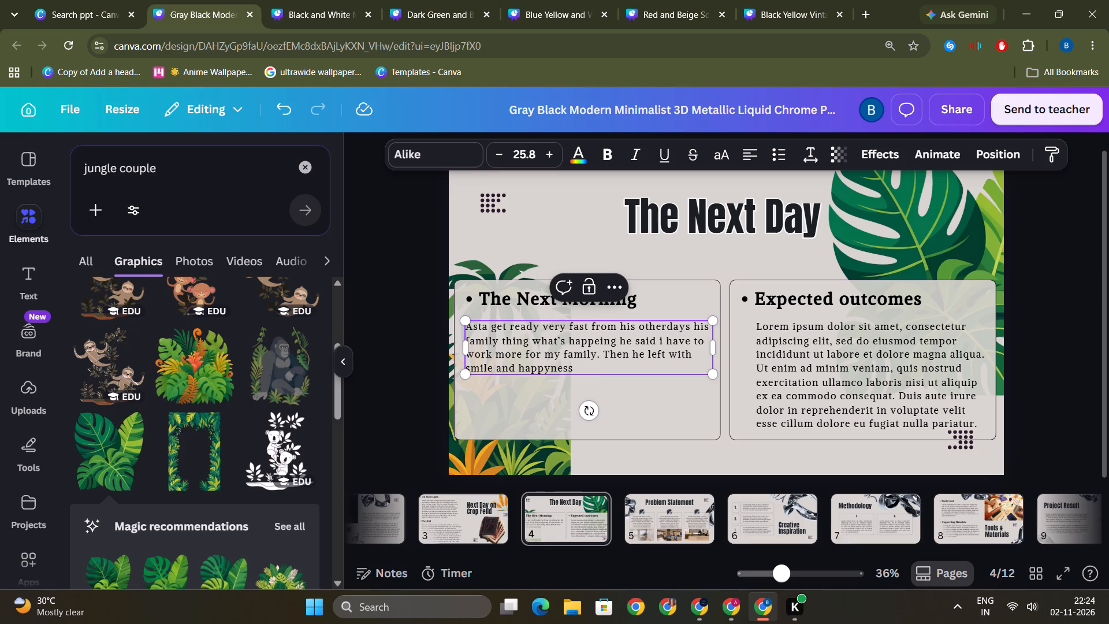
{"action": "type", "text": "whe"}
{"action": "key", "text": "BackSpace"}
{"action": "key", "text": "BackSpace"}
{"action": "key", "text": "BackSpace"}
{"action": "key", "text": "BackSpace"}
{"action": "type", "text": ", when he readc"}
{"action": "key", "text": "BackSpace"}
{"action": "key", "text": "BackSpace"}
{"action": "type", "text": "ch th"}
{"action": "key", "text": "space"}
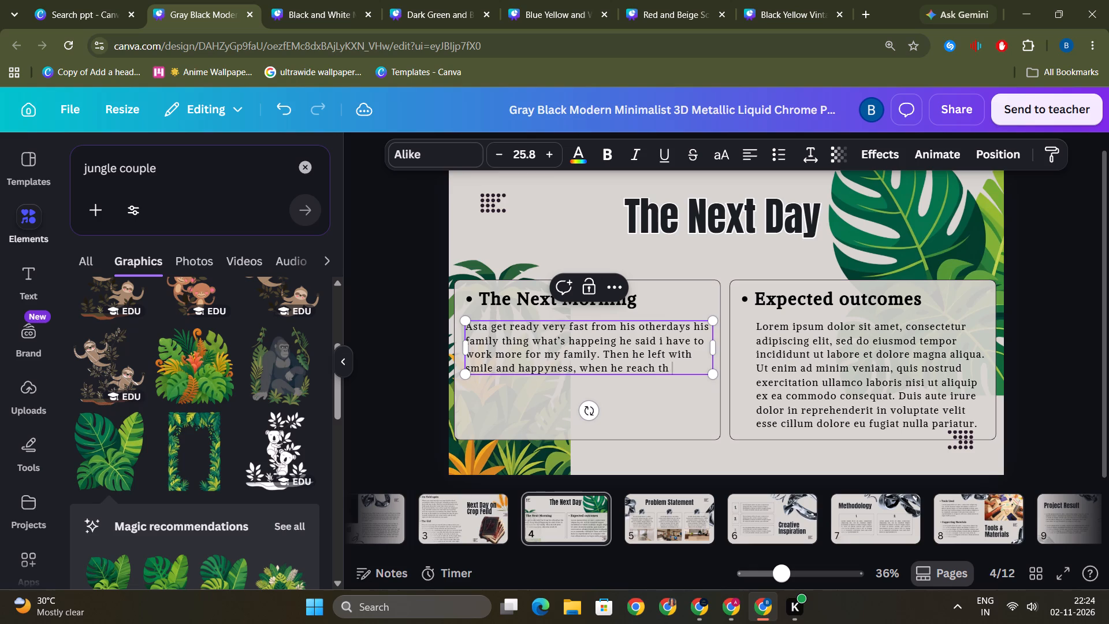
{"action": "key", "text": "BackSpace"}
{"action": "type", "text": "e cropmf"}
{"action": "key", "text": "BackSpace"}
{"action": "key", "text": "BackSpace"}
{"action": "key", "text": "space"}
{"action": "type", "text": "fie"}
{"action": "key", "text": "BackSpace"}
{"action": "key", "text": "BackSpace"}
{"action": "type", "text": "eoil"}
{"action": "key", "text": "BackSpace"}
{"action": "key", "text": "BackSpace"}
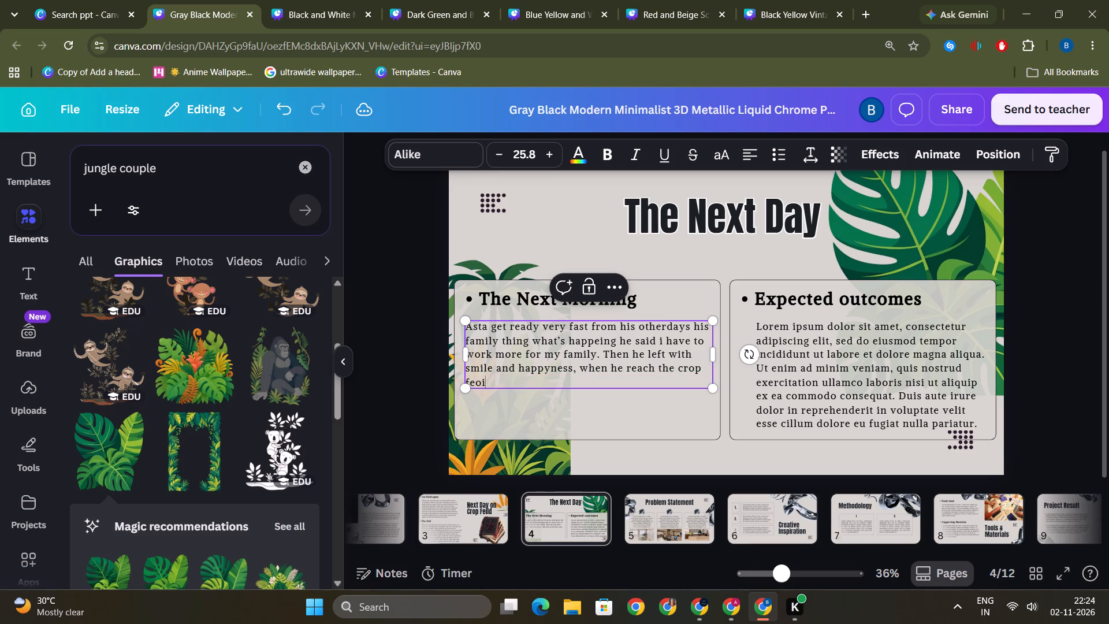
{"action": "key", "text": "BackSpace"}
{"action": "key", "text": "BackSpace"}
{"action": "type", "text": "ield i"}
{"action": "key", "text": "BackSpace"}
{"action": "type", "text": "he"}
{"action": "key", "text": "space"}
{"action": "type", "text": "again searc"}
{"action": "type", "text": "hing her"}
{"action": "key", "text": "space"}
Extend the "The Next Morning" paragraph with "this time he sout out her name juliya juliya Im asta where are you".
{"action": "type", "text": "this time he"}
{"action": "key", "text": "space"}
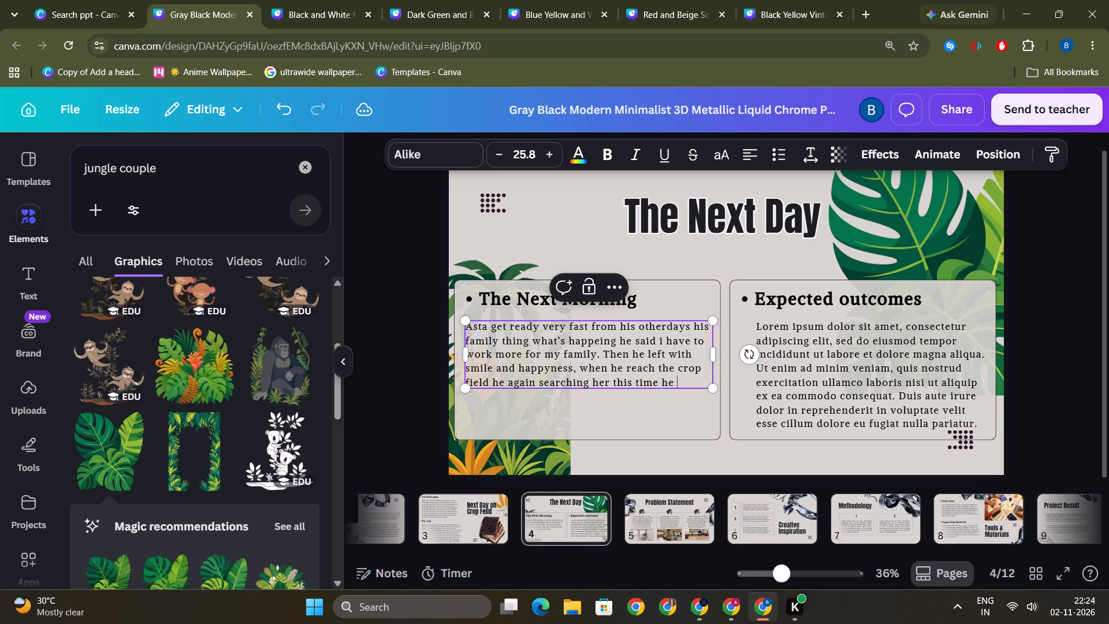
{"action": "type", "text": "so"}
{"action": "key", "text": "BackSpace"}
{"action": "key", "text": "BackSpace"}
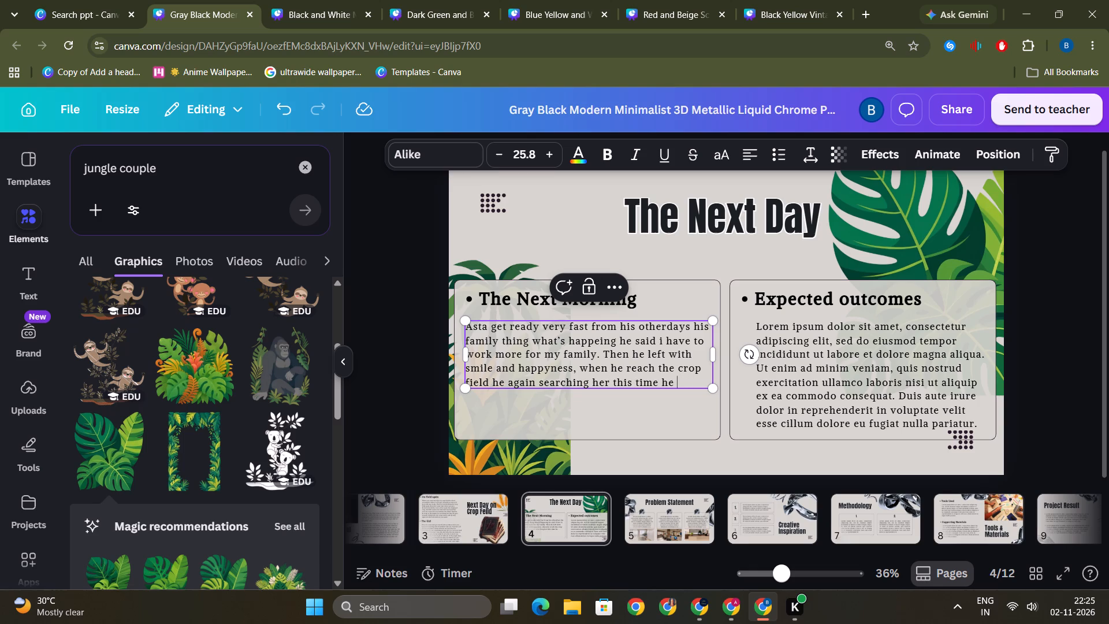
{"action": "type", "text": "sout out her name juliya juliya im"}
{"action": "key", "text": "BackSpace"}
{"action": "key", "text": "BackSpace"}
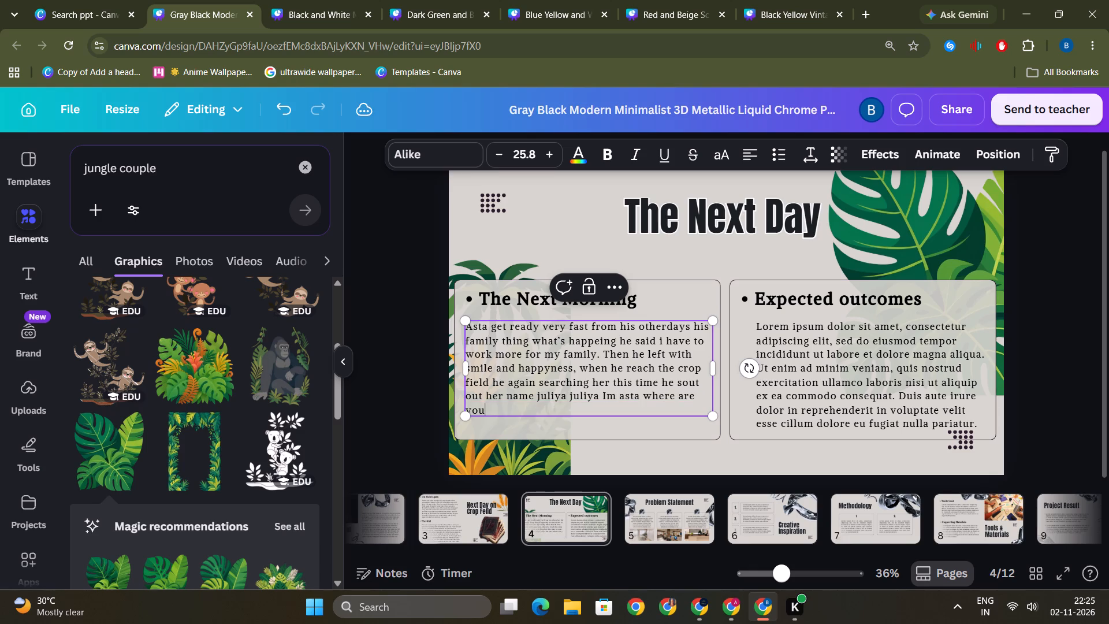
End the "The Next Morning" paragraph with "im waiting".
{"action": "key", "text": "c"}
{"action": "key", "text": "BackSpace"}
{"action": "type", "text": "oi"}
{"action": "key", "text": "BackSpace"}
{"action": "key", "text": "BackSpace"}
{"action": "type", "text": "o,"}
{"action": "key", "text": "BackSpace"}
{"action": "key", "text": "BackSpace"}
{"action": "type", "text": "im waititnm"}
{"action": "key", "text": "BackSpace"}
{"action": "key", "text": "BackSpace"}
{"action": "key", "text": "BackSpace"}
{"action": "type", "text": "ng"}
{"action": "key", "text": "space"}
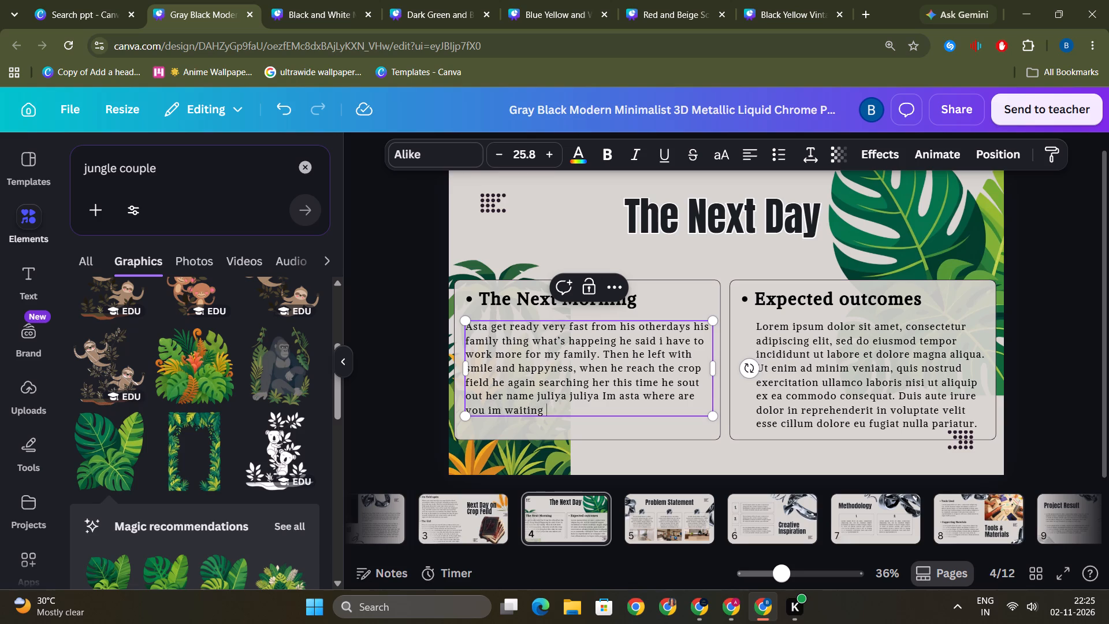
Move slide 4's lower-right dot pattern below the "Expected outcomes" box and shift the upper-left dot pattern closer to the slide's corner.
{"action": "left_click", "coordinate": [839, 337]}
{"action": "left_click_drag", "start_coordinate": [965, 445], "coordinate": [970, 456]}
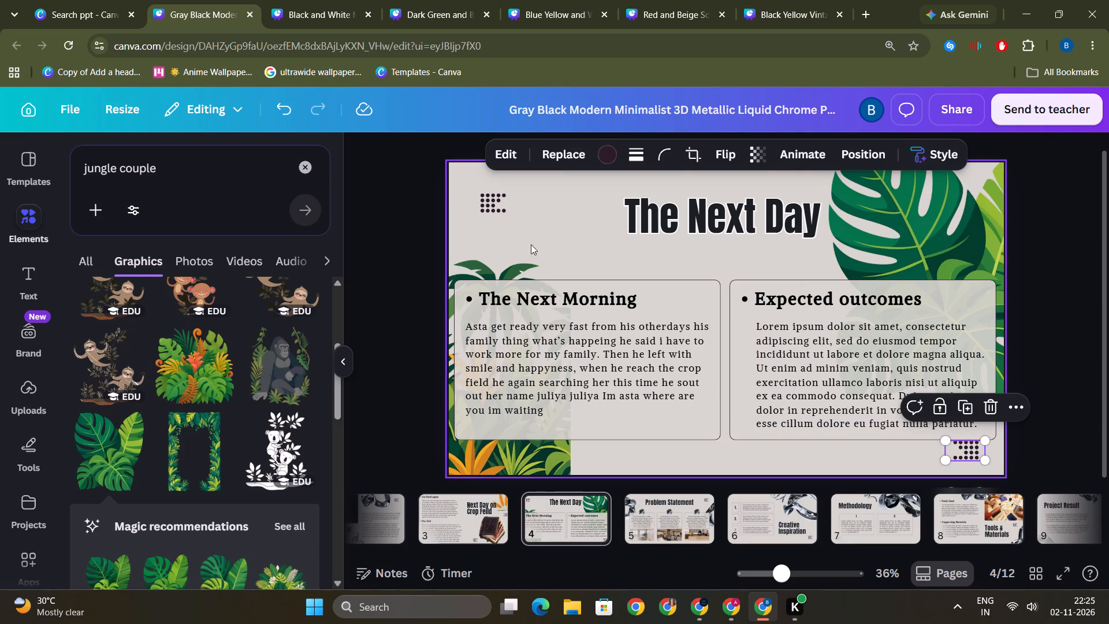
{"action": "left_click_drag", "start_coordinate": [503, 205], "coordinate": [490, 191]}
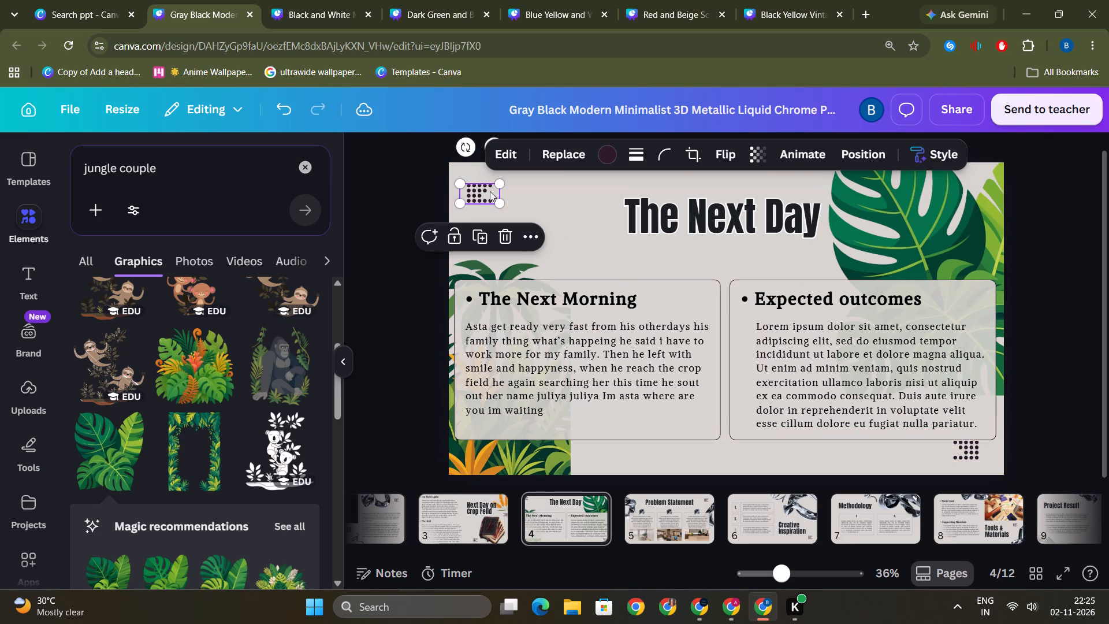
{"action": "left_click", "coordinate": [1070, 336]}
Replace the "Expected outcomes" heading text with "She come", keeping its bullet.
{"action": "left_click", "coordinate": [885, 275]}
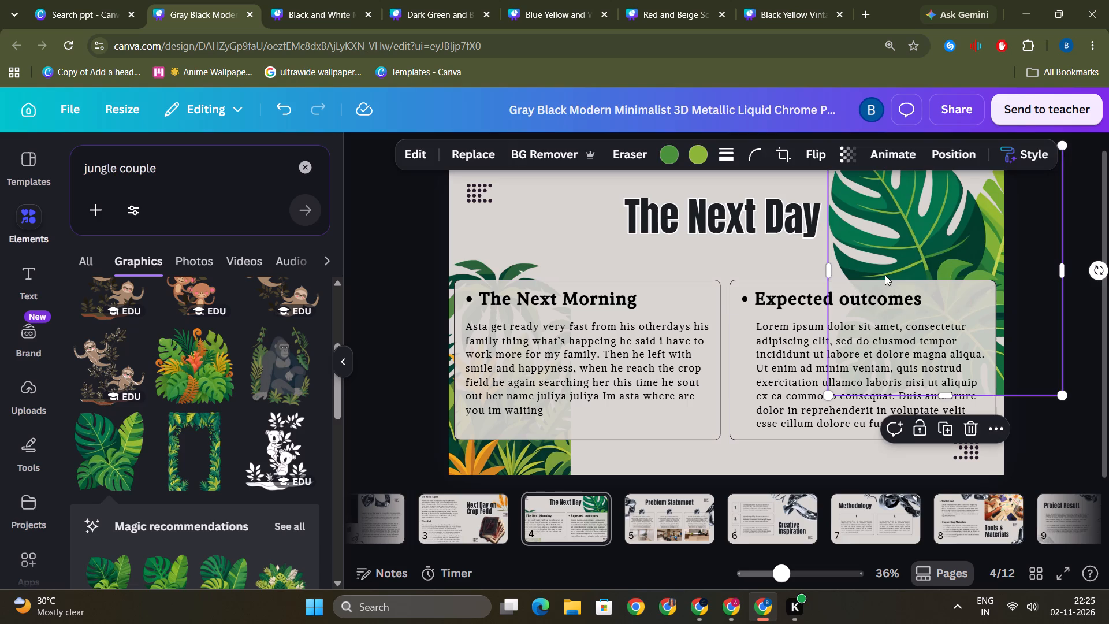
{"action": "double_click", "coordinate": [800, 308]}
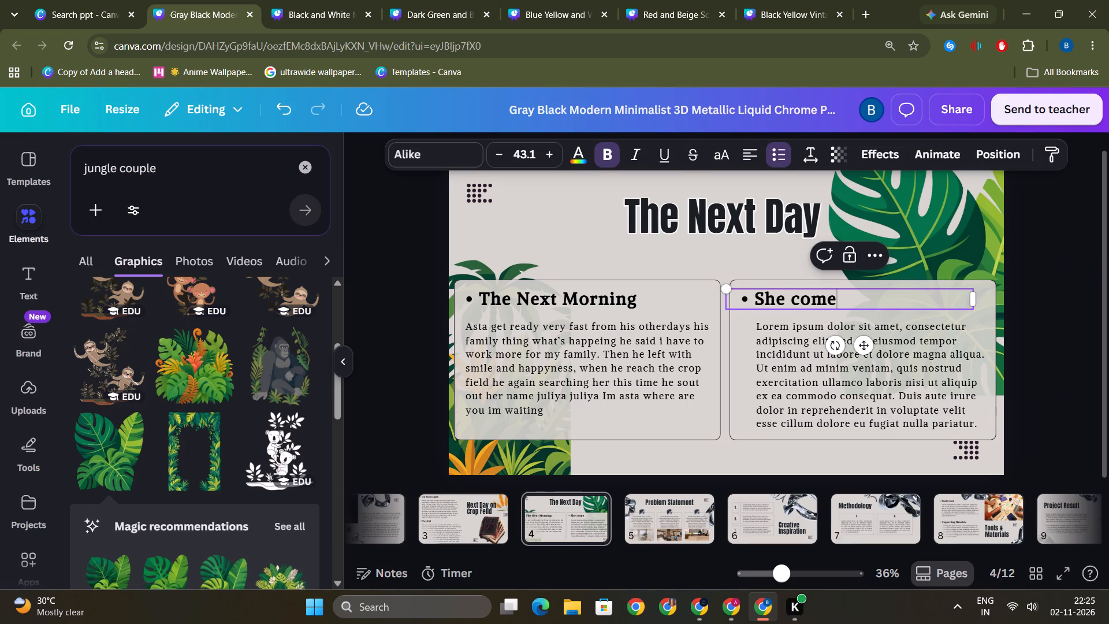
Widen the placeholder paragraph under "She come" leftward so its text starts in line with the heading's bullet.
{"action": "left_click", "coordinate": [859, 389]}
{"action": "left_click", "coordinate": [859, 389]}
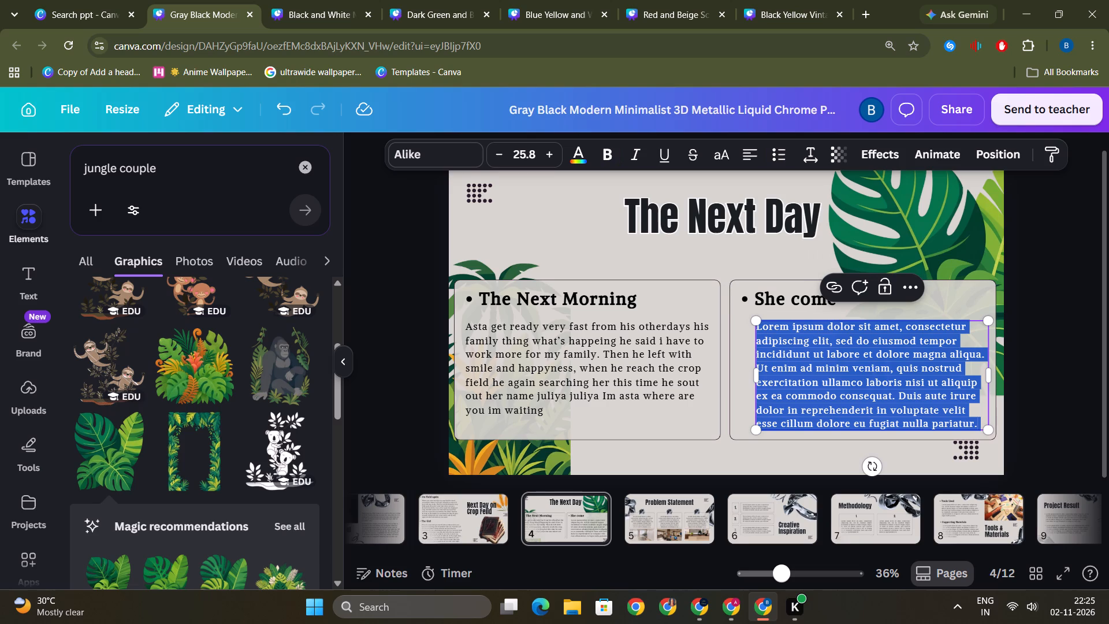
{"action": "left_click_drag", "start_coordinate": [755, 373], "coordinate": [754, 373]}
{"action": "left_click_drag", "start_coordinate": [754, 373], "coordinate": [739, 373]}
{"action": "left_click", "coordinate": [932, 364]}
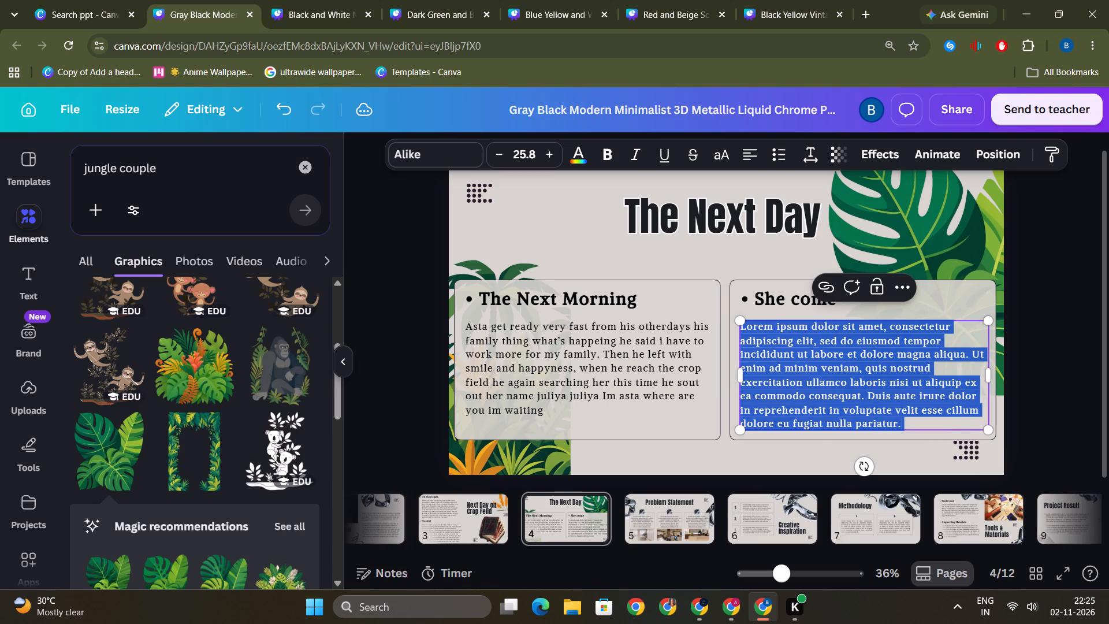
Replace the placeholder paragraph under "She come" with "Asta sit after working".
{"action": "triple_click", "coordinate": [926, 403]}
{"action": "key", "text": "BackSpace"}
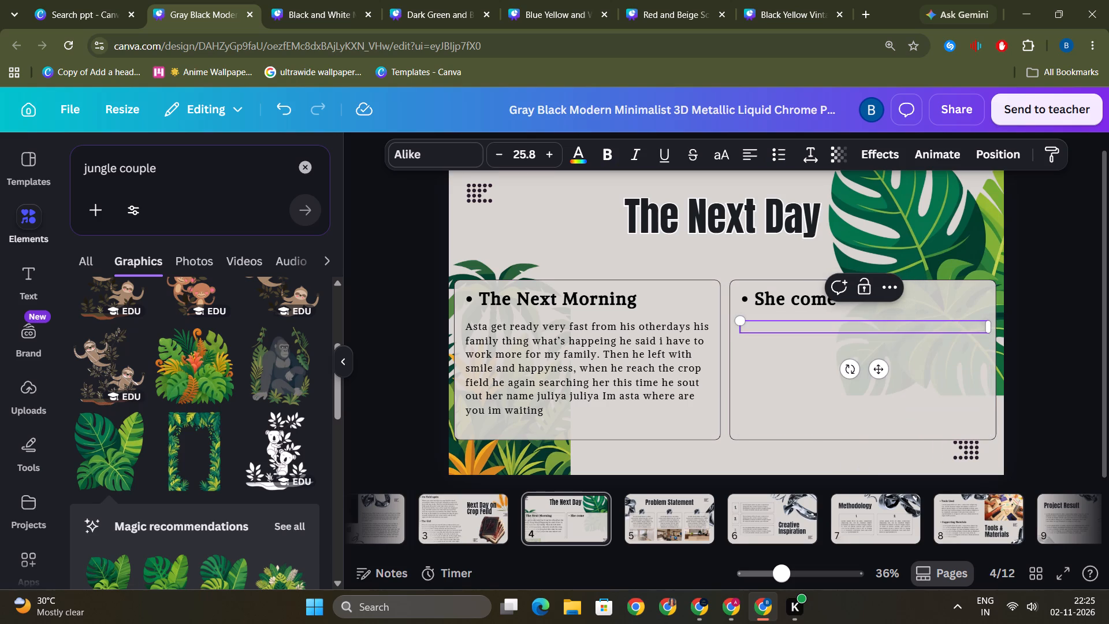
{"action": "key", "text": "BackSpace"}
{"action": "key", "text": "a"}
{"action": "key", "text": "BackSpace"}
{"action": "key", "text": "BackSpace"}
{"action": "key", "text": "a"}
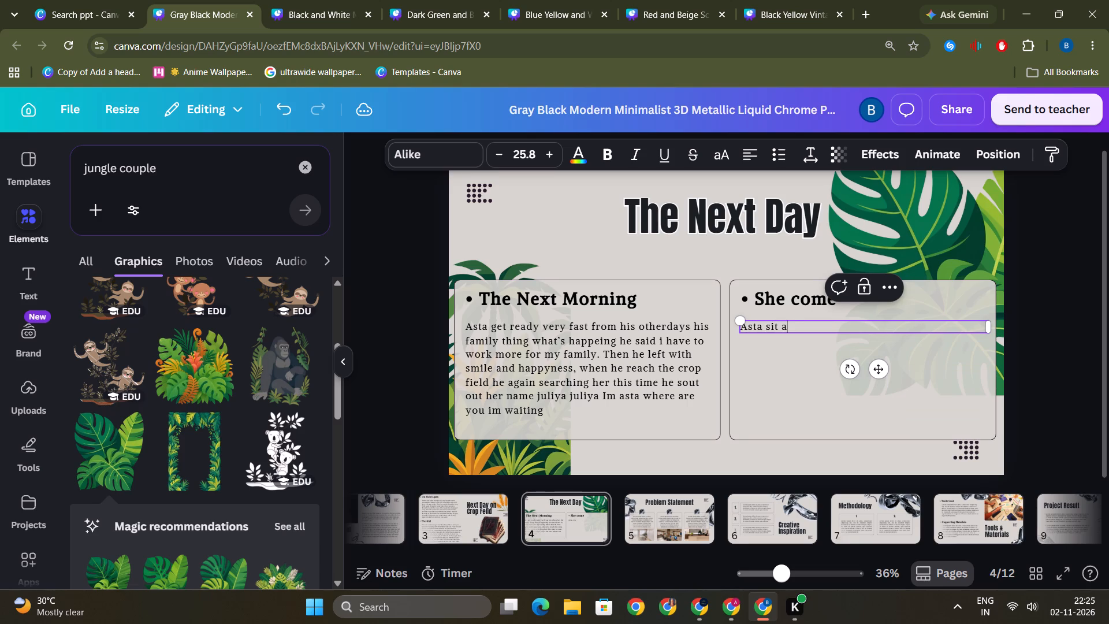
{"action": "key", "text": "BackSpace"}
{"action": "key", "text": "BackSpace"}
{"action": "type", "text": "ad"}
{"action": "key", "text": "BackSpace"}
{"action": "type", "text": "fter working"}
Continue the "She come" paragraph with "and the sun already gone".
{"action": "key", "text": "space"}
{"action": "type", "text": "and the"}
{"action": "key", "text": "space"}
{"action": "type", "text": "sun a;"}
{"action": "key", "text": "BackSpace"}
{"action": "type", "text": "lready gone"}
{"action": "key", "text": "space"}
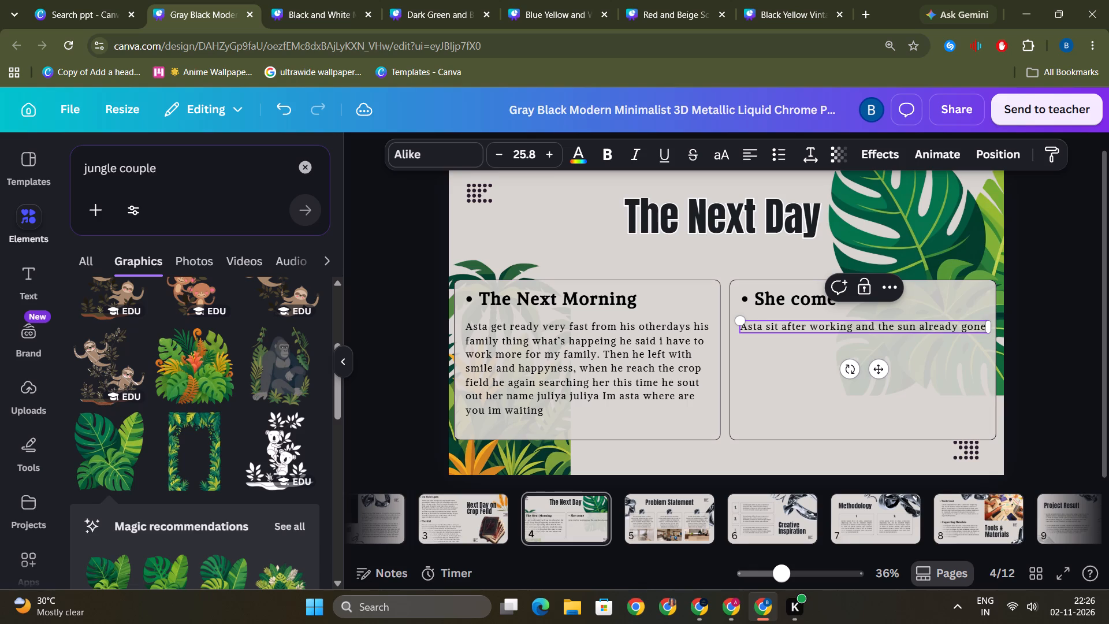
{"action": "key", "text": "BackSpace"}
Continue the "She come" paragraph with "when he was wispering where are you".
{"action": "key", "text": "space"}
{"action": "type", "text": "when h"}
{"action": "type", "text": "e was wispei"}
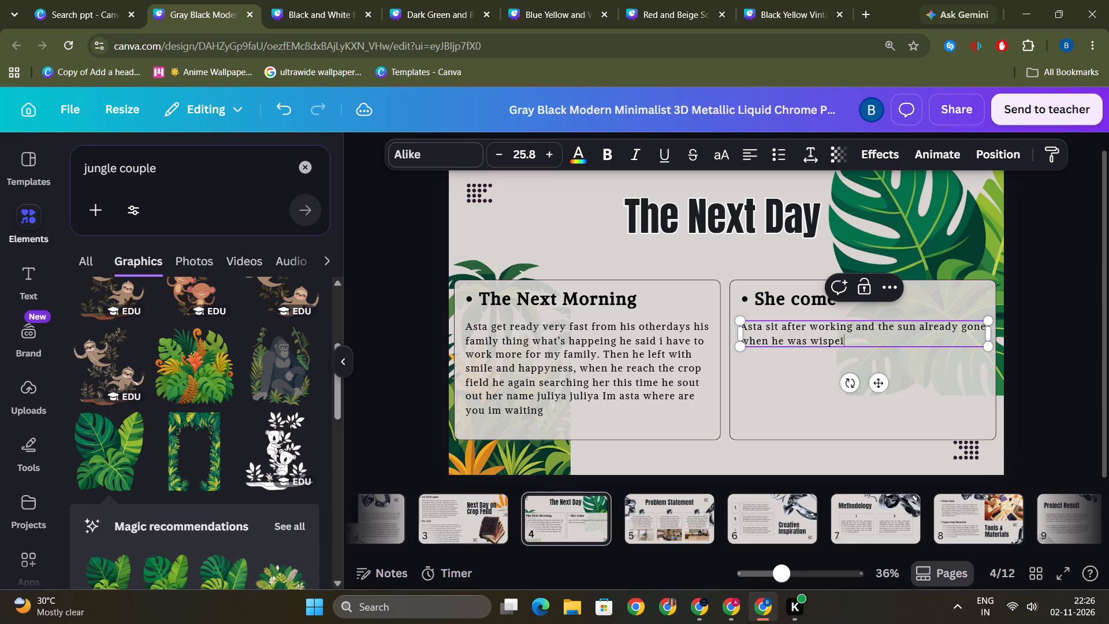
{"action": "key", "text": "BackSpace"}
{"action": "type", "text": "ring where are to"}
{"action": "key", "text": "BackSpace"}
{"action": "key", "text": "BackSpace"}
{"action": "type", "text": "you k"}
{"action": "key", "text": "BackSpace"}
Continue the paragraph with "juliya the day already gone and you are not come i was waiting whole day.".
{"action": "type", "text": "juliya all"}
{"action": "key", "text": "BackSpace"}
{"action": "key", "text": "BackSpace"}
{"action": "key", "text": "BackSpace"}
{"action": "type", "text": "the"}
{"action": "key", "text": "space"}
{"action": "type", "text": "day already gone and you are not"}
{"action": "key", "text": "space"}
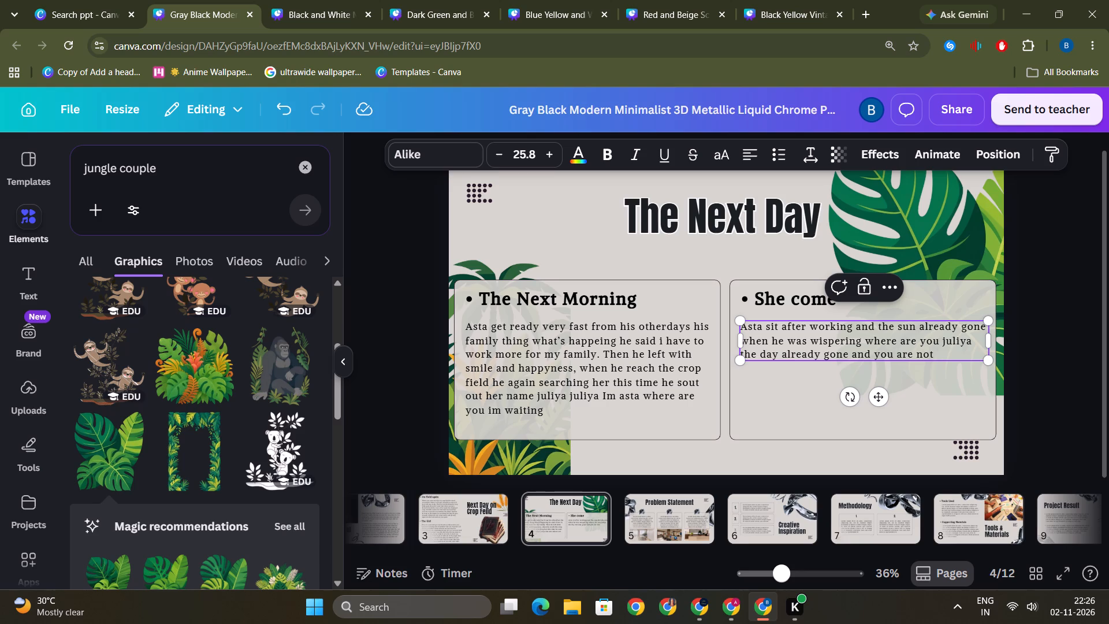
{"action": "type", "text": "he"}
{"action": "key", "text": "BackSpace"}
{"action": "key", "text": "BackSpace"}
{"action": "type", "text": "come i was waitin"}
{"action": "key", "text": "f"}
{"action": "key", "text": "BackSpace"}
{"action": "type", "text": "g whole day"}
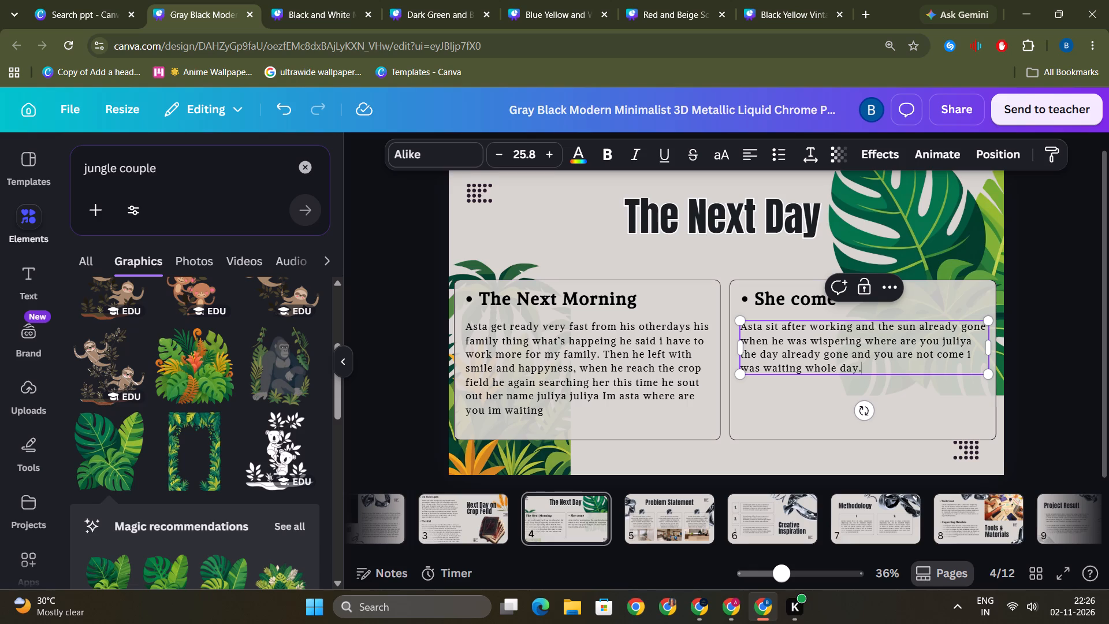
Start a new sentence in the "She come" paragraph: "Suddenly she appear from his back and".
{"action": "type", "text": "uddd"}
{"action": "key", "text": "BackSpace"}
{"action": "type", "text": "el"}
{"action": "key", "text": "BackSpace"}
{"action": "type", "text": "nly"}
{"action": "key", "text": "space"}
{"action": "type", "text": "she"}
{"action": "key", "text": "space"}
{"action": "type", "text": "appear from his back and po"}
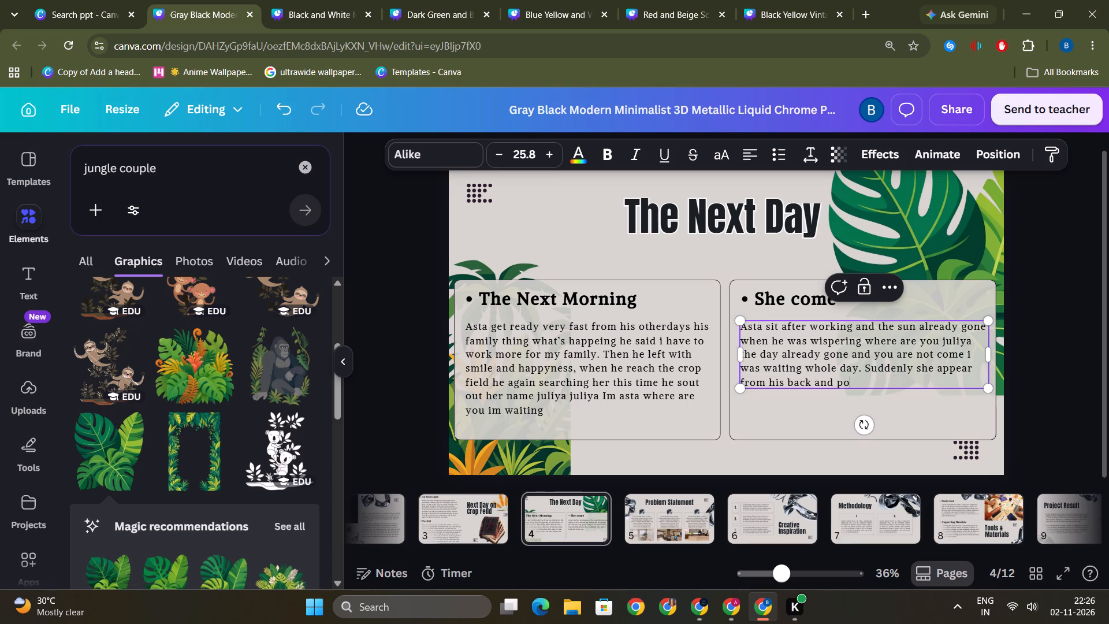
Continue the "She come" paragraph with "put her hand on his shoulder".
{"action": "key", "text": "BackSpace"}
{"action": "type", "text": "ut his hand o"}
{"action": "key", "text": "BackSpace"}
{"action": "key", "text": "BackSpace"}
{"action": "key", "text": "BackSpace"}
{"action": "key", "text": "BackSpace"}
{"action": "key", "text": "BackSpace"}
{"action": "key", "text": "BackSpace"}
{"action": "key", "text": "BackSpace"}
{"action": "key", "text": "BackSpace"}
{"action": "key", "text": "BackSpace"}
{"action": "type", "text": "er hand o"}
{"action": "type", "text": "n his"}
{"action": "key", "text": "space"}
{"action": "type", "text": "shoul;d"}
{"action": "key", "text": "BackSpace"}
{"action": "key", "text": "BackSpace"}
{"action": "type", "text": "der"}
{"action": "key", "text": "space"}
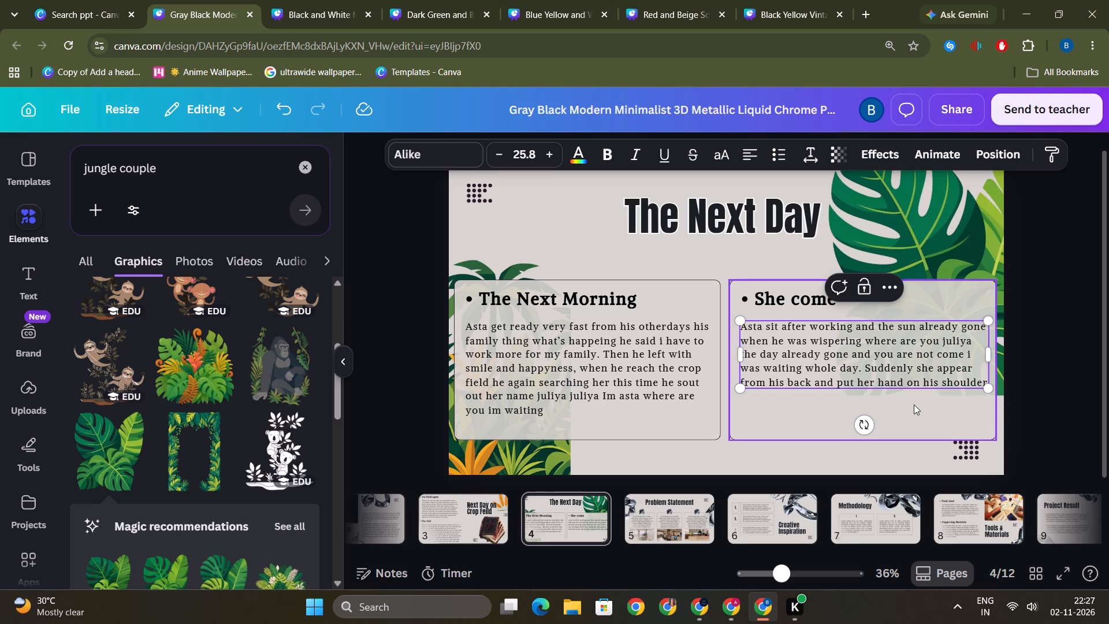
Continue the "She come" paragraph with "he thought someone from village".
{"action": "type", "text": "he thought a"}
{"action": "key", "text": "BackSpace"}
{"action": "type", "text": "someonme f"}
{"action": "key", "text": "BackSpace"}
{"action": "key", "text": "BackSpace"}
{"action": "key", "text": "BackSpace"}
{"action": "key", "text": "BackSpace"}
{"action": "type", "text": "e from villahge"}
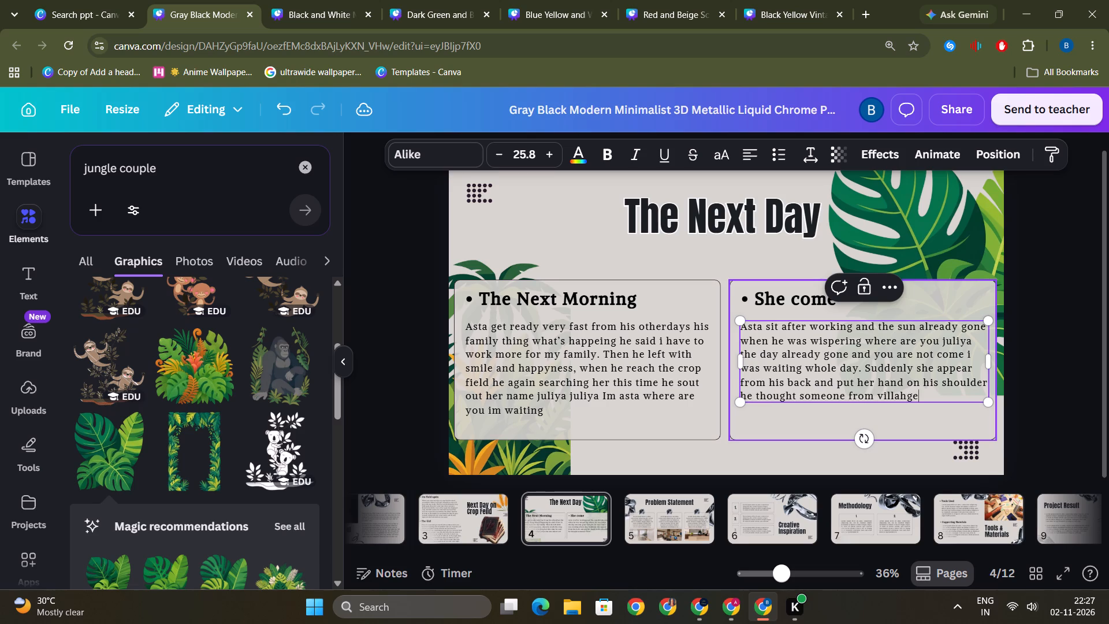
{"action": "key", "text": "BackSpace"}
{"action": "key", "text": "BackSpace"}
{"action": "key", "text": "BackSpace"}
{"action": "type", "text": "ge o"}
Change "village" to "villager" and continue the paragraph with "are there but when she said".
{"action": "key", "text": "BackSpace"}
{"action": "key", "text": "BackSpace"}
{"action": "type", "text": "er"}
{"action": "key", "text": "space"}
{"action": "key", "text": "BackSpace"}
{"action": "key", "text": "BackSpace"}
{"action": "key", "text": "BackSpace"}
{"action": "type", "text": "r are ther b"}
{"action": "key", "text": "BackSpace"}
{"action": "key", "text": "BackSpace"}
{"action": "type", "text": "e but when she said as"}
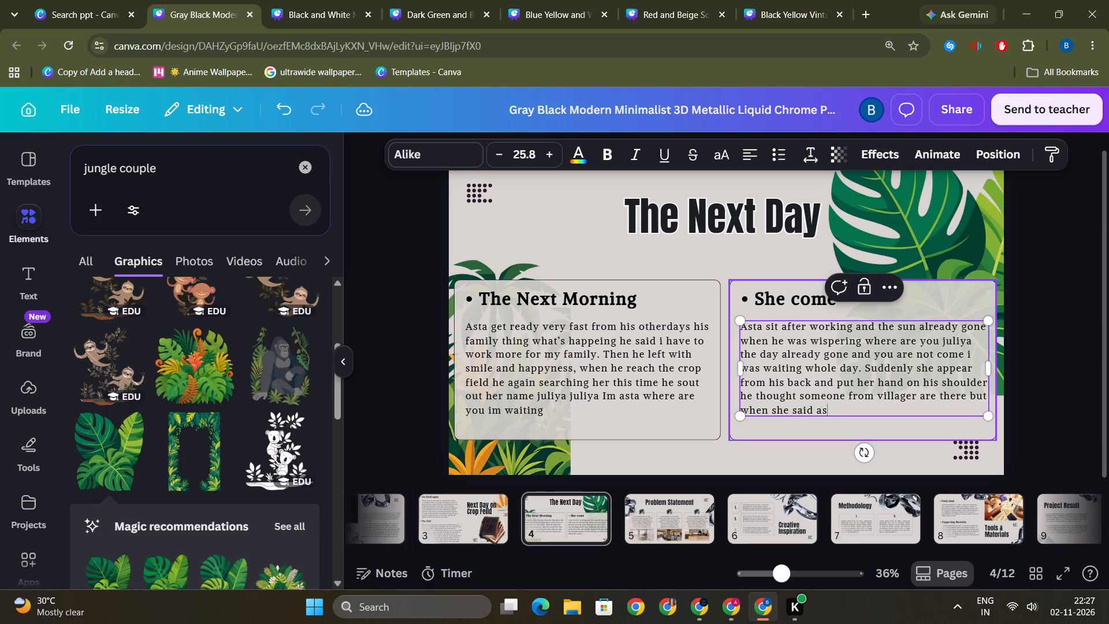
Add her words "Asta its me" to the "She come" paragraph.
{"action": "key", "text": "BackSpace"}
{"action": "type", "text": "sra"}
{"action": "key", "text": "space"}
{"action": "key", "text": "BackSpace"}
{"action": "key", "text": "BackSpace"}
{"action": "key", "text": "BackSpace"}
{"action": "type", "text": "ta it"}
{"action": "key", "text": "space"}
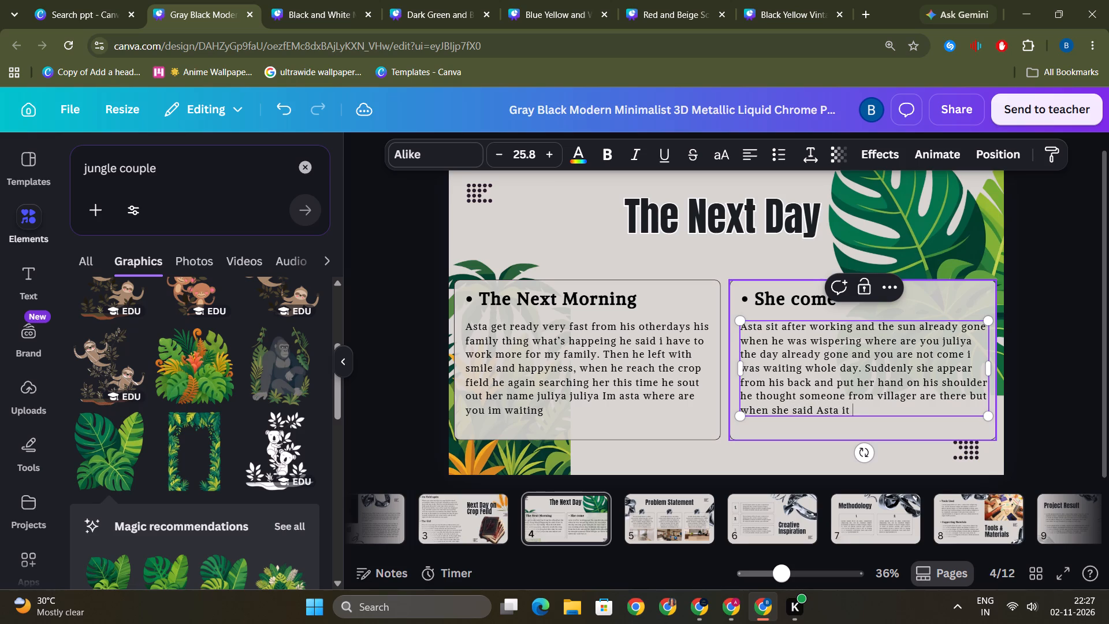
{"action": "key", "text": "BackSpace"}
{"action": "type", "text": "s me"}
{"action": "key", "text": "space"}
Continue the "She come" paragraph with "he happily jump and hug her".
{"action": "type", "text": "he happilu"}
{"action": "key", "text": "space"}
{"action": "key", "text": "BackSpace"}
{"action": "key", "text": "BackSpace"}
{"action": "type", "text": "y jumpo"}
{"action": "key", "text": "space"}
{"action": "key", "text": "BackSpace"}
{"action": "key", "text": "BackSpace"}
{"action": "key", "text": "space"}
{"action": "type", "text": "and hug g"}
{"action": "key", "text": "BackSpace"}
{"action": "type", "text": "hjer"}
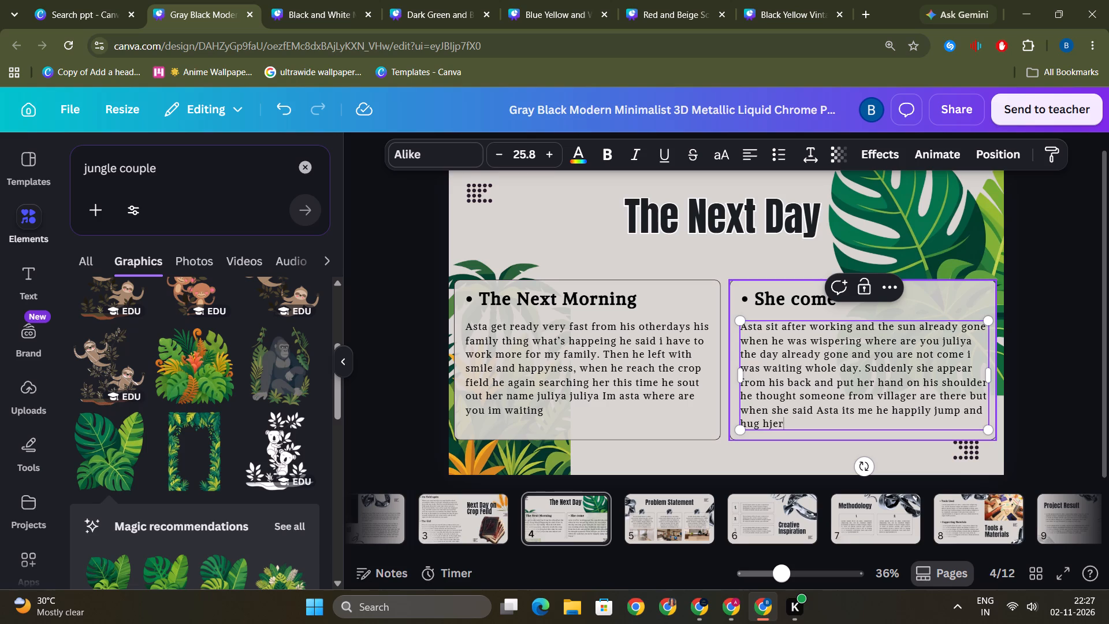
{"action": "key", "text": "BackSpace"}
{"action": "key", "text": "BackSpace"}
{"action": "key", "text": "BackSpace"}
{"action": "type", "text": "er"}
End the "She come" paragraph with "tightly and say where have you been all day".
{"action": "key", "text": "space"}
{"action": "type", "text": "tit"}
{"action": "key", "text": "BackSpace"}
{"action": "type", "text": "ght"}
{"action": "key", "text": "space"}
{"action": "key", "text": "BackSpace"}
{"action": "type", "text": "ly and say where have you been all day"}
{"action": "key", "text": "space"}
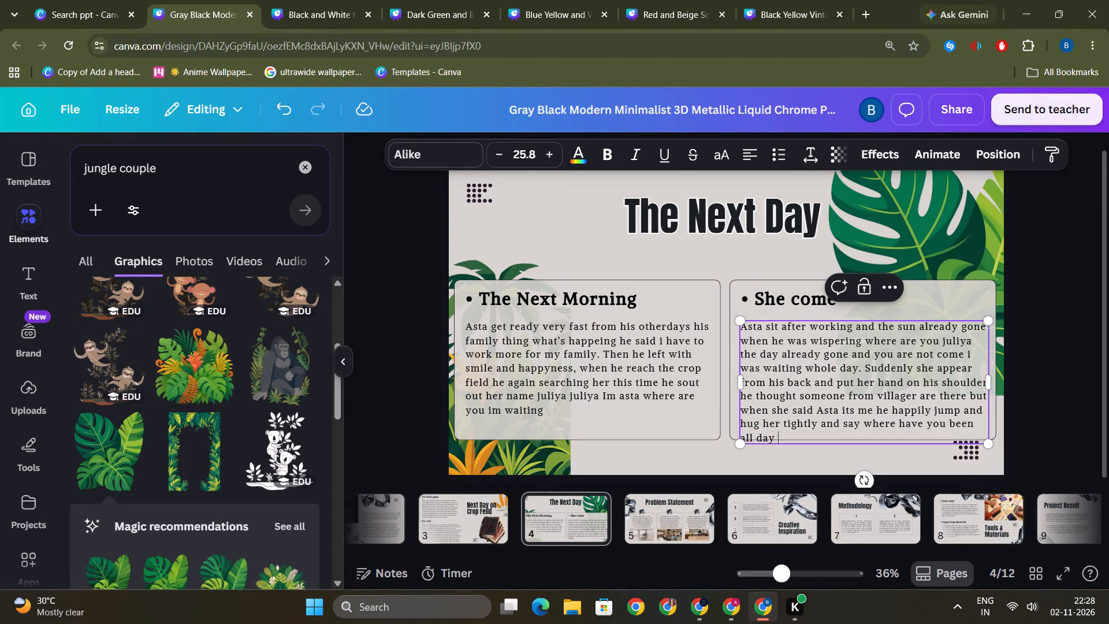
Move the "She come" paragraph slightly up so its last line fits inside the box.
{"action": "left_click", "coordinate": [732, 463]}
{"action": "left_click_drag", "start_coordinate": [814, 406], "coordinate": [814, 393]}
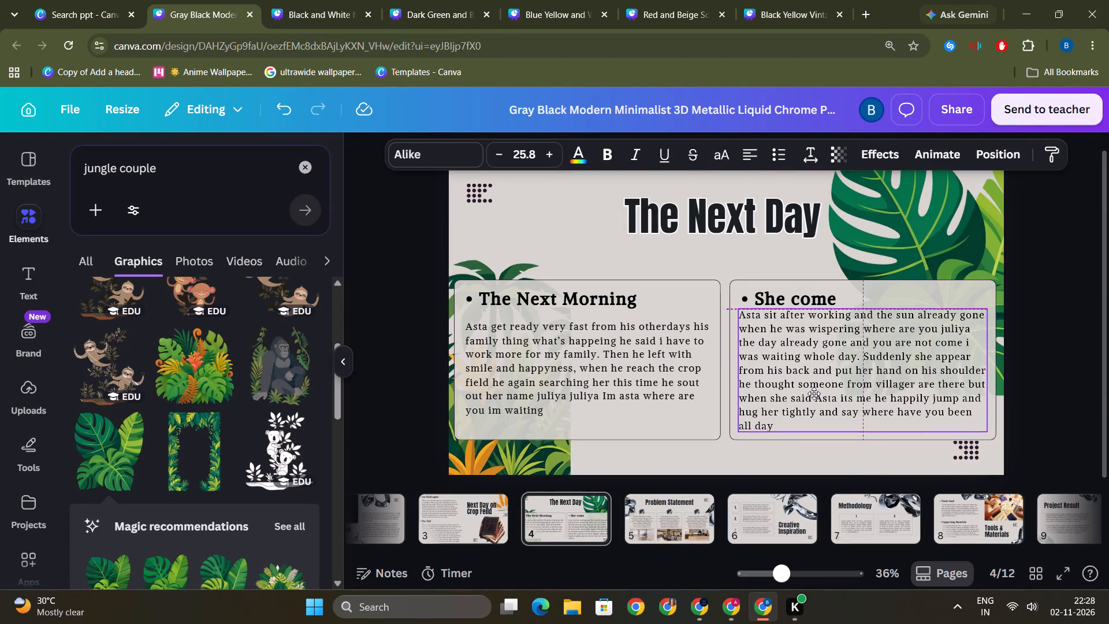
{"action": "left_click_drag", "start_coordinate": [814, 393], "coordinate": [813, 398]}
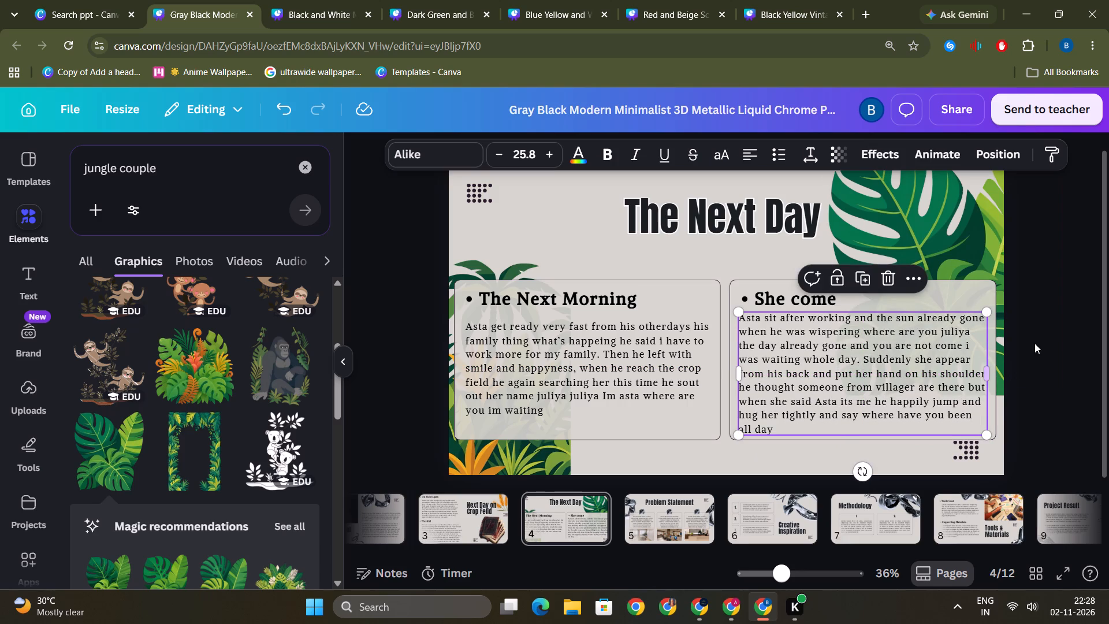
{"action": "left_click", "coordinate": [1064, 385]}
Replace slide 5's "Problem Statement" title with "After her Coming".
{"action": "left_click", "coordinate": [676, 525]}
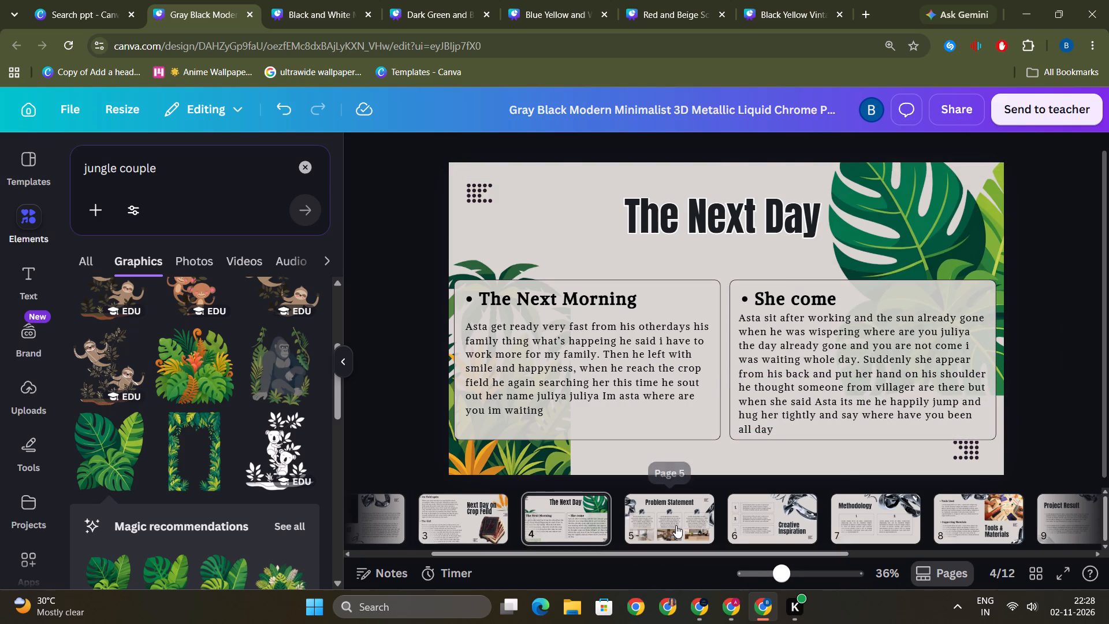
{"action": "double_click", "coordinate": [634, 199]}
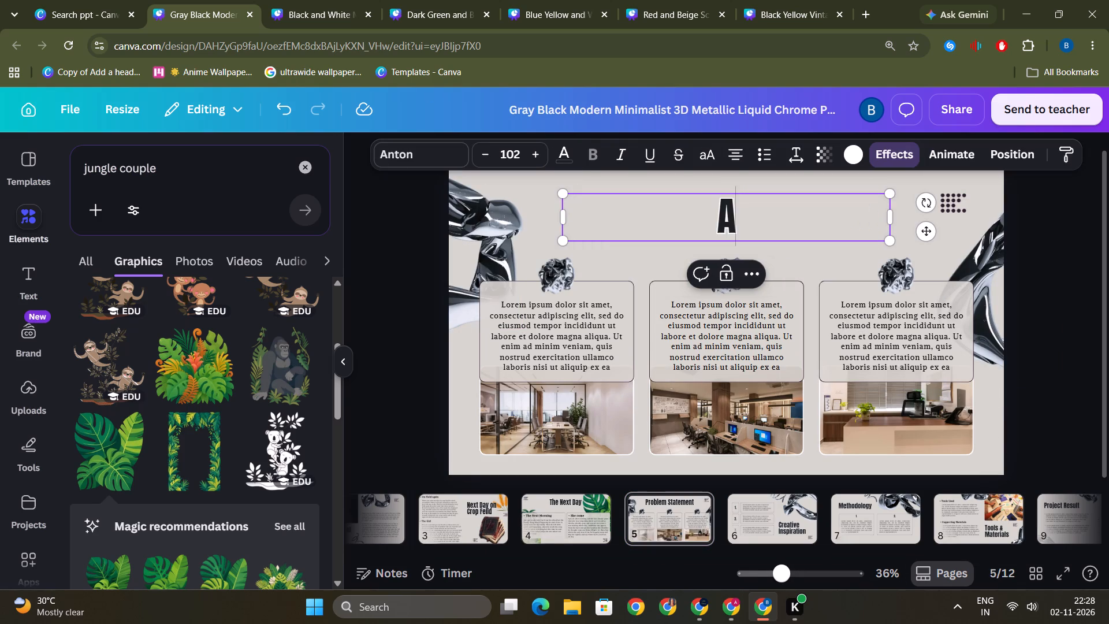
{"action": "key", "text": "BackSpace"}
{"action": "key", "text": "BackSpace"}
{"action": "type", "text": "fter her a"}
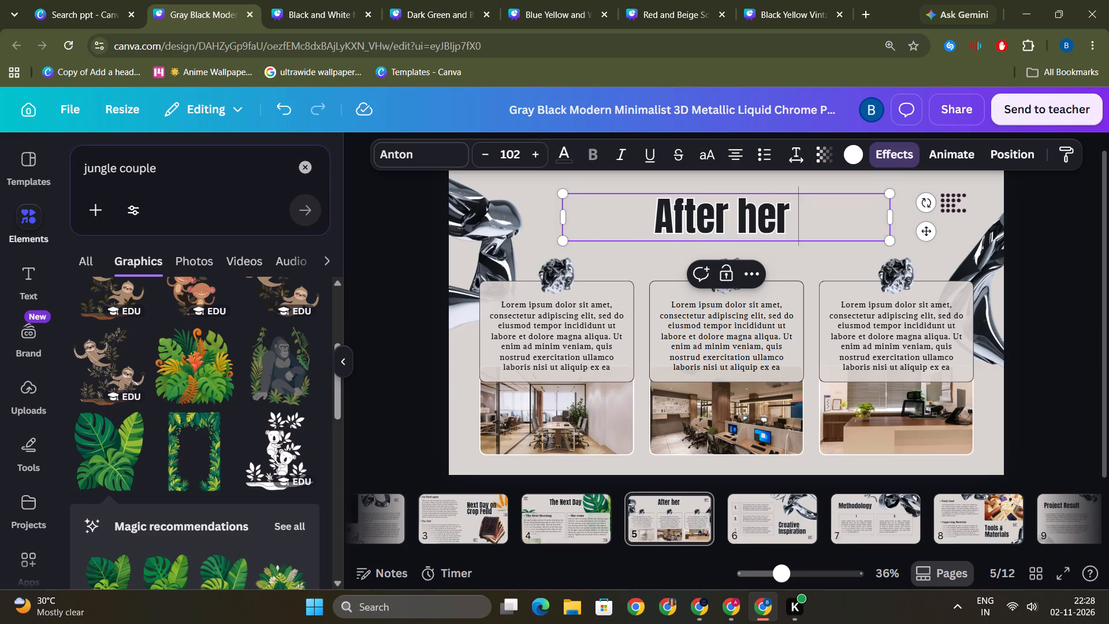
{"action": "type", "text": "oming"}
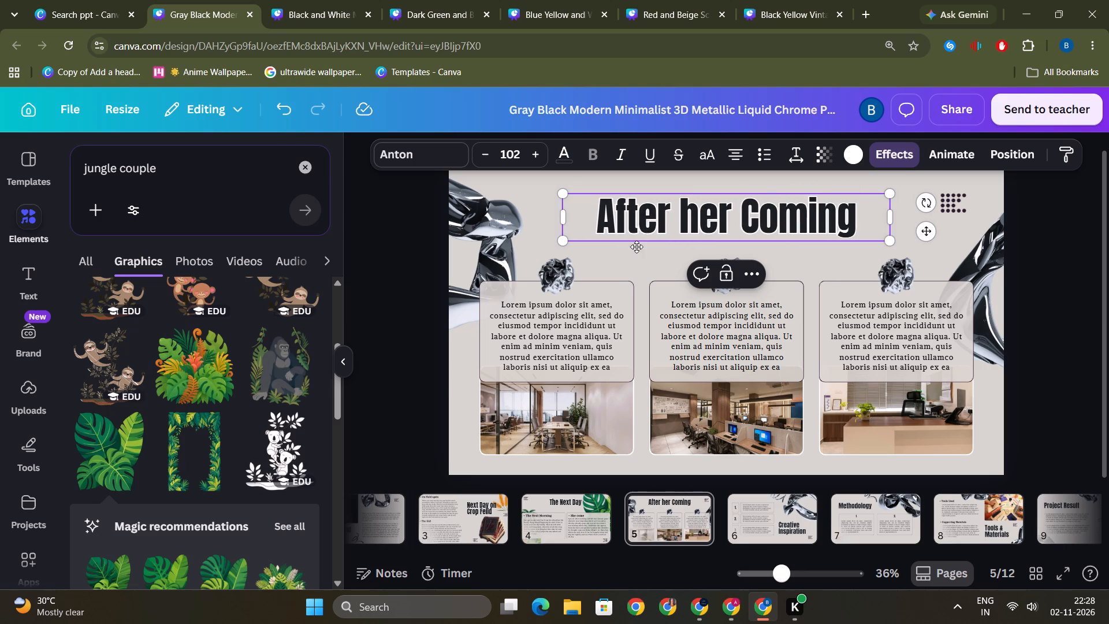
Delete the office photo and its empty frame under the first card on slide 5.
{"action": "left_click", "coordinate": [499, 417]}
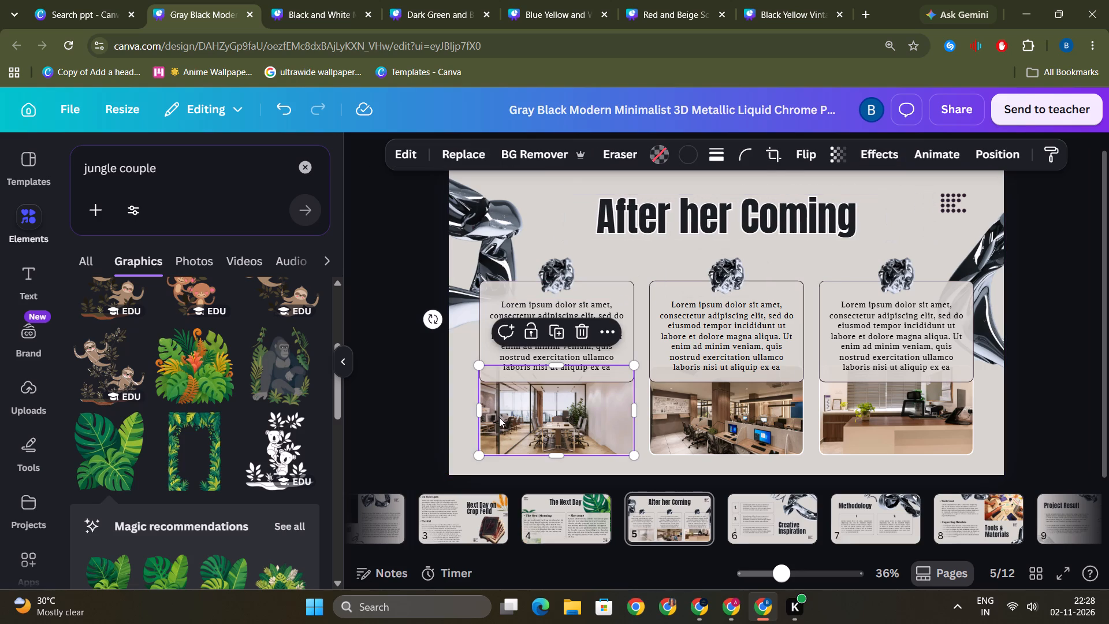
{"action": "key", "text": "Delete"}
{"action": "left_click", "coordinate": [531, 419]}
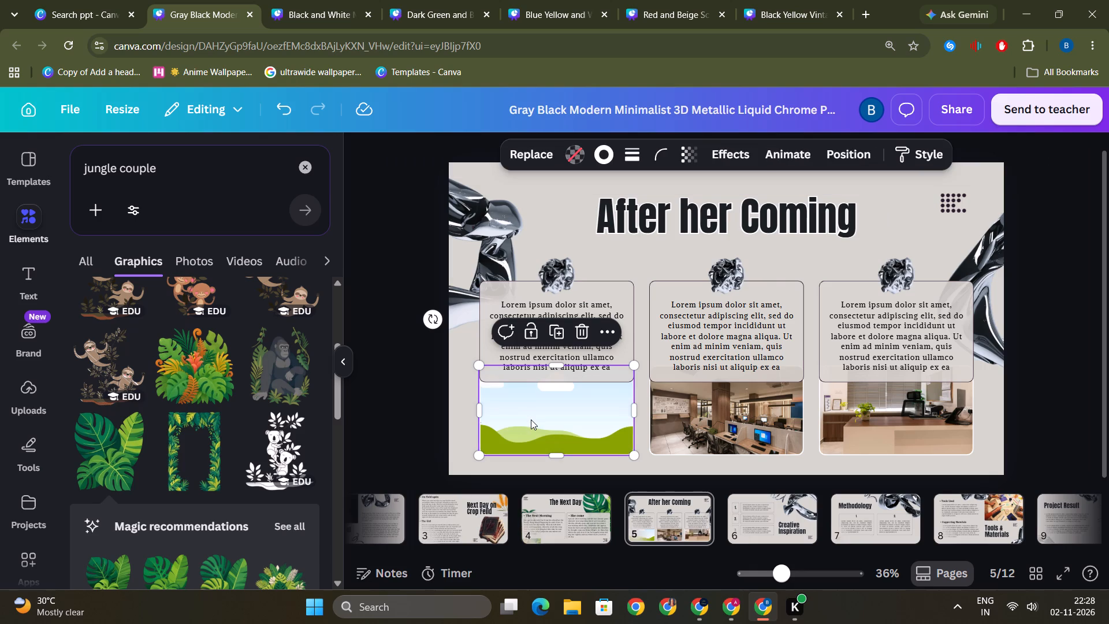
{"action": "key", "text": "Delete"}
{"action": "key", "text": "Delete"}
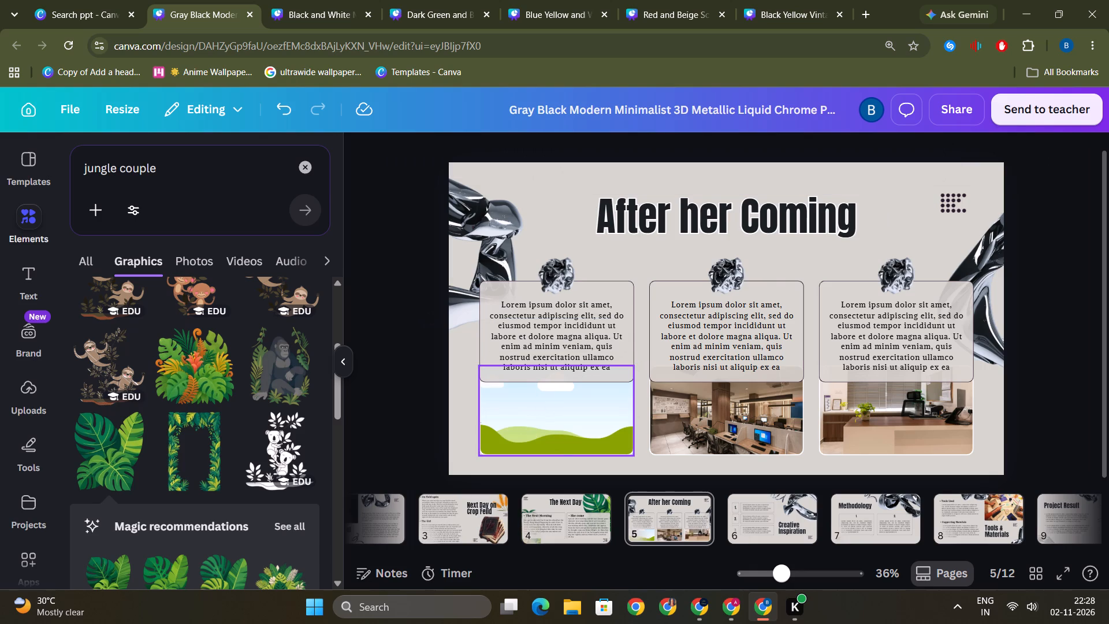
{"action": "left_click", "coordinate": [526, 424]}
Stretch the first card's box downward until its lower edge lines up with the bottom of the neighbouring photos.
{"action": "left_click", "coordinate": [586, 338]}
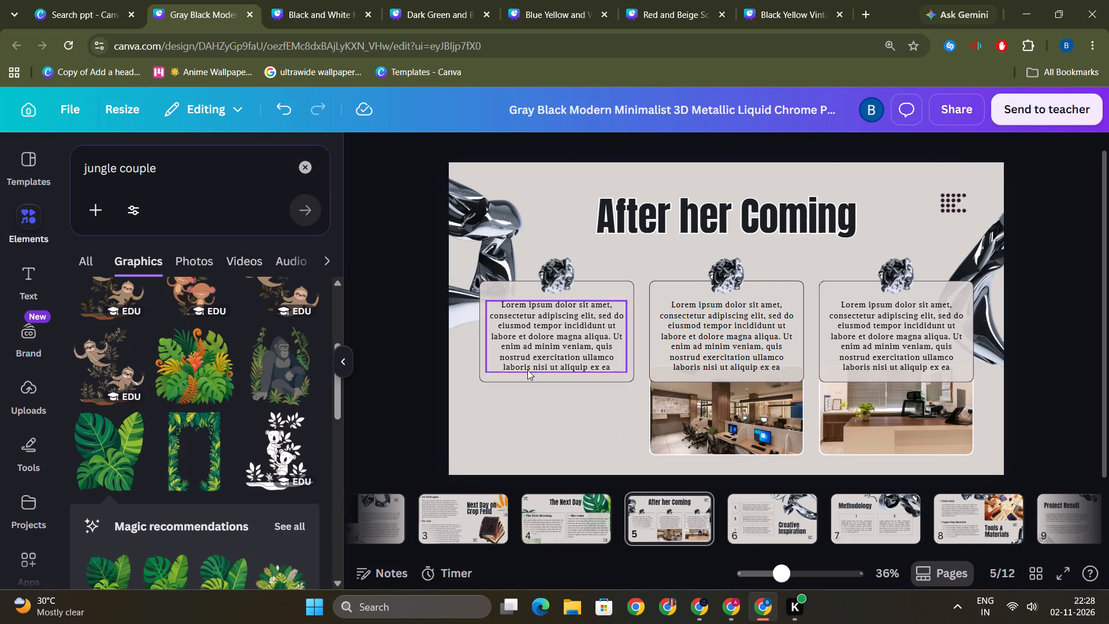
{"action": "left_click", "coordinate": [497, 381]}
{"action": "left_click_drag", "start_coordinate": [549, 384], "coordinate": [552, 449]}
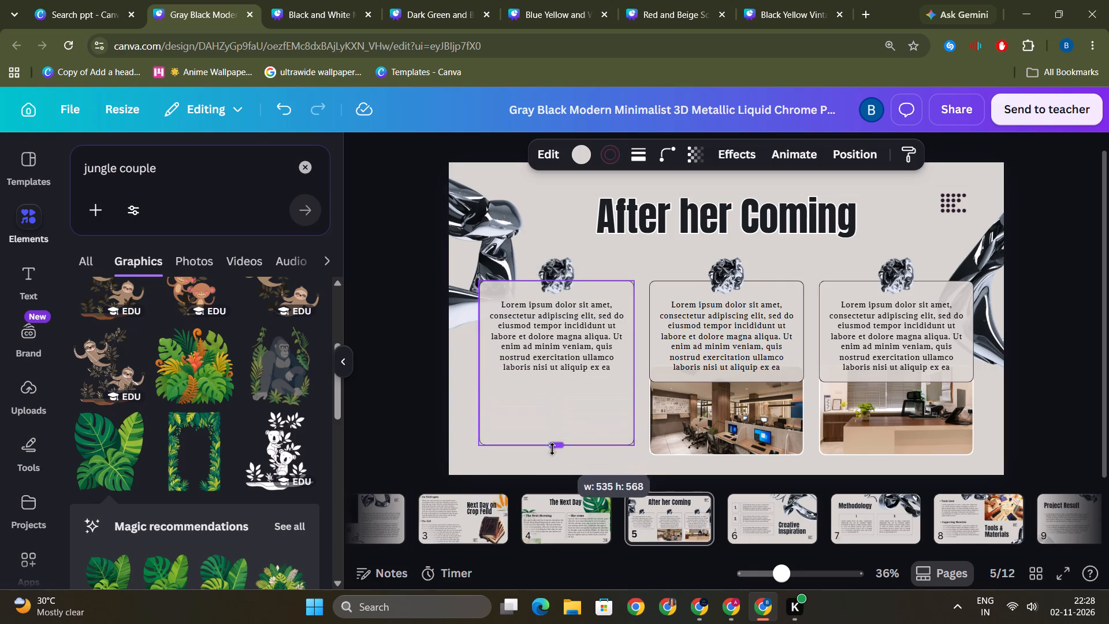
{"action": "left_click_drag", "start_coordinate": [552, 449], "coordinate": [553, 457]}
Delete the second and third cards together with their chrome ornaments, texts and photos.
{"action": "left_click_drag", "start_coordinate": [695, 270], "coordinate": [903, 450]}
{"action": "key", "text": "Delete"}
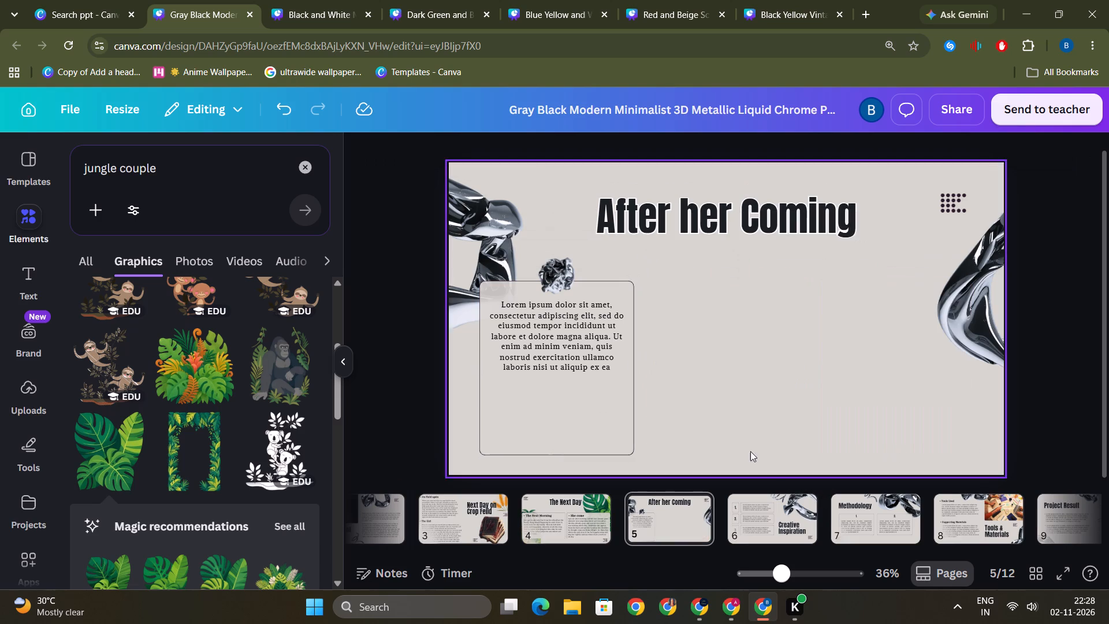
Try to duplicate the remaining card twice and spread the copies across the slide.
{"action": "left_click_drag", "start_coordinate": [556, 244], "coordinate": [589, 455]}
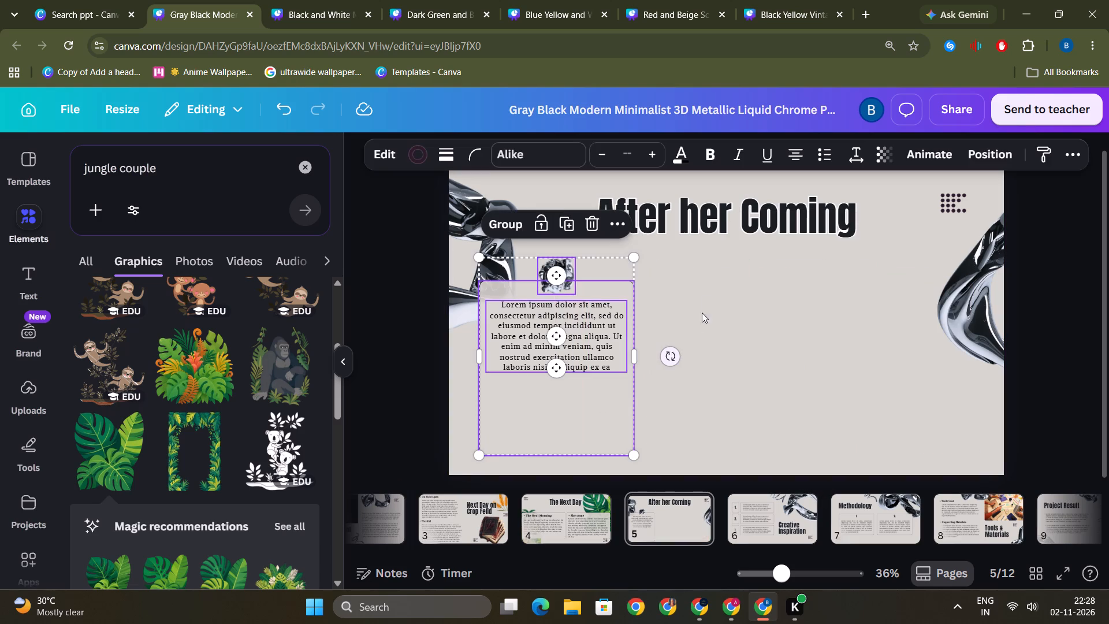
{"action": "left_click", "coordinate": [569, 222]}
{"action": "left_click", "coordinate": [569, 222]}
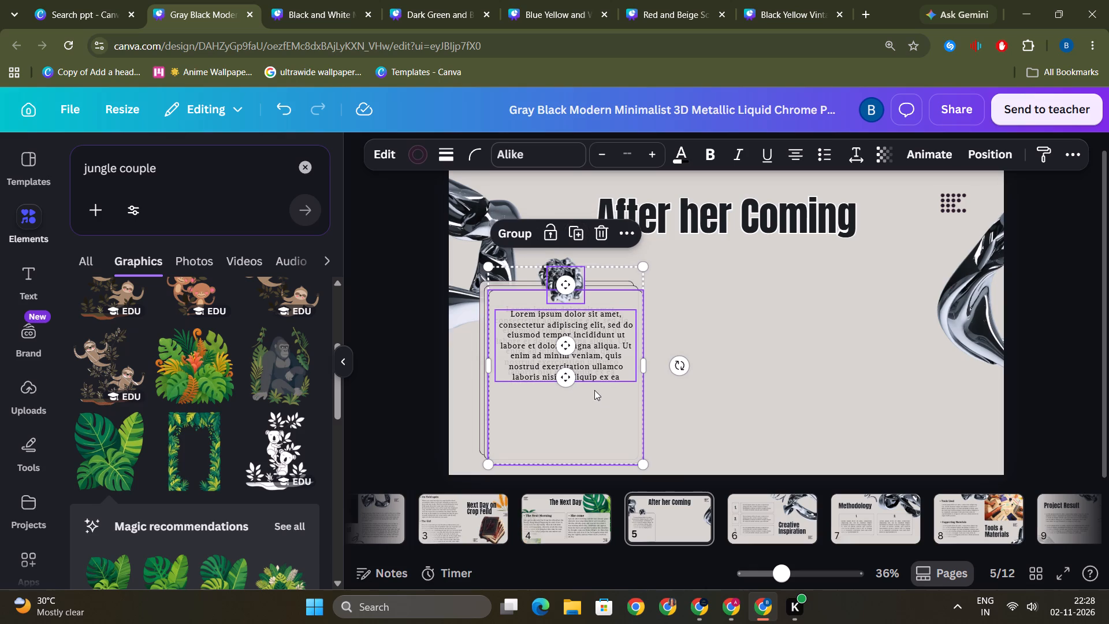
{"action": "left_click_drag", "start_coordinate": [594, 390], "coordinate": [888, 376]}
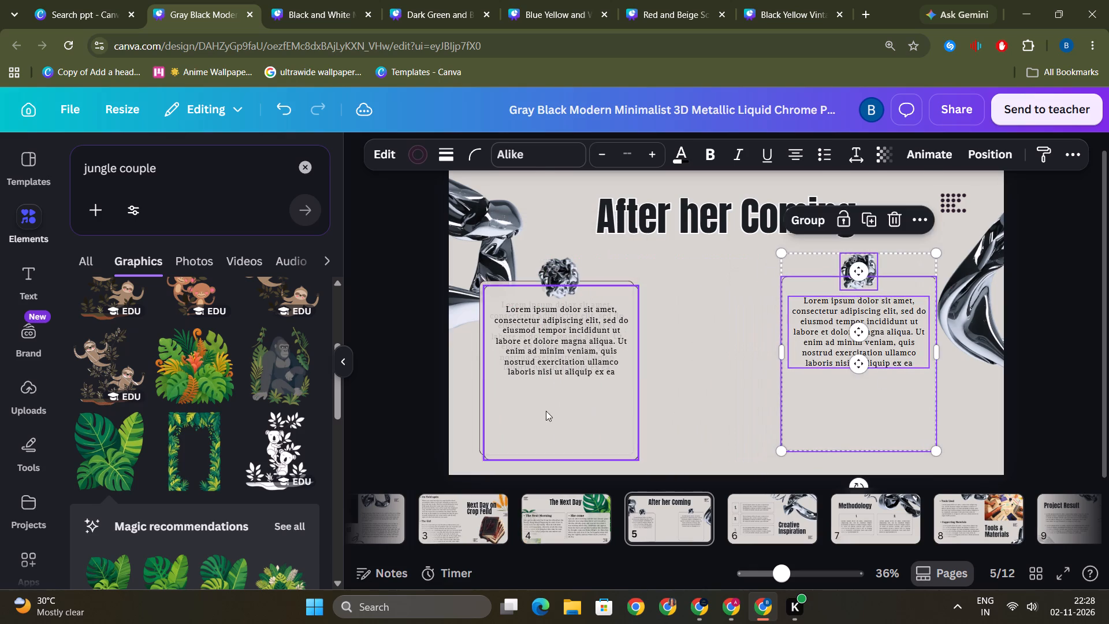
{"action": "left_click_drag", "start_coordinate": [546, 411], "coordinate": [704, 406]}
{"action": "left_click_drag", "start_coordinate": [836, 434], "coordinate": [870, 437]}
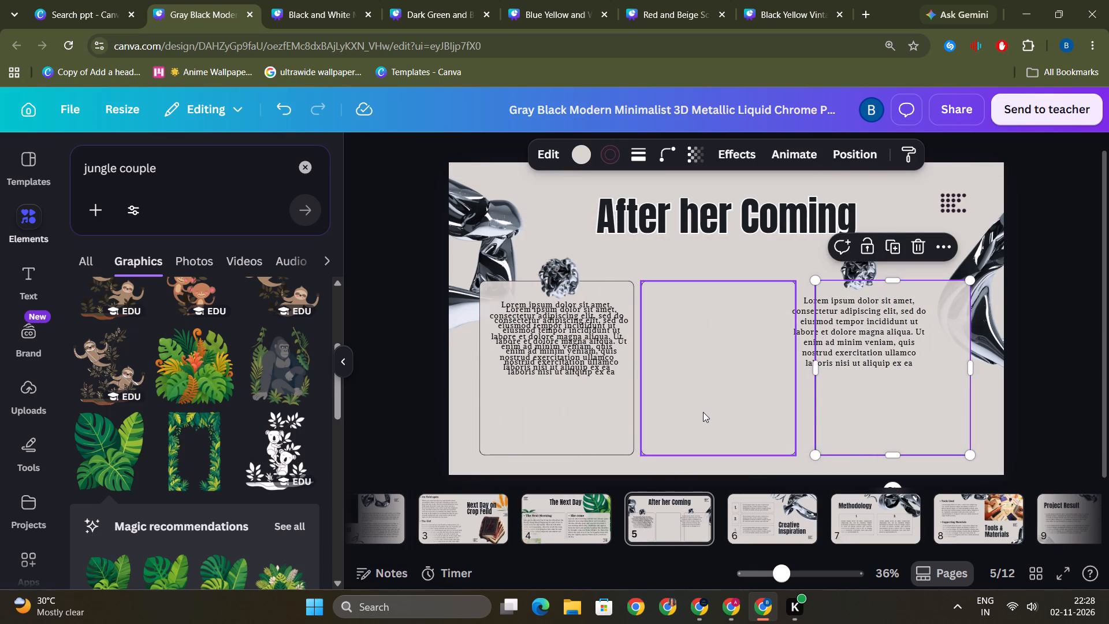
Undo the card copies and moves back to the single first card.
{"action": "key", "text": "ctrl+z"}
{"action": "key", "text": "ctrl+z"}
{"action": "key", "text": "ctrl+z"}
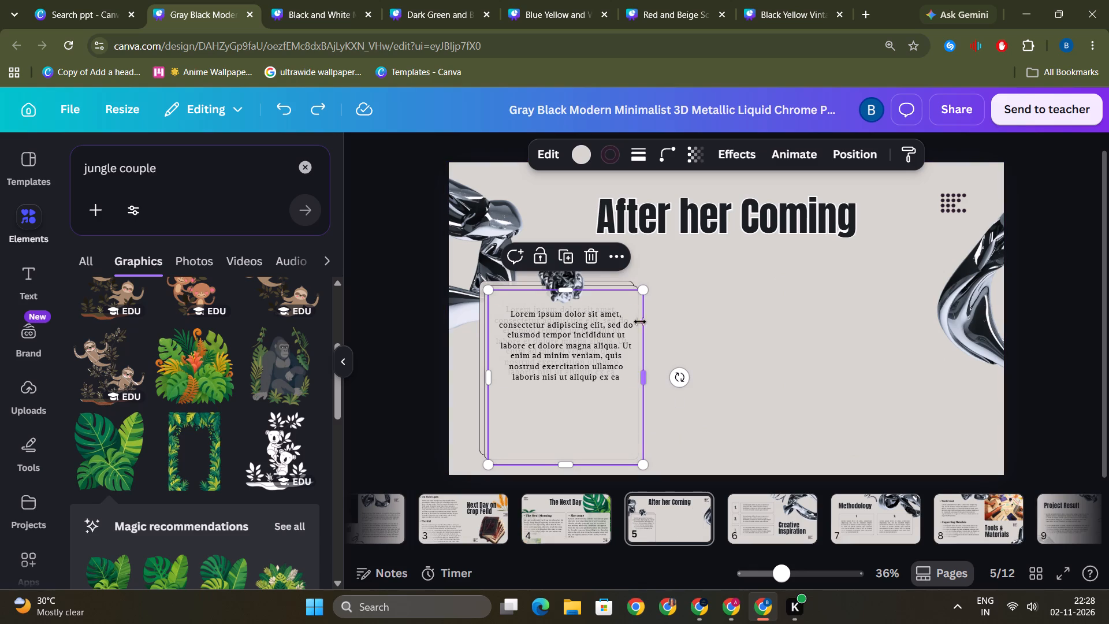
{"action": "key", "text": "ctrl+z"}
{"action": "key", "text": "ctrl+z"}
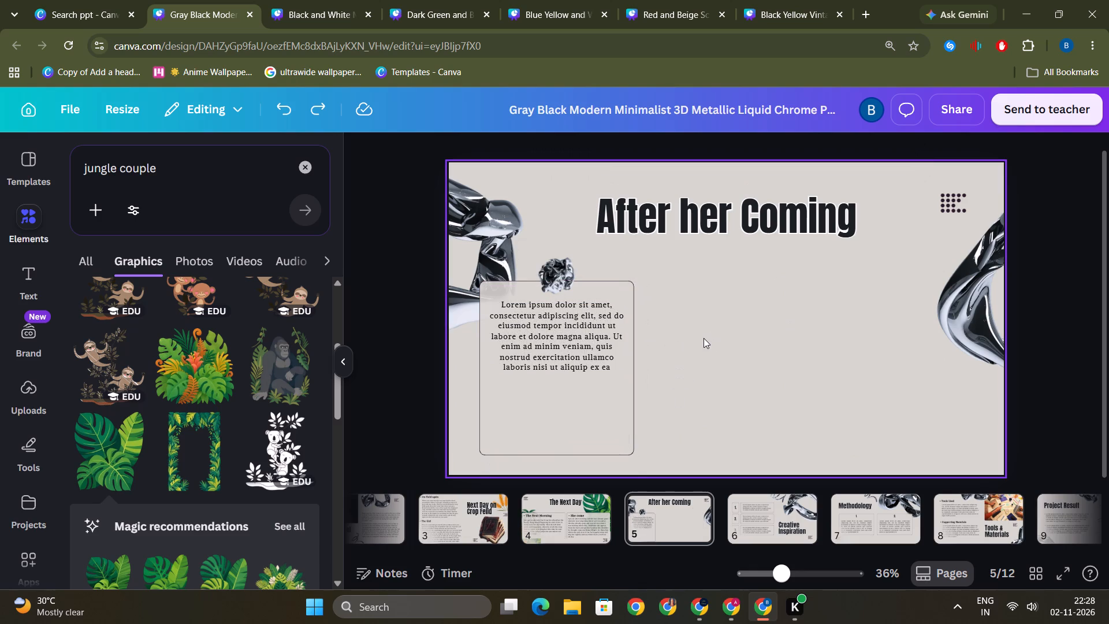
Duplicate the whole card with its ornament and text twice, placing the copies beside it as second and third columns.
{"action": "left_click_drag", "start_coordinate": [567, 253], "coordinate": [660, 451]}
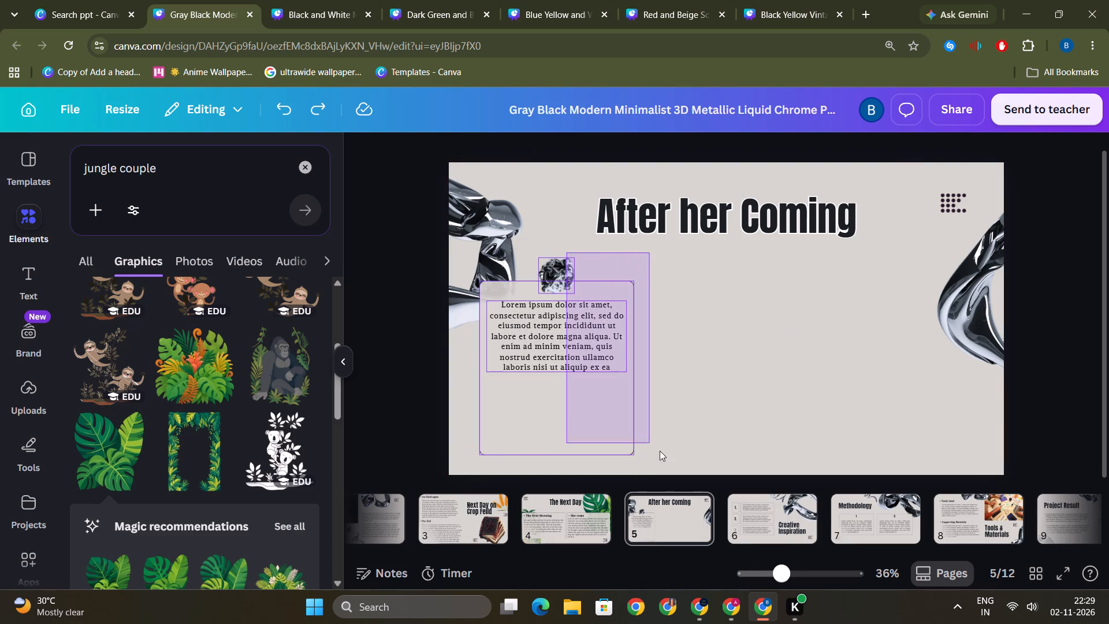
{"action": "left_click_drag", "start_coordinate": [660, 451], "coordinate": [678, 456]}
{"action": "left_click", "coordinate": [567, 230]}
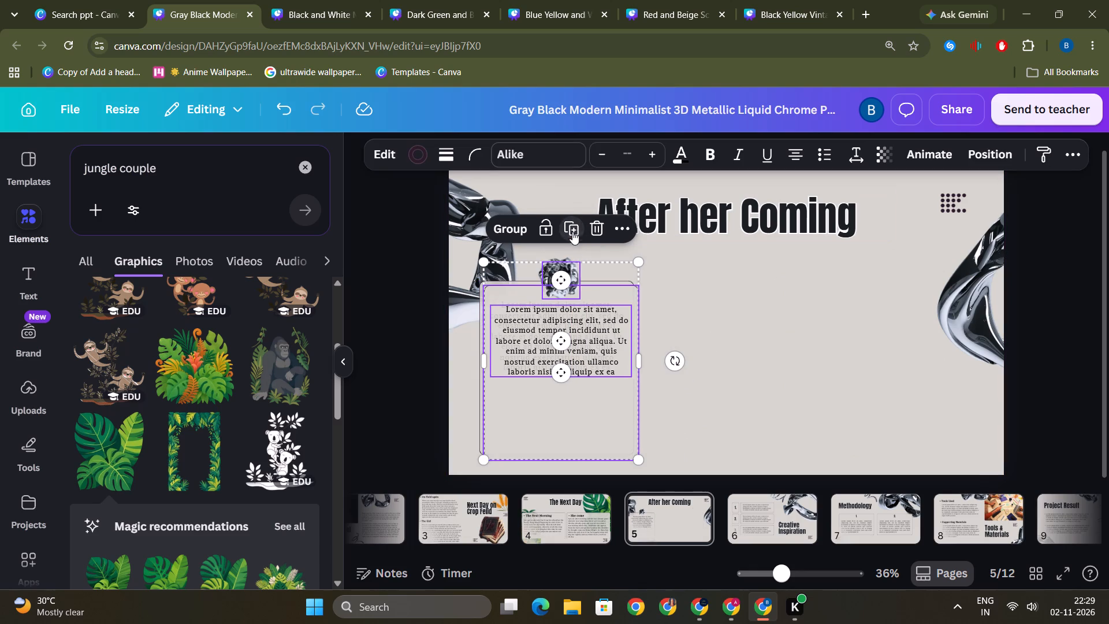
{"action": "left_click_drag", "start_coordinate": [564, 371], "coordinate": [685, 370]}
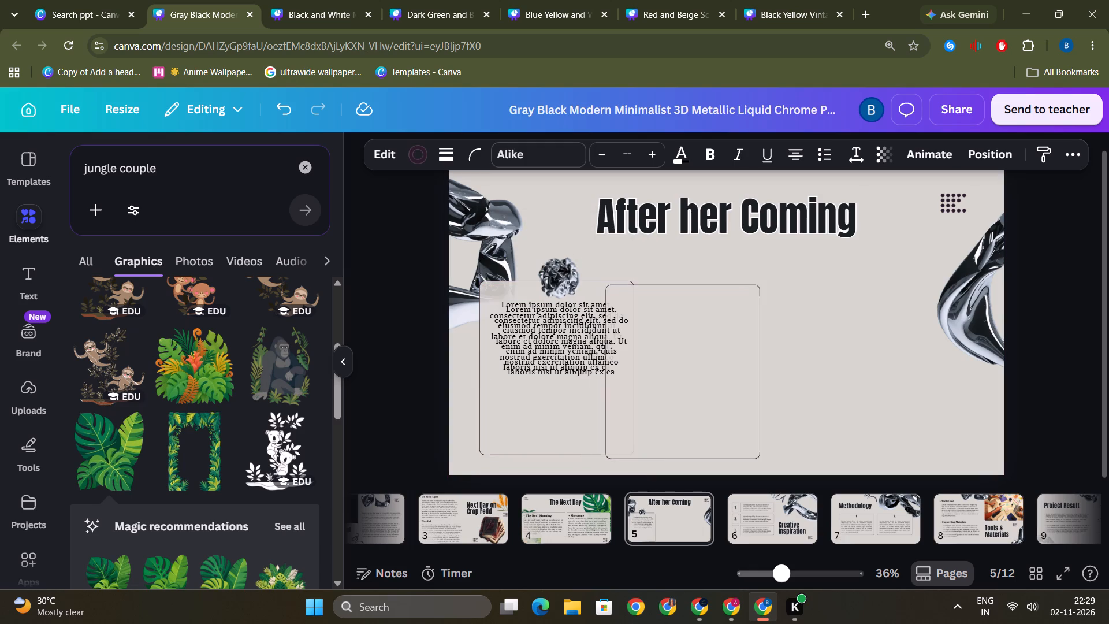
{"action": "left_click_drag", "start_coordinate": [685, 370], "coordinate": [734, 358]}
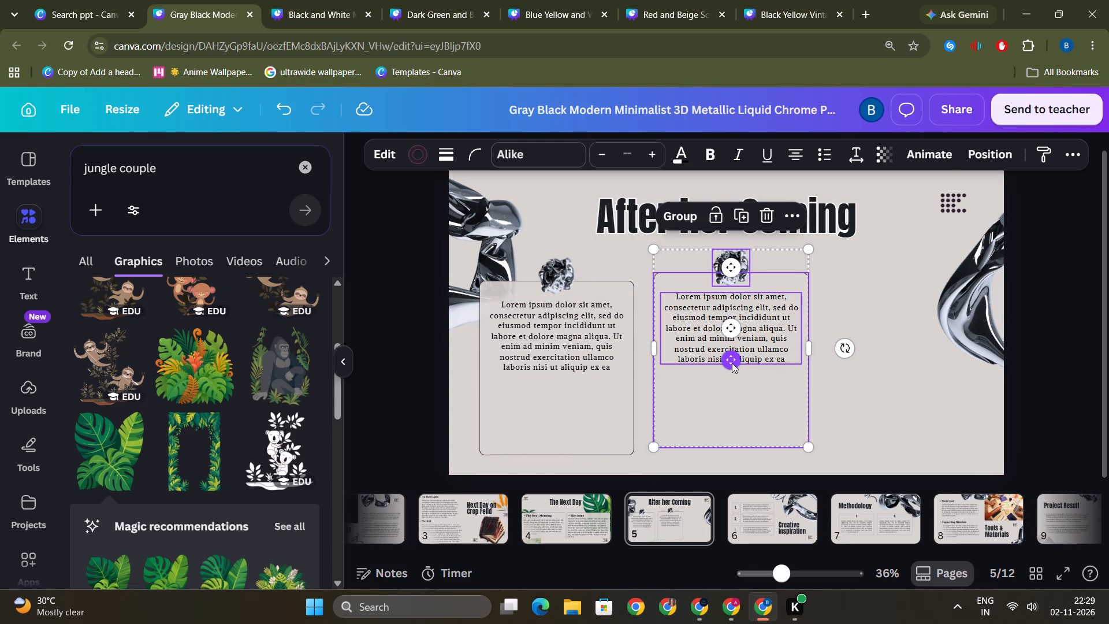
{"action": "left_click_drag", "start_coordinate": [732, 362], "coordinate": [729, 369]}
{"action": "left_click", "coordinate": [743, 217]}
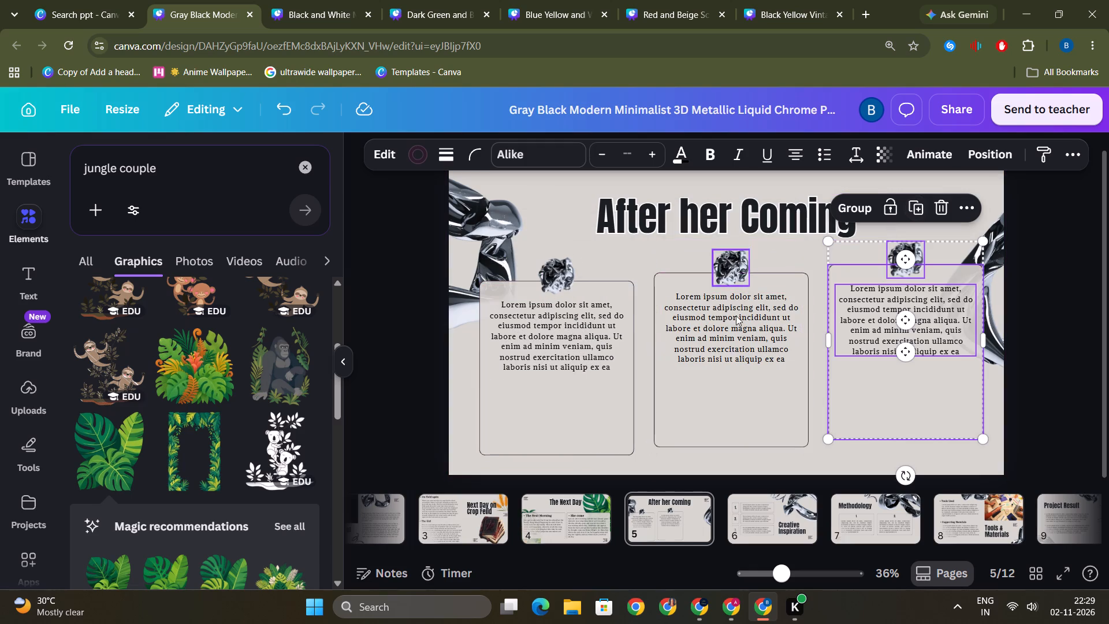
{"action": "left_click_drag", "start_coordinate": [906, 349], "coordinate": [906, 359]}
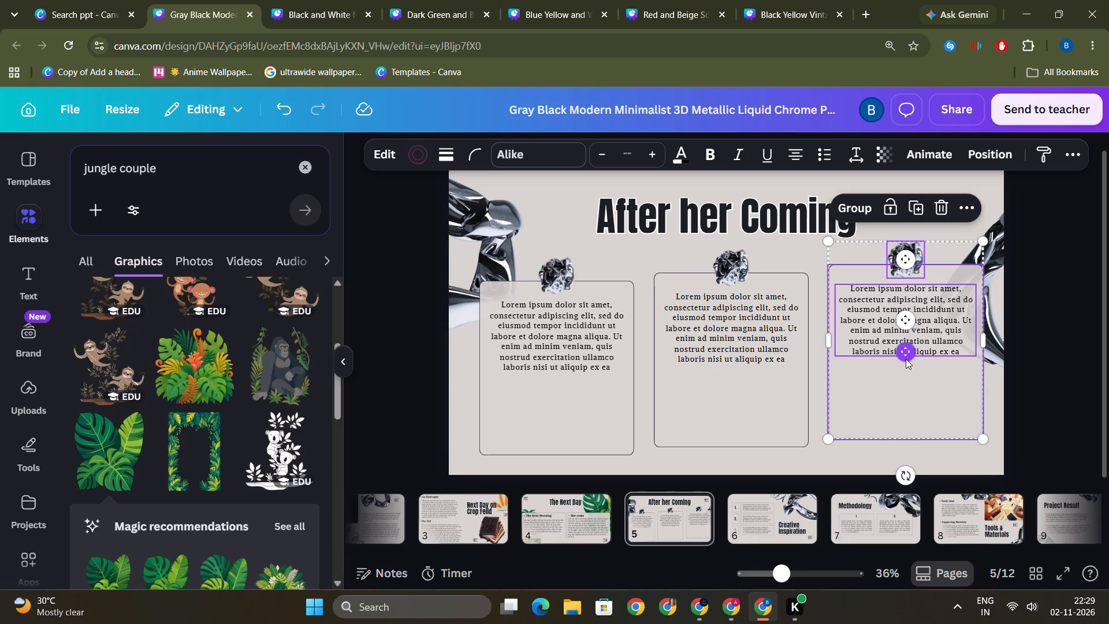
{"action": "left_click", "coordinate": [810, 257]}
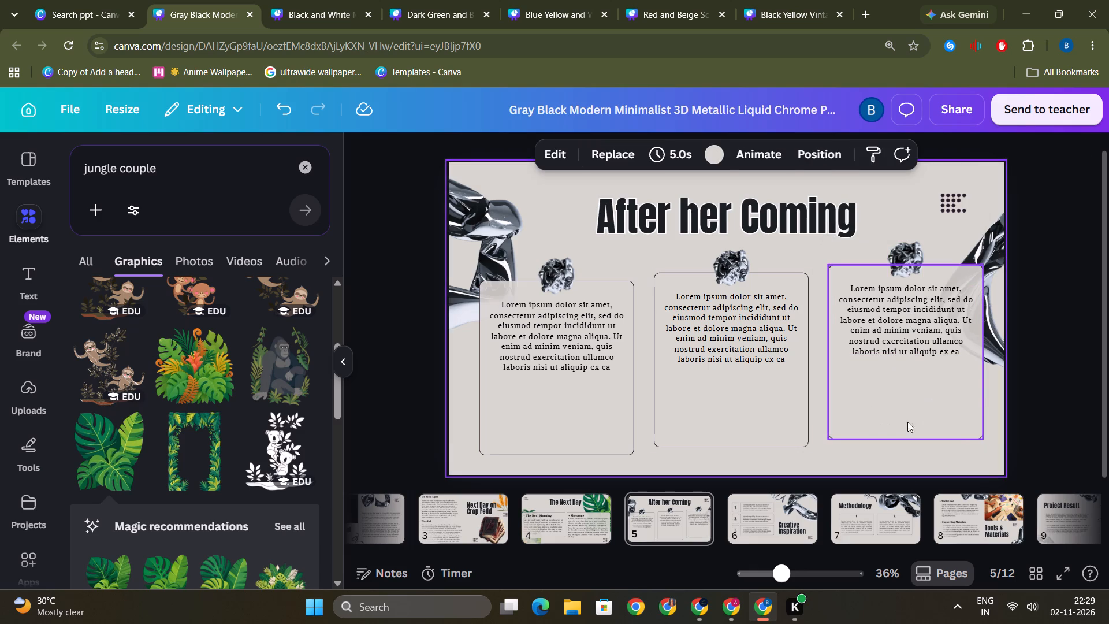
Replace the first card's placeholder text with "When he was hugging her he".
{"action": "double_click", "coordinate": [569, 322]}
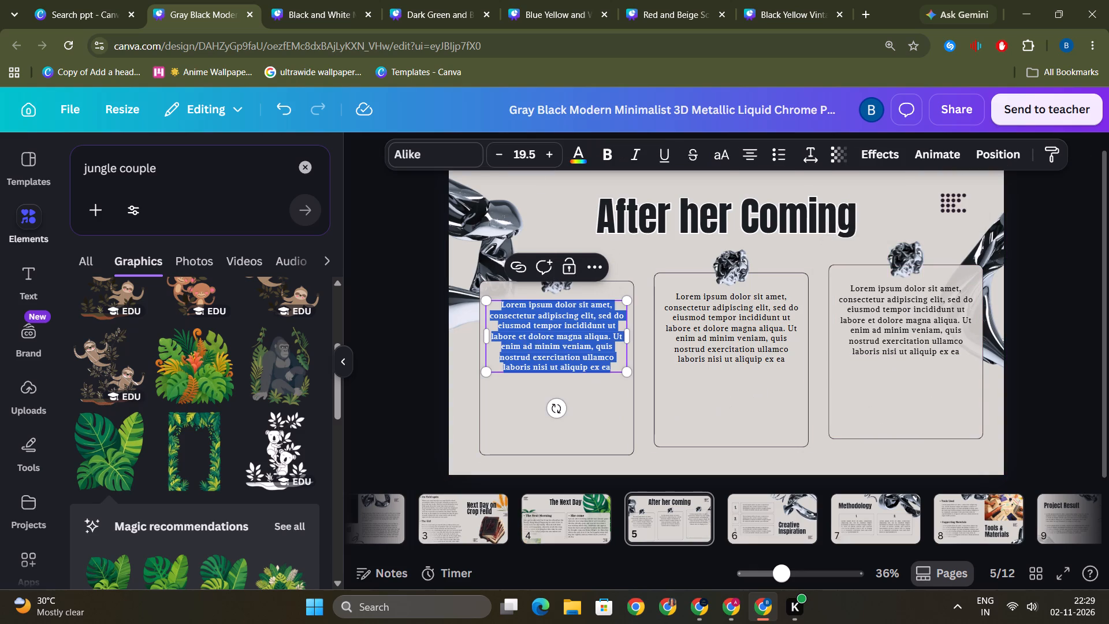
{"action": "key", "text": "BackSpace"}
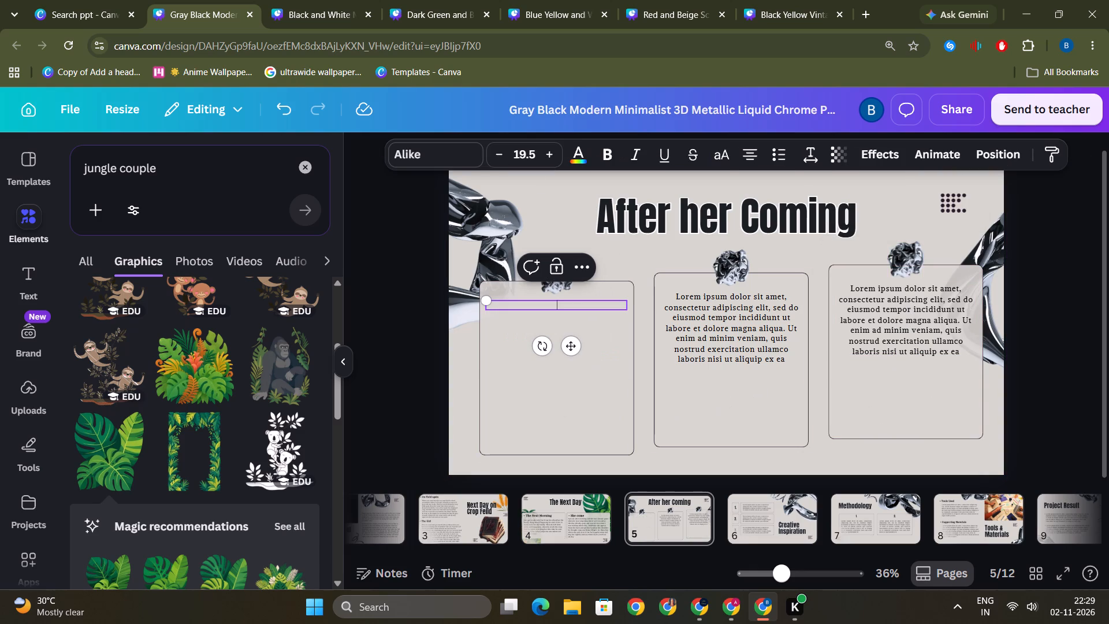
{"action": "type", "text": "whe"}
{"action": "key", "text": "BackSpace"}
{"action": "key", "text": "BackSpace"}
{"action": "key", "text": "BackSpace"}
{"action": "type", "text": "n"}
{"action": "key", "text": "space"}
{"action": "type", "text": "hs="}
{"action": "key", "text": "BackSpace"}
{"action": "type", "text": "e"}
{"action": "key", "text": "space"}
{"action": "key", "text": "BackSpace"}
{"action": "key", "text": "BackSpace"}
{"action": "key", "text": "BackSpace"}
{"action": "type", "text": "e was hugging her he"}
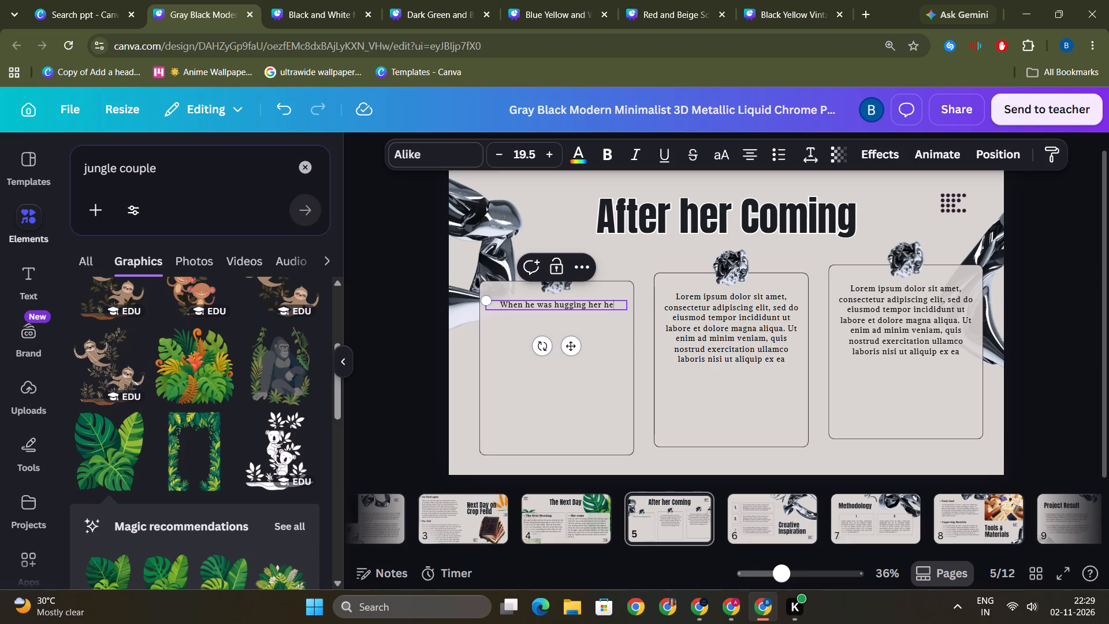
Continue the first card's text with "ask i miss you all day".
{"action": "key", "text": "space"}
{"action": "type", "text": "ask where are you s"}
{"action": "key", "text": "BackSpace"}
{"action": "key", "text": "BackSpace"}
{"action": "key", "text": "BackSpace"}
{"action": "key", "text": "BackSpace"}
{"action": "key", "text": "BackSpace"}
{"action": "key", "text": "BackSpace"}
{"action": "key", "text": "BackSpace"}
{"action": "key", "text": "BackSpace"}
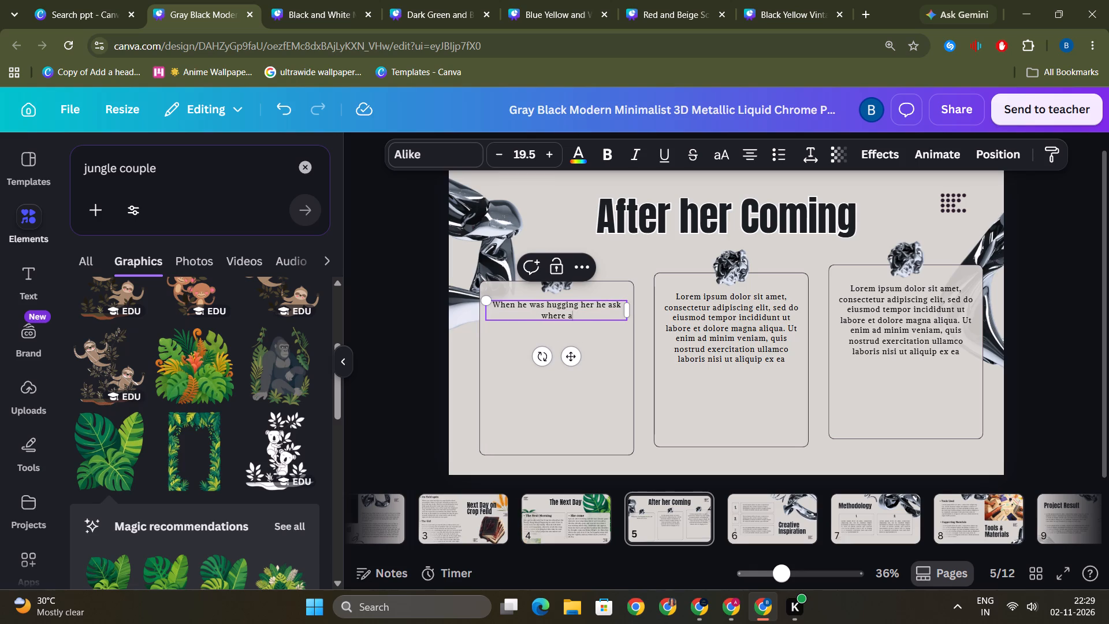
{"action": "key", "text": "BackSpace"}
{"action": "key", "text": "BackSpace"}
{"action": "key", "text": "BackSpace"}
{"action": "key", "text": "BackSpace"}
{"action": "key", "text": "BackSpace"}
{"action": "key", "text": "BackSpace"}
{"action": "key", "text": "BackSpace"}
{"action": "type", "text": "i miss you all day im wa"}
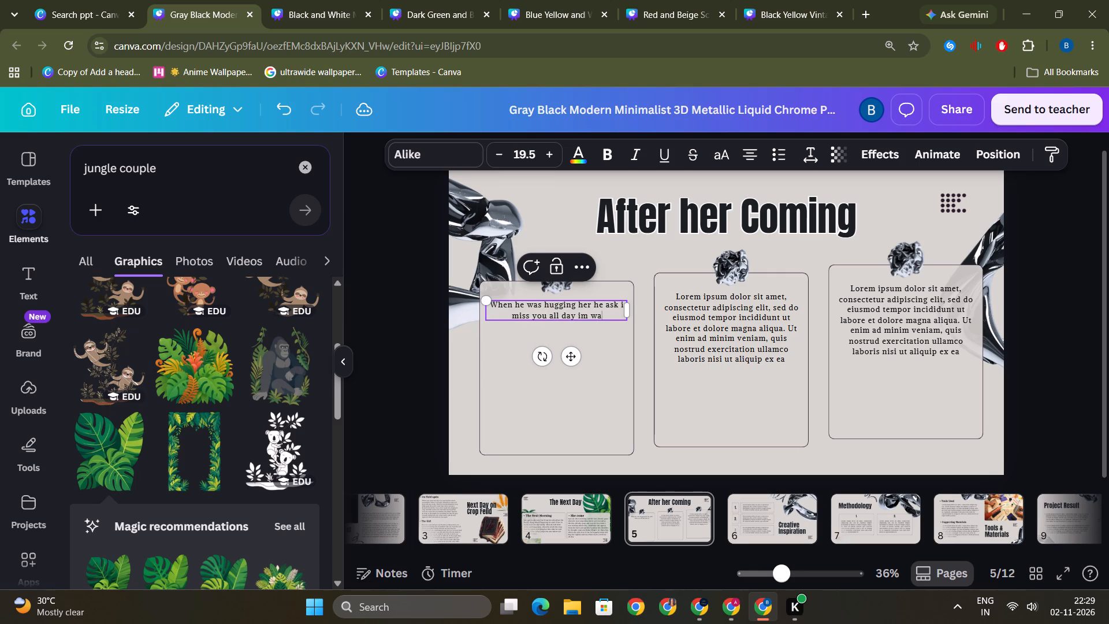
{"action": "key", "text": "BackSpace"}
{"action": "key", "text": "BackSpace"}
{"action": "key", "text": "BackSpace"}
{"action": "key", "text": "BackSpace"}
{"action": "key", "text": "BackSpace"}
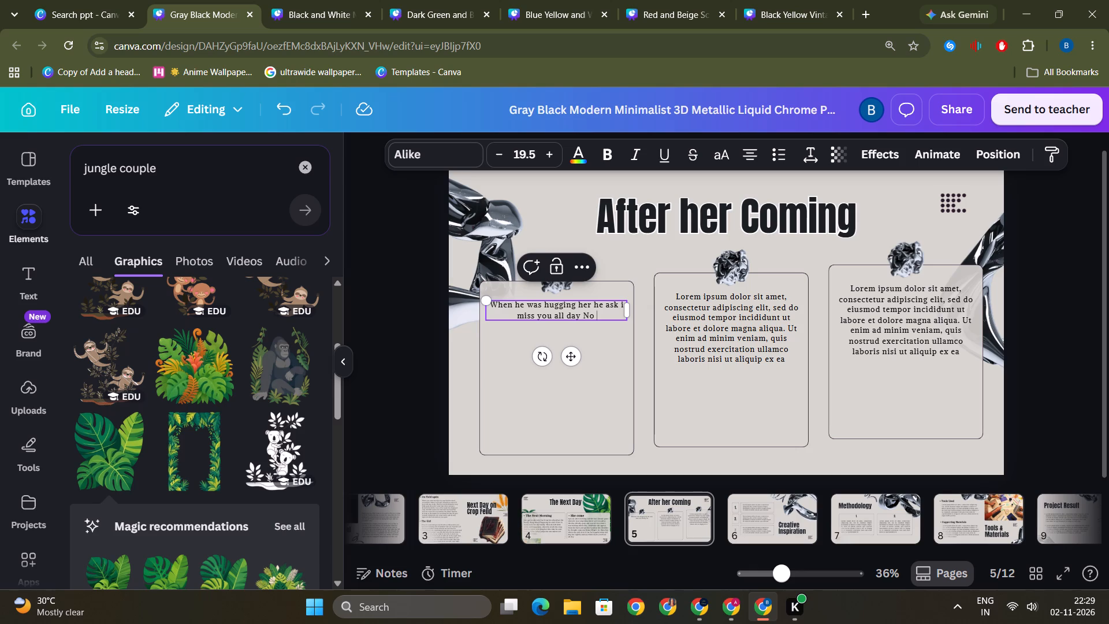
Continue the first card's text with "Now my whole day wait is over and suddenly".
{"action": "key", "text": "BackSpace"}
{"action": "type", "text": "w my whole day wait is over h"}
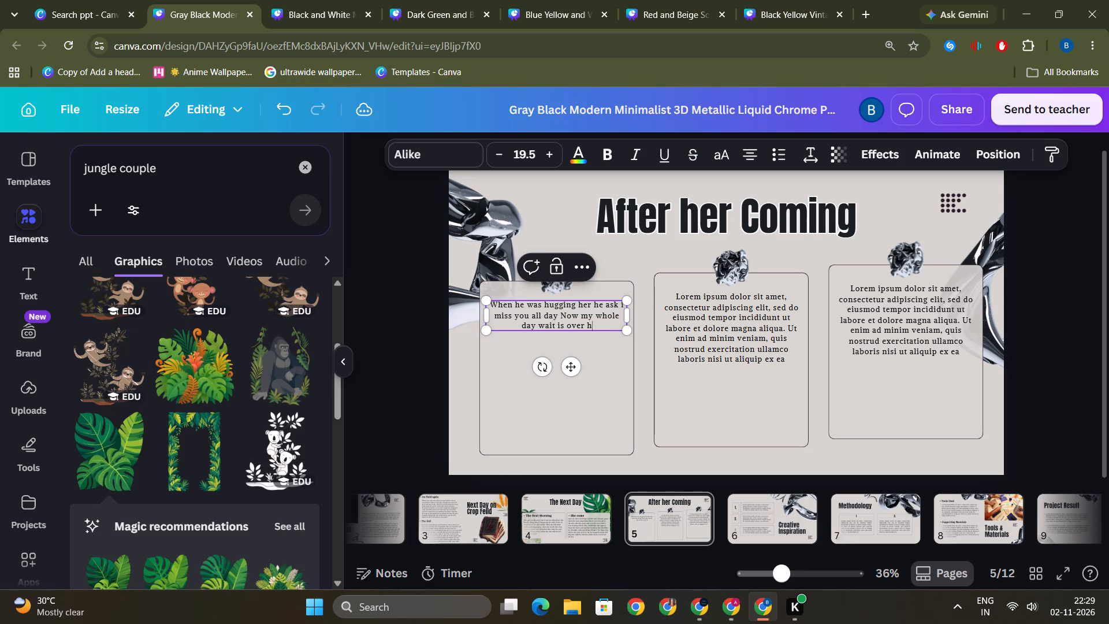
{"action": "key", "text": "BackSpace"}
{"action": "type", "text": "and suddl"}
{"action": "key", "text": "BackSpace"}
{"action": "type", "text": "enlyu"}
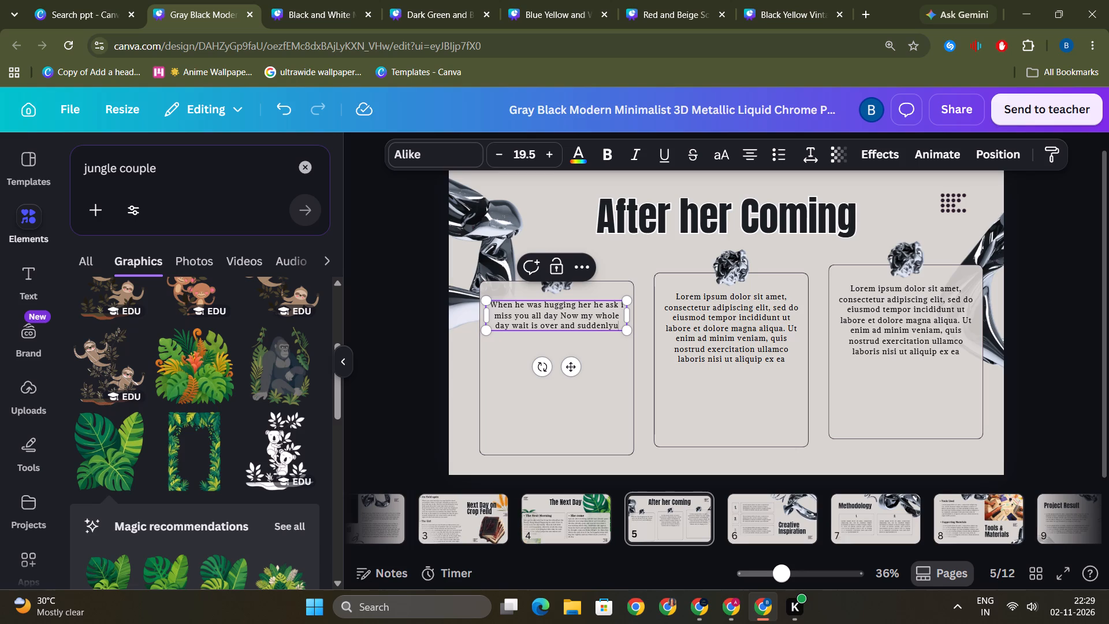
{"action": "key", "text": "BackSpace"}
{"action": "key", "text": "space"}
Continue the first card's text with "he realise he was hugging then immedalty".
{"action": "type", "text": "he realise he was hugh"}
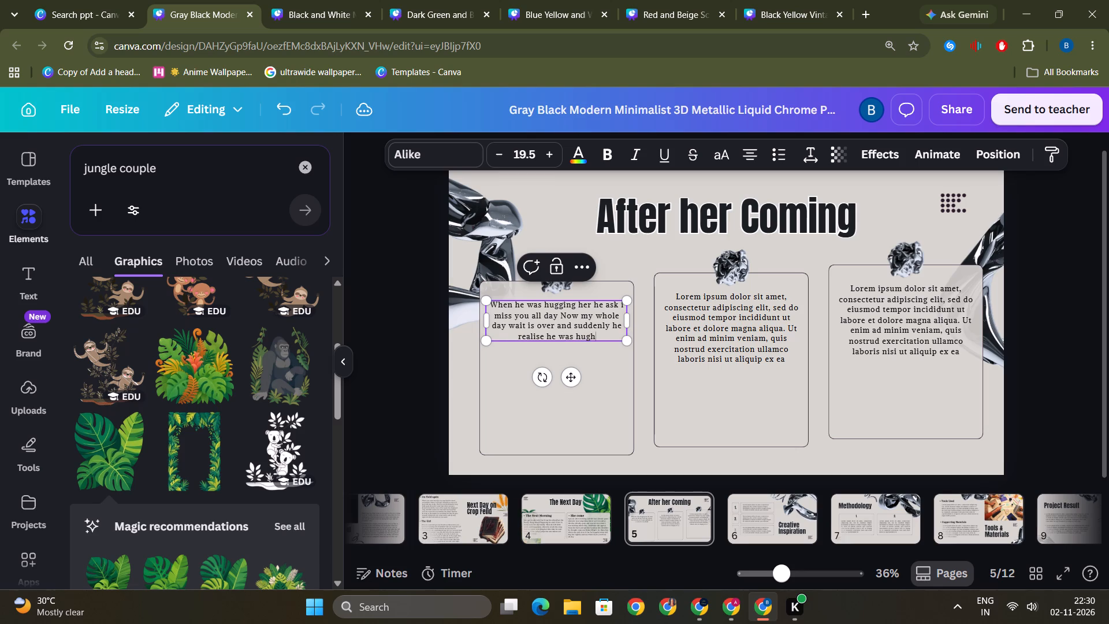
{"action": "key", "text": "BackSpace"}
{"action": "type", "text": "ging then immedaltui"}
{"action": "key", "text": "BackSpace"}
{"action": "key", "text": "BackSpace"}
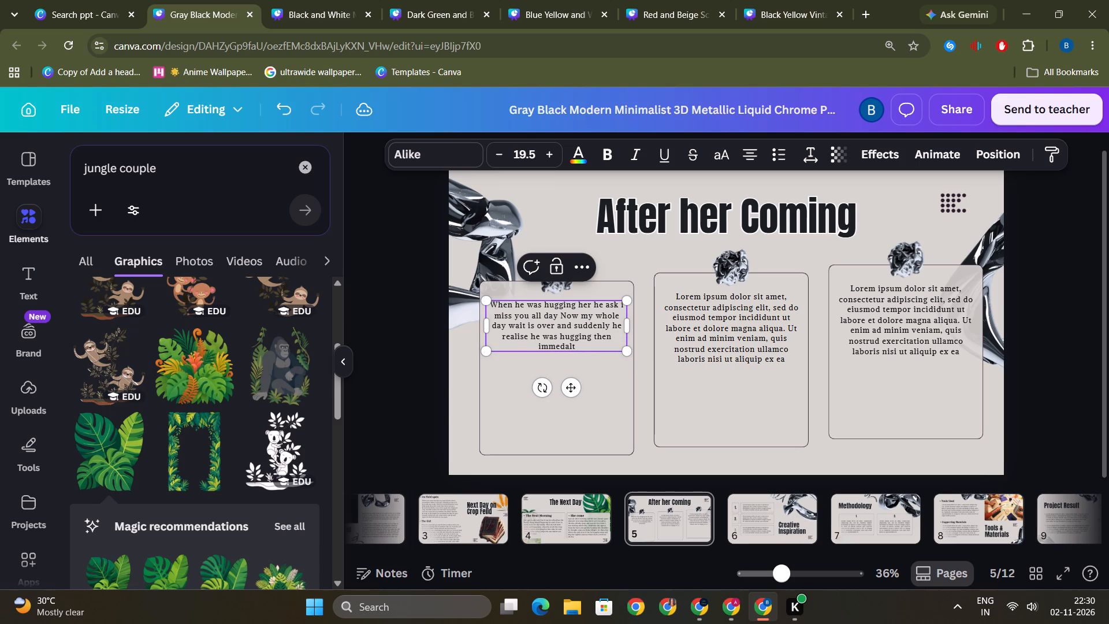
{"action": "type", "text": "y her"}
{"action": "key", "text": "BackSpace"}
{"action": "key", "text": "BackSpace"}
{"action": "key", "text": "BackSpace"}
Continue the first card's text with "get backoff and say sorry sorry i didn't notice in excitment".
{"action": "type", "text": "get backoff and say sorry sorry i"}
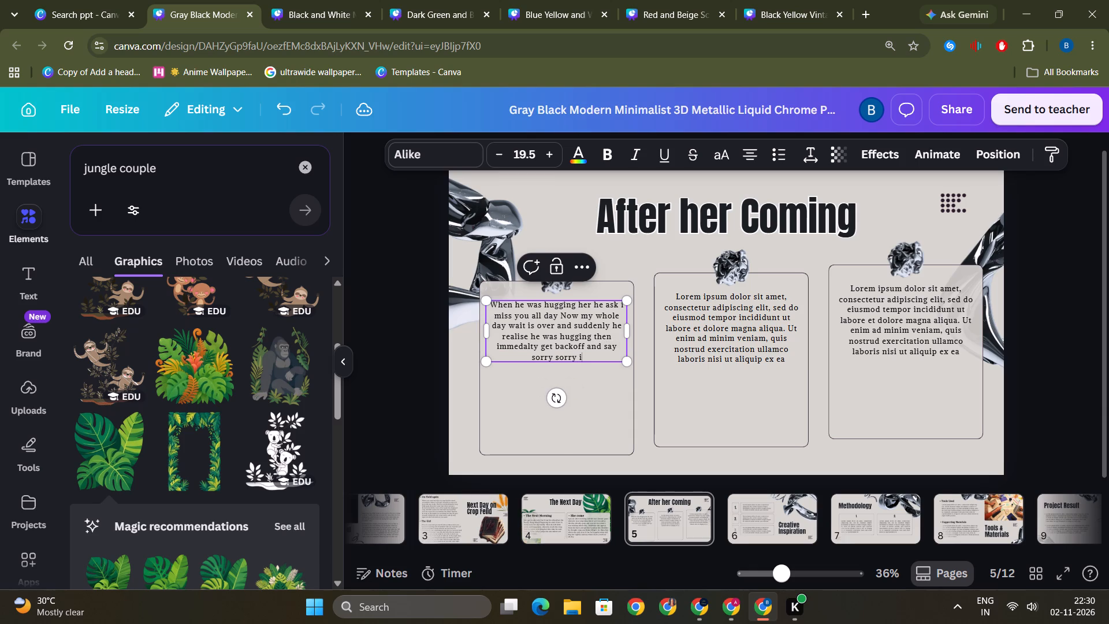
{"action": "key", "text": "space"}
{"action": "type", "text": "didnt ="}
{"action": "key", "text": "BackSpace"}
{"action": "key", "text": "BackSpace"}
{"action": "key", "text": "BackSpace"}
{"action": "key", "text": "backslash"}
{"action": "key", "text": "BackSpace"}
{"action": "type", "text": "'t notice"}
{"action": "key", "text": "space"}
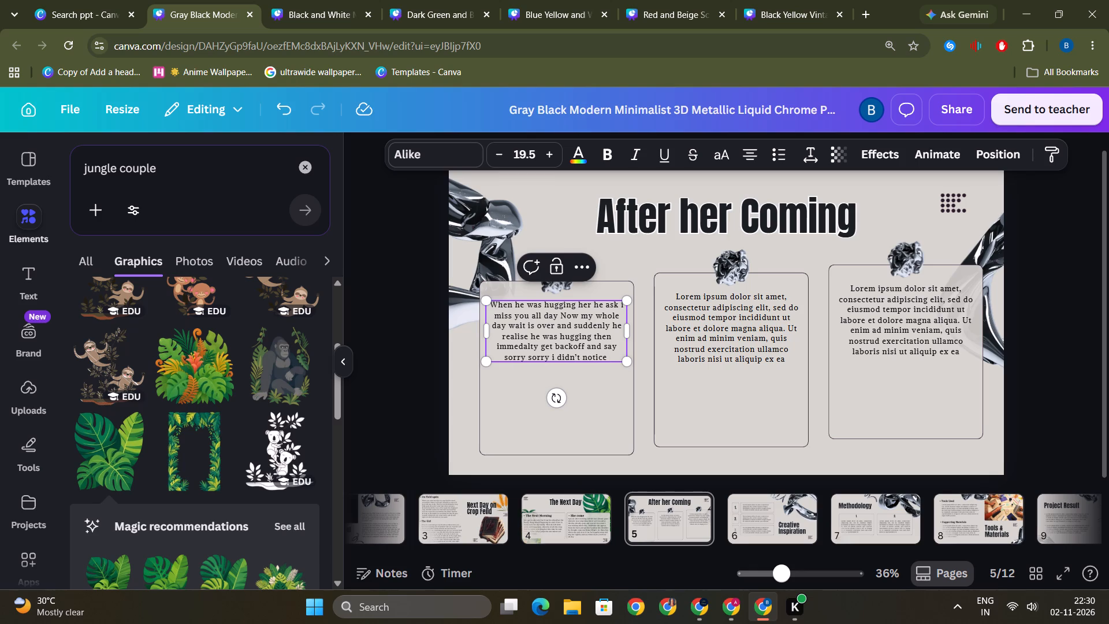
{"action": "type", "text": "in ex"}
{"action": "type", "text": "ci"}
{"action": "key", "text": "BackSpace"}
{"action": "key", "text": "BackSpace"}
{"action": "type", "text": "citment"}
{"action": "key", "text": "space"}
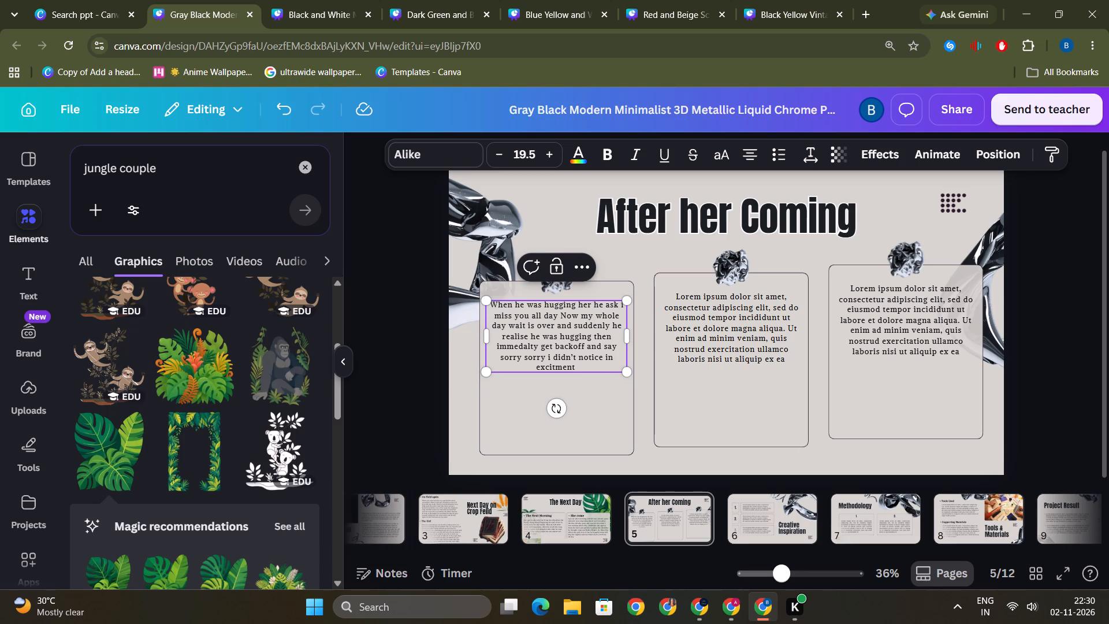
Continue the first card's text with "she say with smile its okay".
{"action": "type", "text": "she say"}
{"action": "key", "text": "space"}
{"action": "key", "text": "BackSpace"}
{"action": "key", "text": "BackSpace"}
{"action": "key", "text": "BackSpace"}
{"action": "type", "text": "ay withs"}
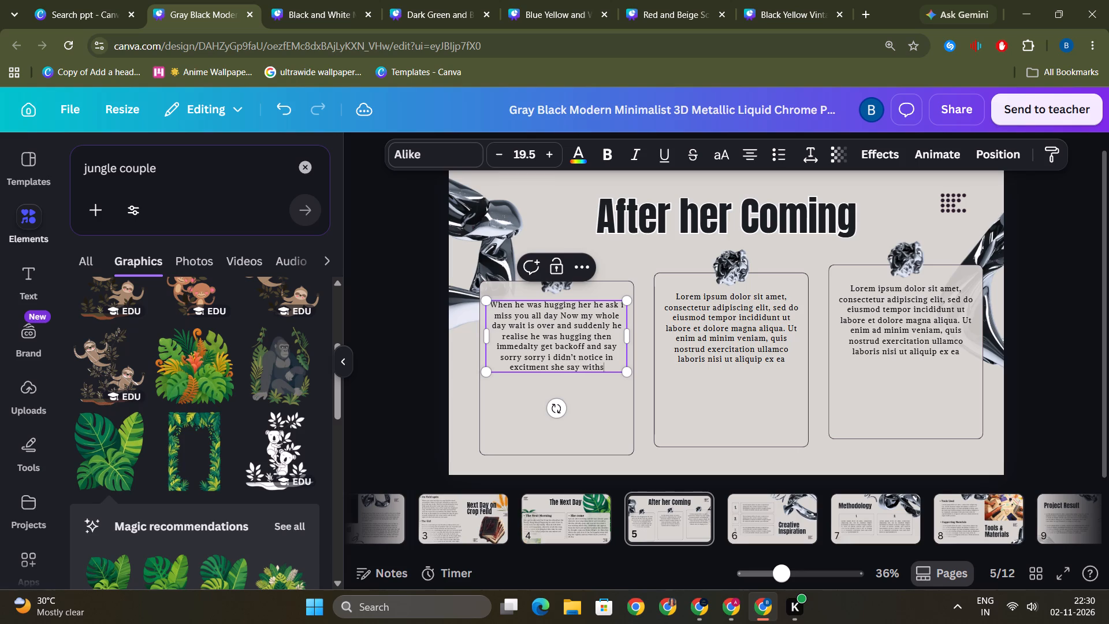
{"action": "key", "text": "BackSpace"}
{"action": "key", "text": "space"}
{"action": "type", "text": "smile its"}
{"action": "key", "text": "space"}
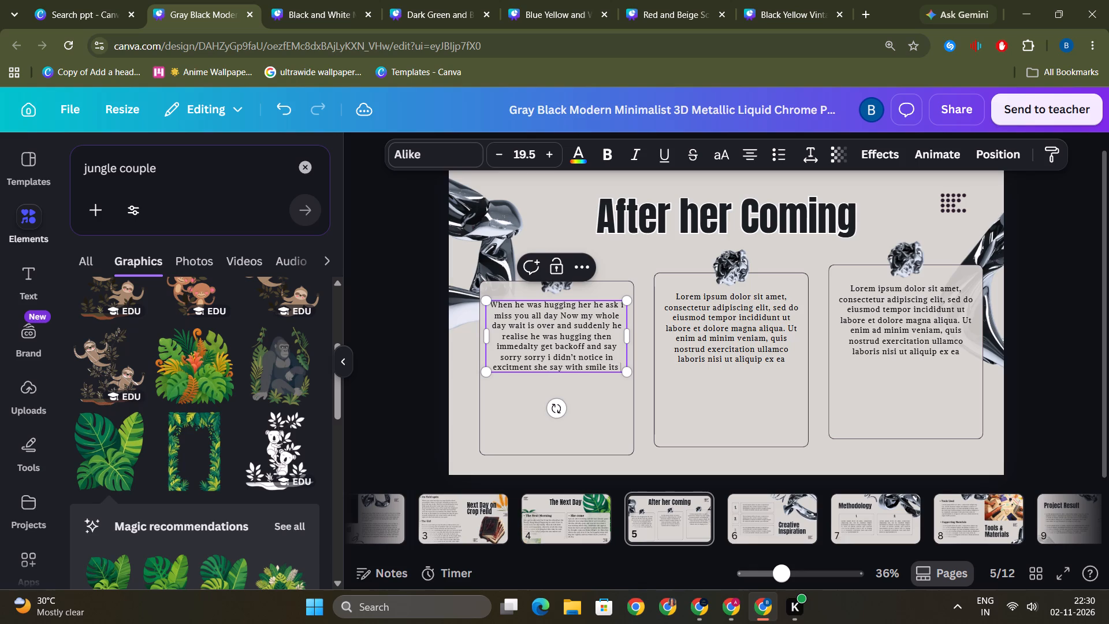
{"action": "type", "text": "okay"}
{"action": "key", "text": "space"}
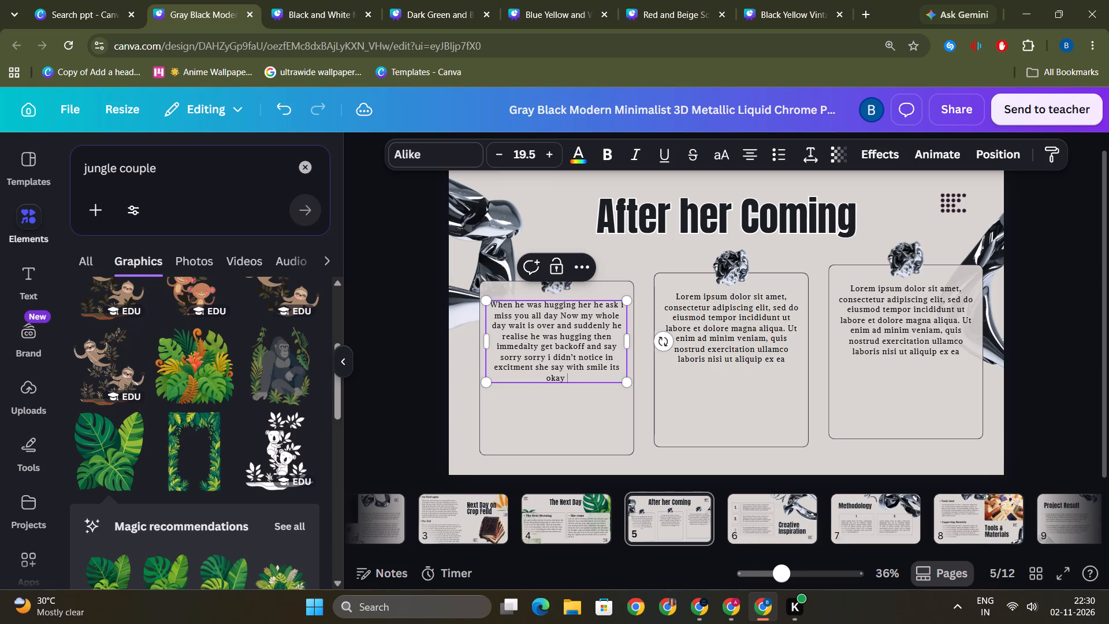
Continue the first card's text with "i was also happy to see you both of".
{"action": "key", "text": "space"}
{"action": "key", "text": "BackSpace"}
{"action": "type", "text": "i was a;s"}
{"action": "key", "text": "BackSpace"}
{"action": "key", "text": "BackSpace"}
{"action": "type", "text": "lso ah"}
{"action": "key", "text": "BackSpace"}
{"action": "key", "text": "BackSpace"}
{"action": "type", "text": "happy to se"}
{"action": "key", "text": "space"}
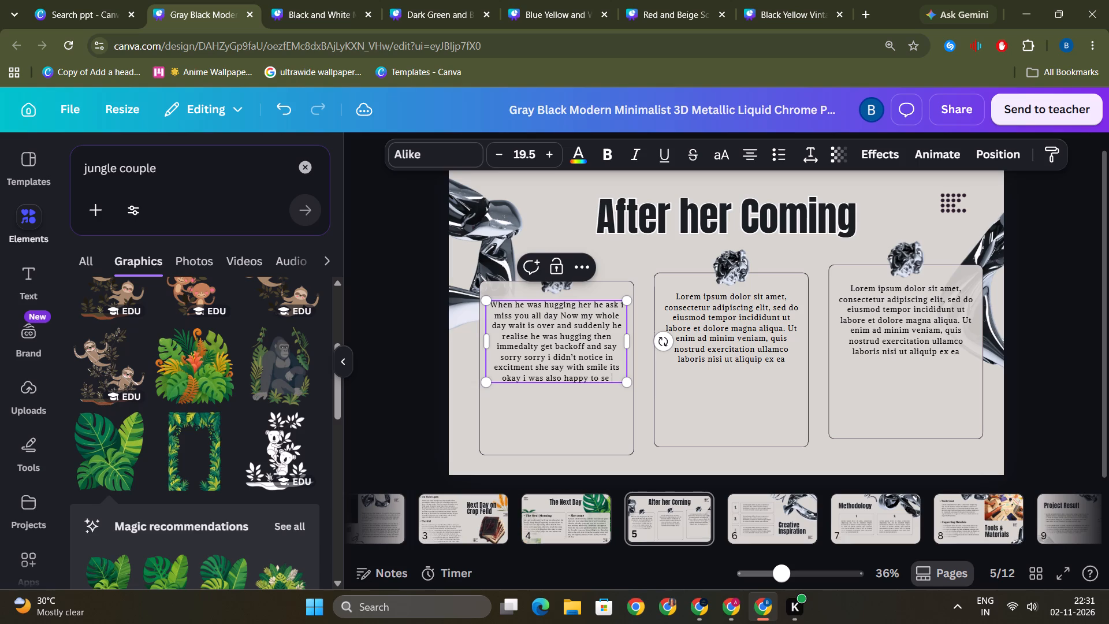
{"action": "key", "text": "BackSpace"}
{"action": "type", "text": "e you both of tjhe"}
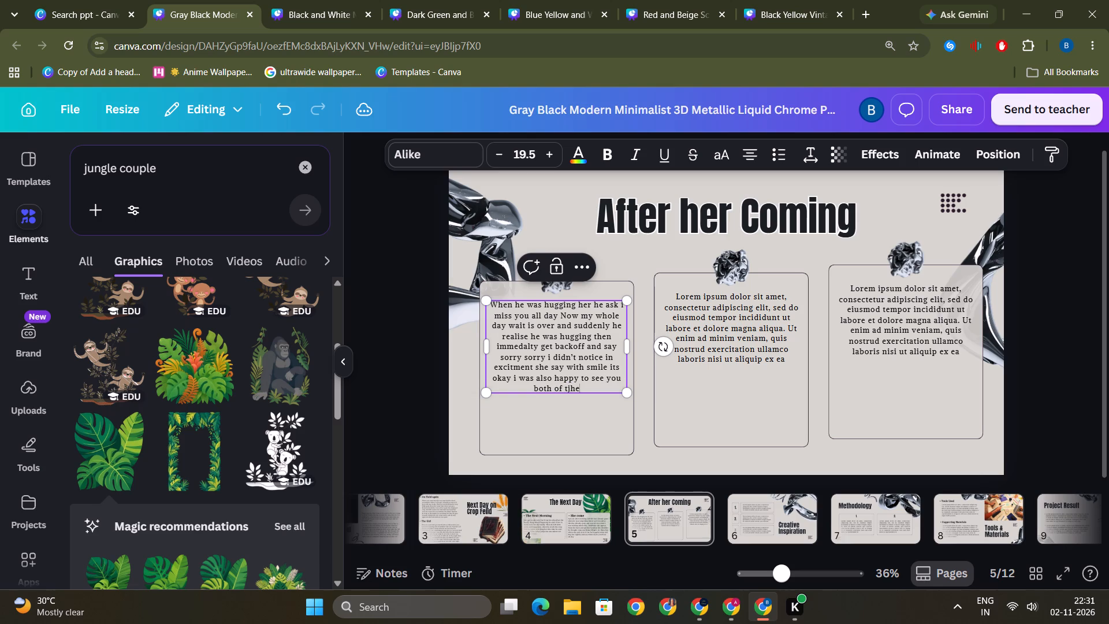
Continue the first card's text with "them blusing and smiling".
{"action": "key", "text": "BackSpace"}
{"action": "key", "text": "BackSpace"}
{"action": "key", "text": "BackSpace"}
{"action": "type", "text": "hem blusiing"}
{"action": "key", "text": "BackSpace"}
{"action": "key", "text": "BackSpace"}
{"action": "key", "text": "BackSpace"}
{"action": "key", "text": "BackSpace"}
{"action": "type", "text": "ing"}
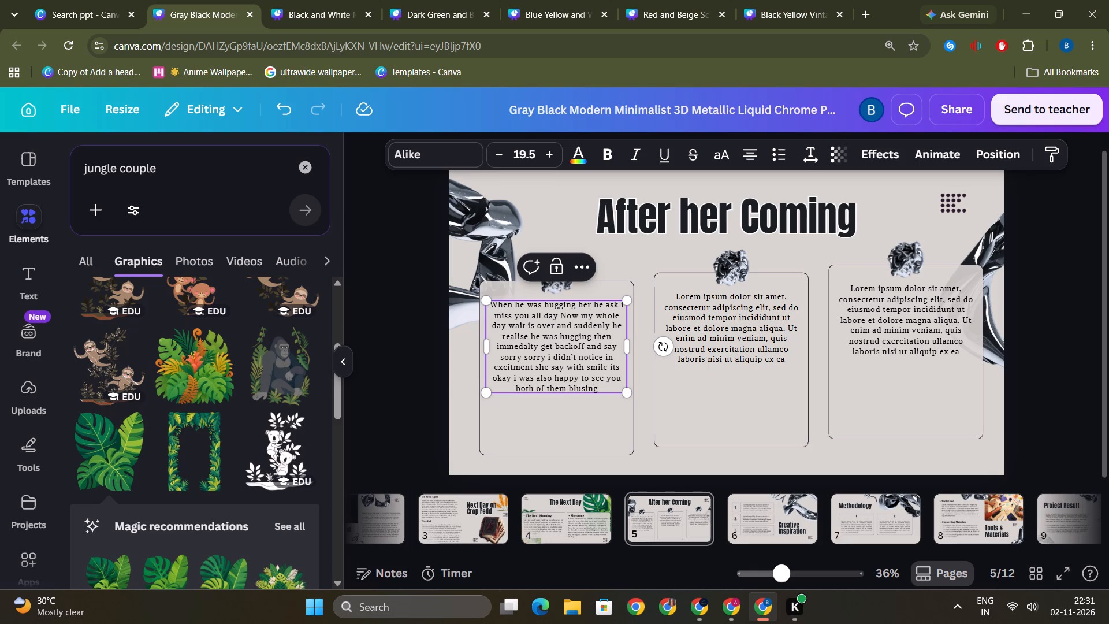
{"action": "key", "text": "space"}
{"action": "type", "text": "and smiling"}
{"action": "key", "text": "space"}
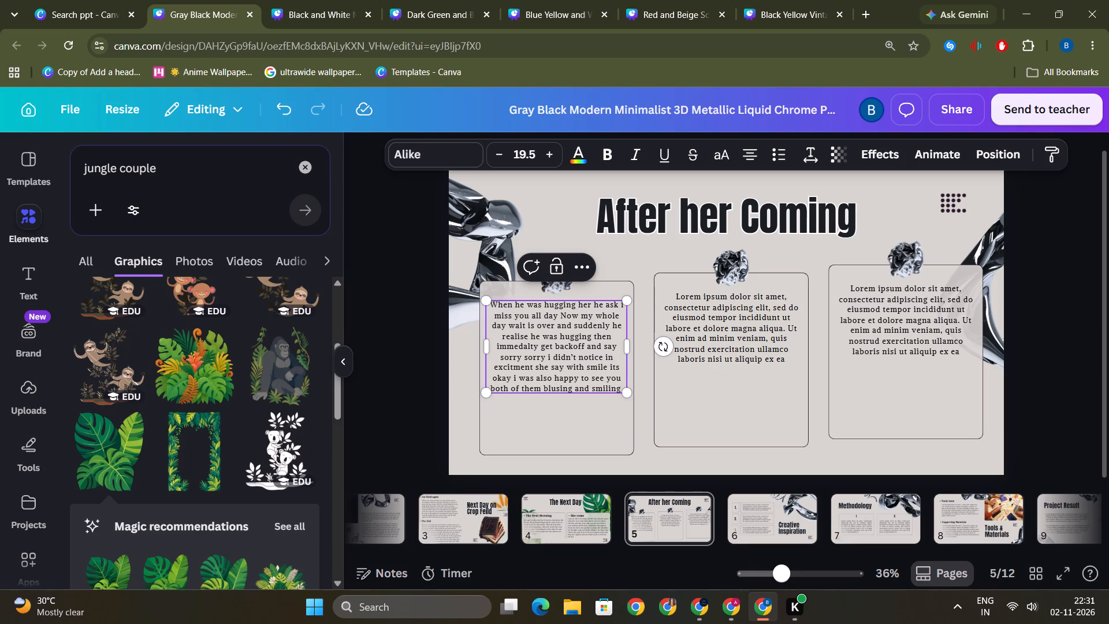
Continue the first card's text with "after that they sit near the pond".
{"action": "type", "text": "after that theyh"}
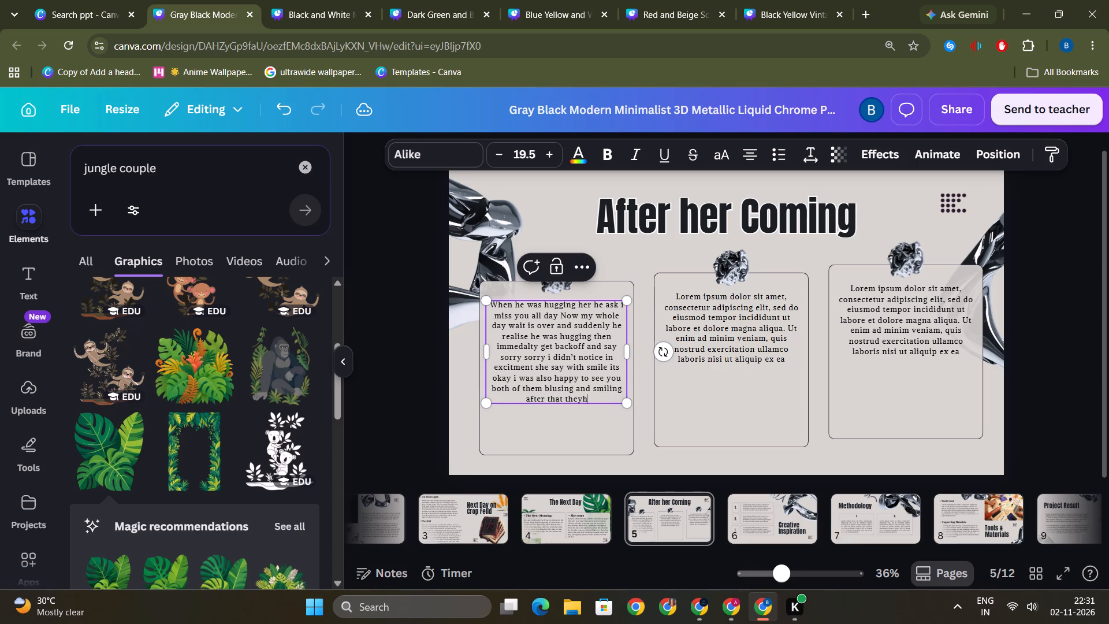
{"action": "key", "text": "BackSpace"}
{"action": "key", "text": "space"}
{"action": "type", "text": "sit near the pon"}
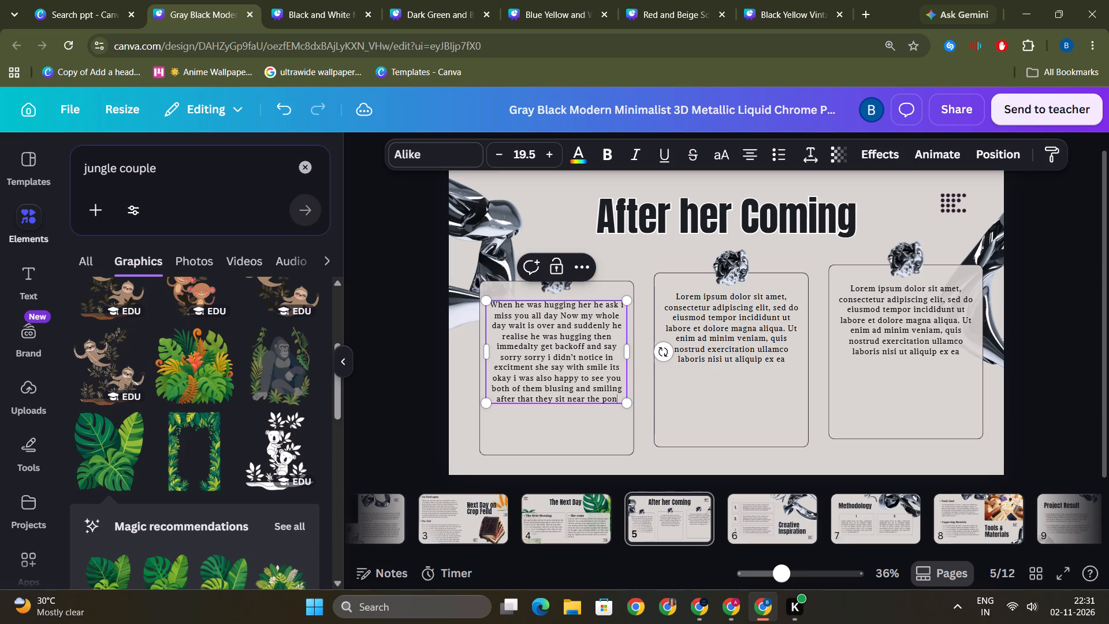
{"action": "key", "text": "f"}
{"action": "key", "text": "BackSpace"}
{"action": "key", "text": "d"}
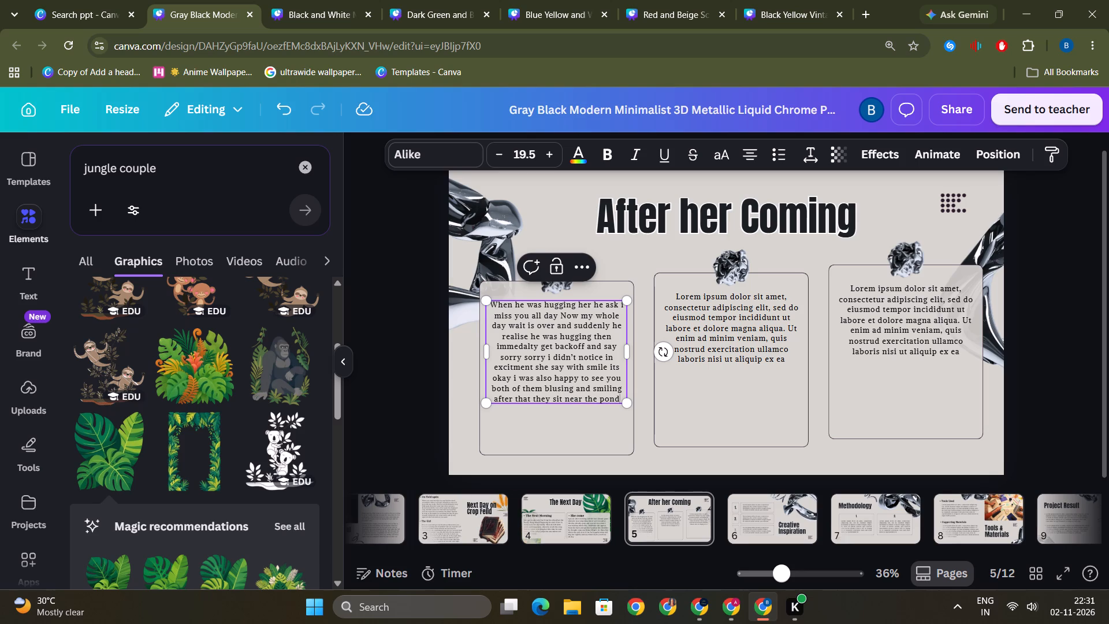
Search the graphics for "pond" and place the blue pond with green banks over the first card's lower part.
{"action": "triple_click", "coordinate": [116, 180]}
{"action": "triple_click", "coordinate": [122, 171]}
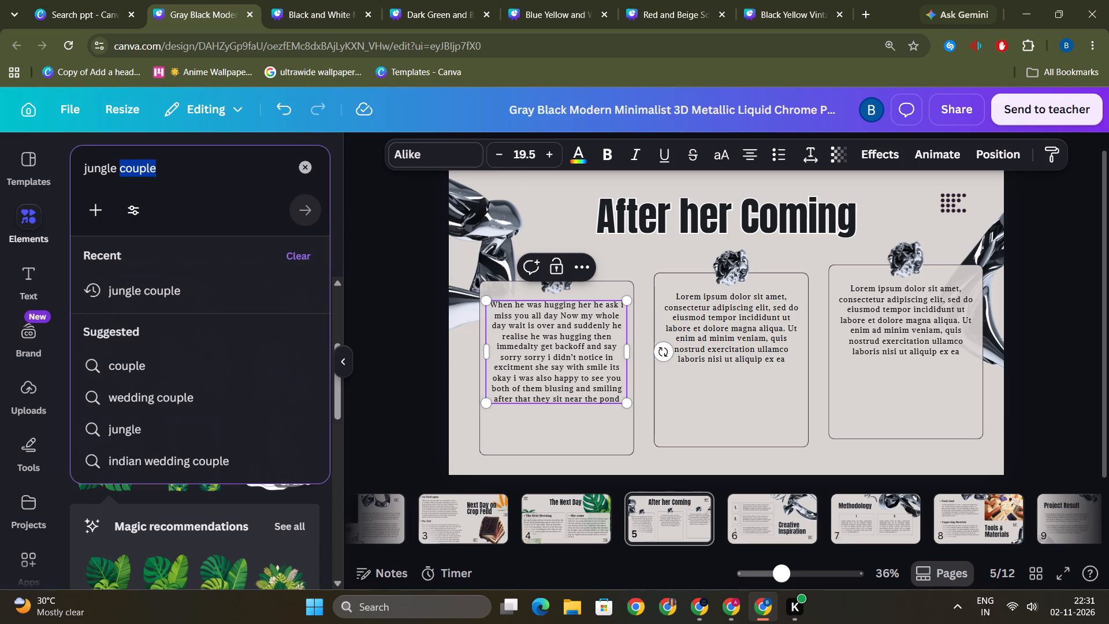
{"action": "key", "text": "ctrl+a"}
{"action": "key", "text": "BackSpace"}
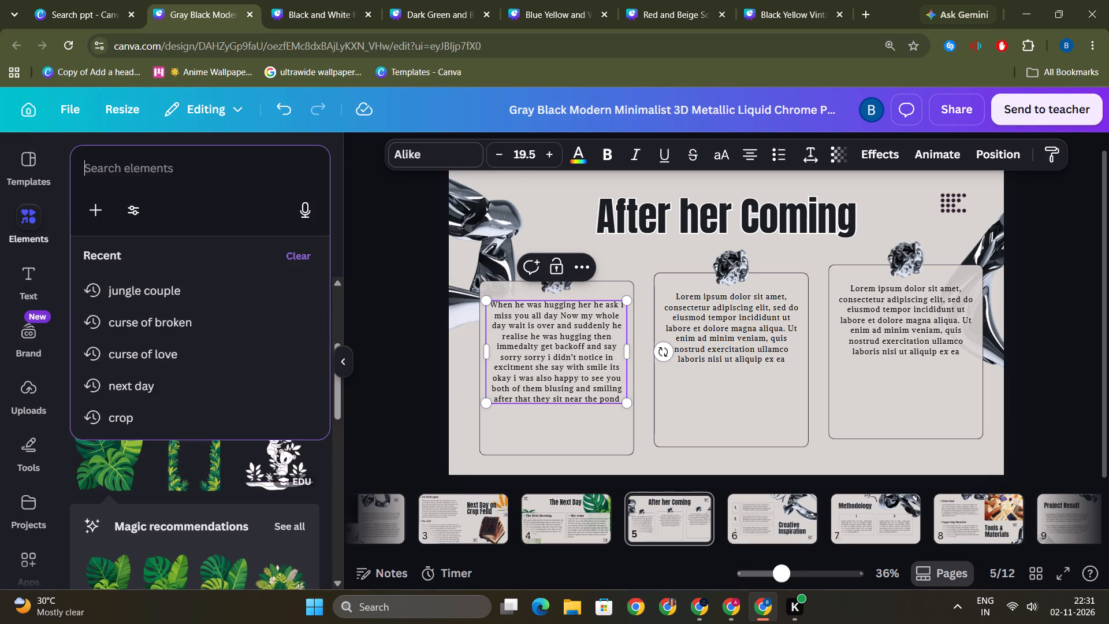
{"action": "type", "text": "ponf"}
{"action": "key", "text": "BackSpace"}
{"action": "key", "text": "d"}
{"action": "key", "text": "Return"}
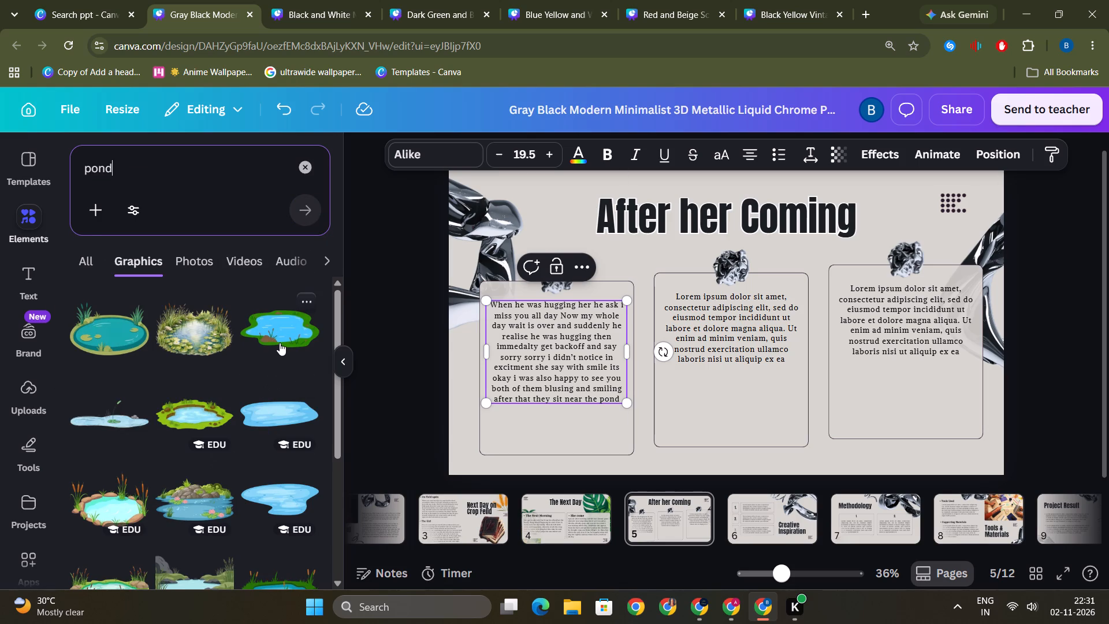
{"action": "left_click_drag", "start_coordinate": [280, 343], "coordinate": [467, 440]}
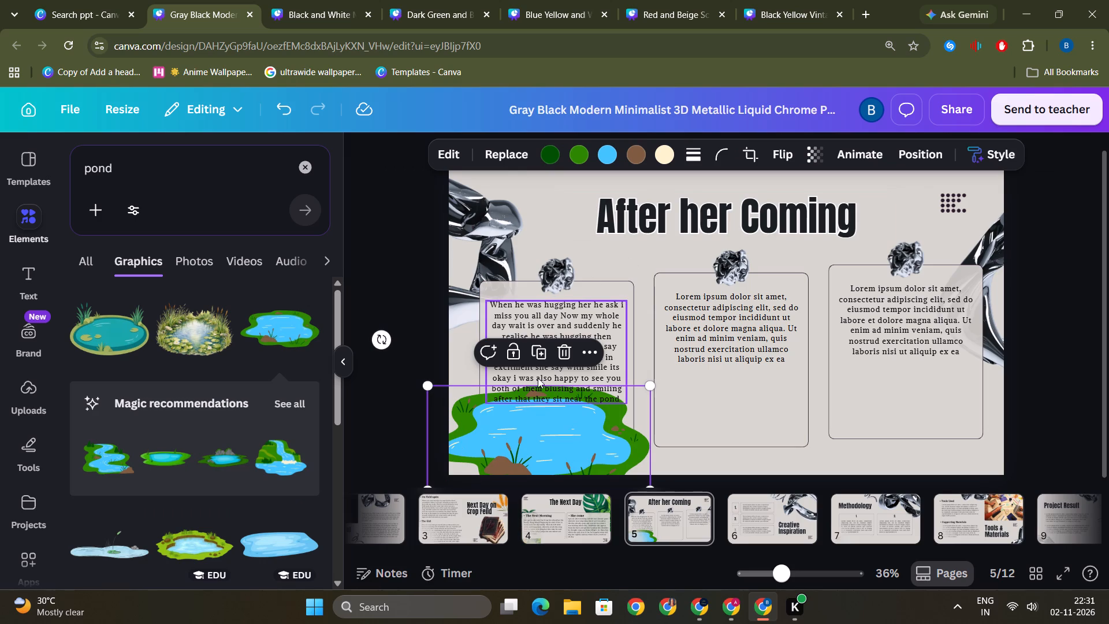
Send the pond graphic to the back, behind the first card, and nudge it slightly toward the slide's left edge.
{"action": "right_click", "coordinate": [471, 438]}
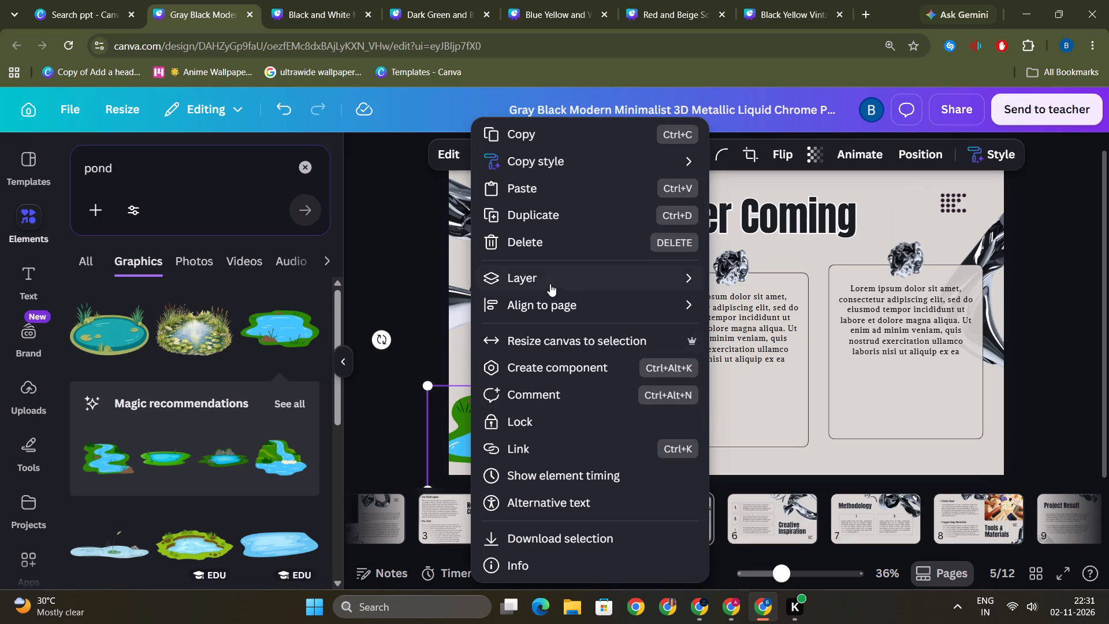
{"action": "left_click", "coordinate": [765, 365]}
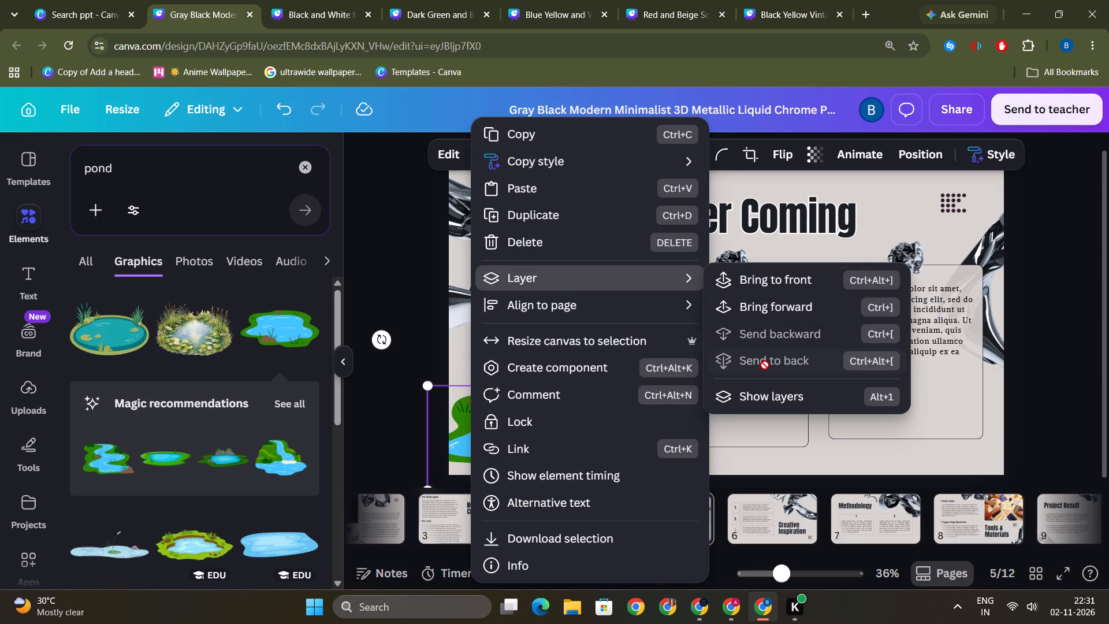
{"action": "left_click", "coordinate": [1050, 356]}
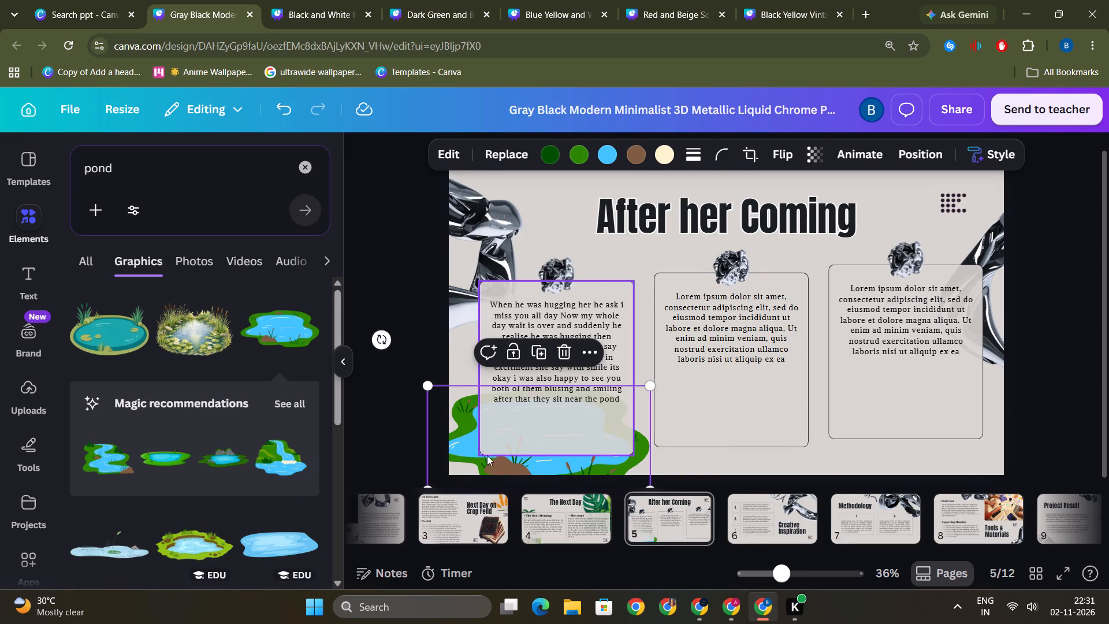
{"action": "left_click", "coordinate": [468, 450]}
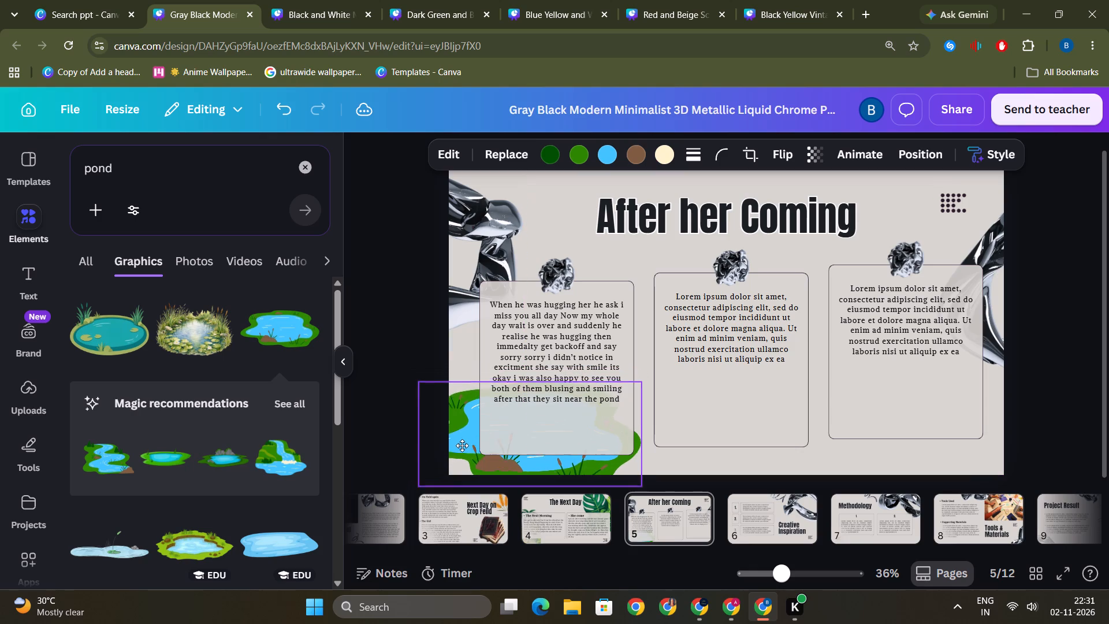
{"action": "left_click", "coordinate": [1039, 371]}
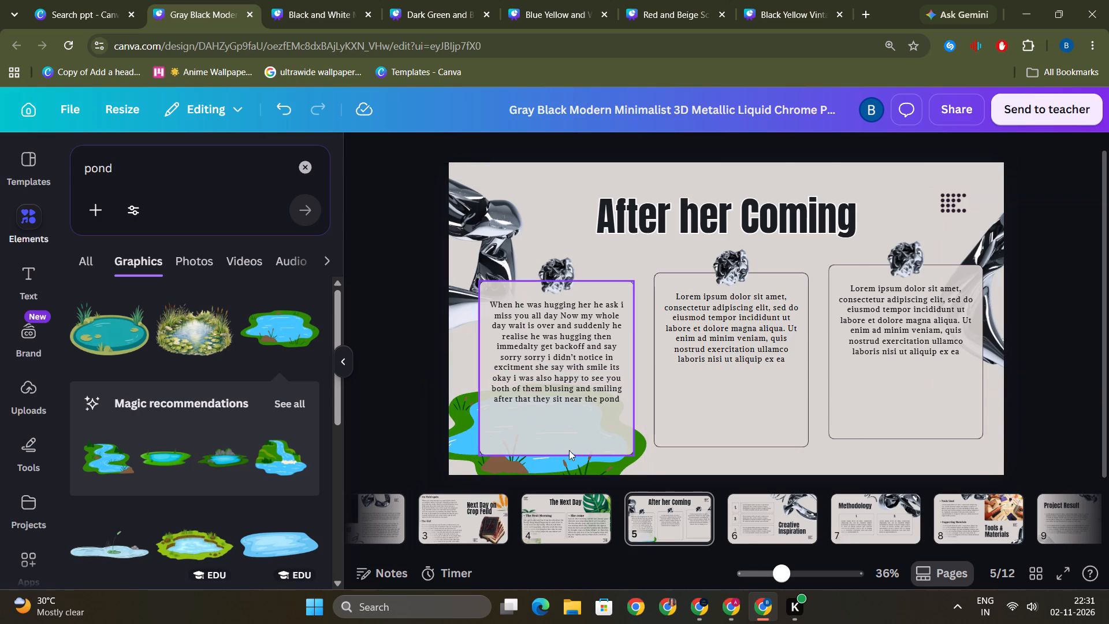
Resume the first card's text after "pond" and add "then Asta say".
{"action": "left_click", "coordinate": [585, 408]}
{"action": "left_click", "coordinate": [590, 395]}
{"action": "left_click", "coordinate": [597, 400]}
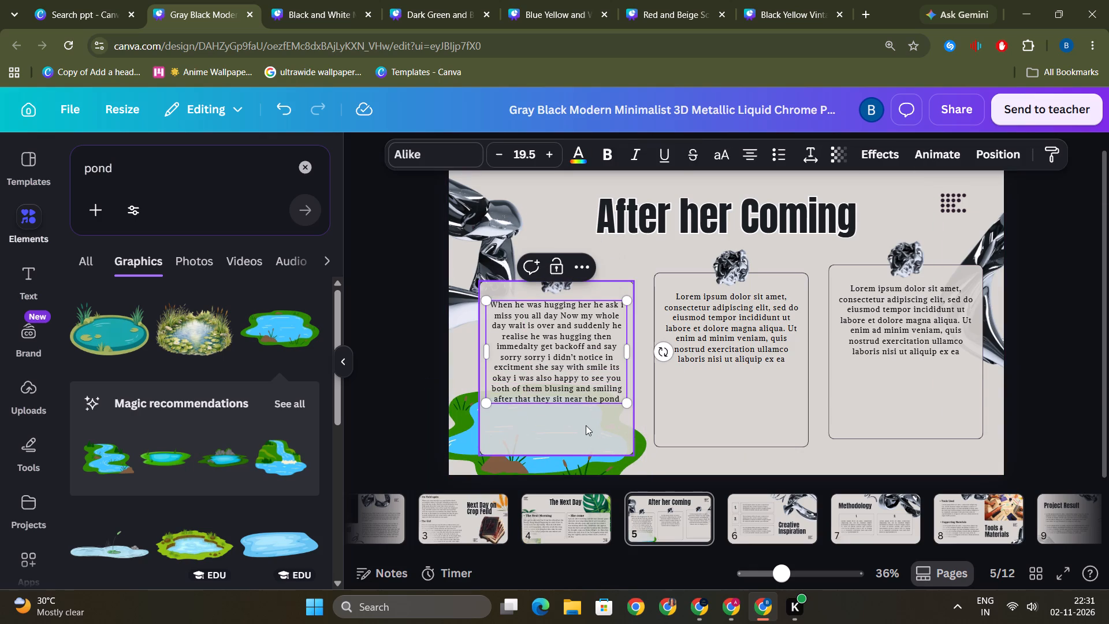
{"action": "key", "text": "Right"}
{"action": "key", "text": "Right"}
{"action": "key", "text": "Right"}
{"action": "key", "text": "Right"}
{"action": "key", "text": "Right"}
{"action": "key", "text": "Right"}
{"action": "key", "text": "space"}
{"action": "type", "text": "and"}
{"action": "key", "text": "space"}
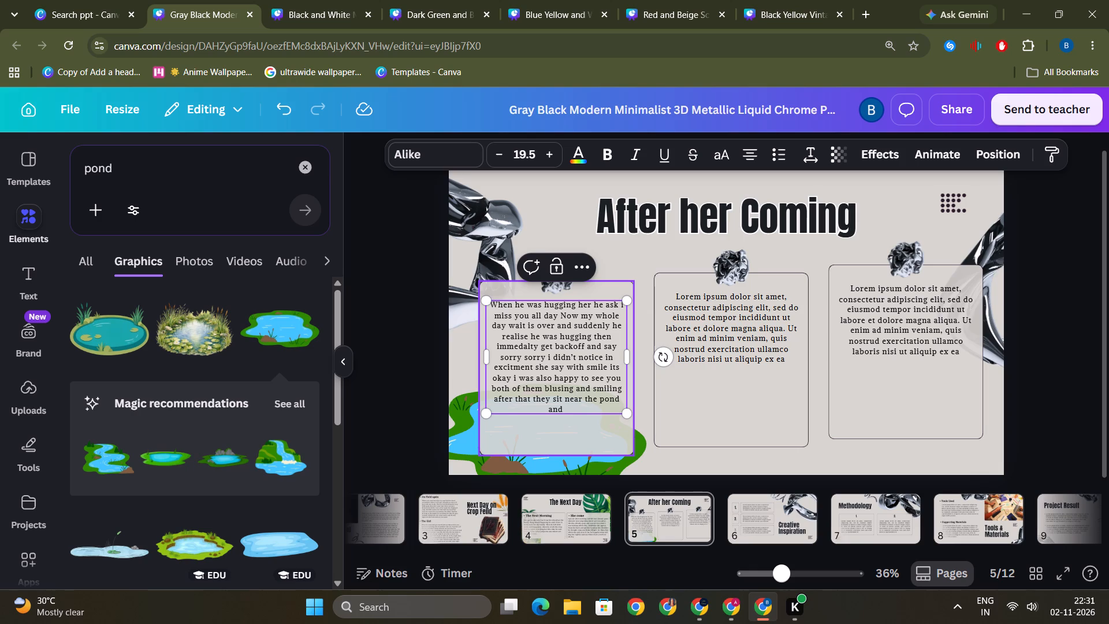
{"action": "key", "text": "BackSpace"}
{"action": "key", "text": "BackSpace"}
{"action": "key", "text": "BackSpace"}
{"action": "key", "text": "BackSpace"}
{"action": "type", "text": "then sa"}
{"action": "key", "text": "BackSpace"}
{"action": "type", "text": "sta sa"}
{"action": "type", "text": "y"}
{"action": "key", "text": "space"}
Continue the first card's text with "sing a song i want to listen".
{"action": "type", "text": "sin"}
{"action": "key", "text": "BackSpace"}
{"action": "type", "text": "ng a song i want tp"}
{"action": "key", "text": "space"}
{"action": "key", "text": "BackSpace"}
{"action": "key", "text": "BackSpace"}
{"action": "type", "text": "o listenm"}
{"action": "key", "text": "BackSpace"}
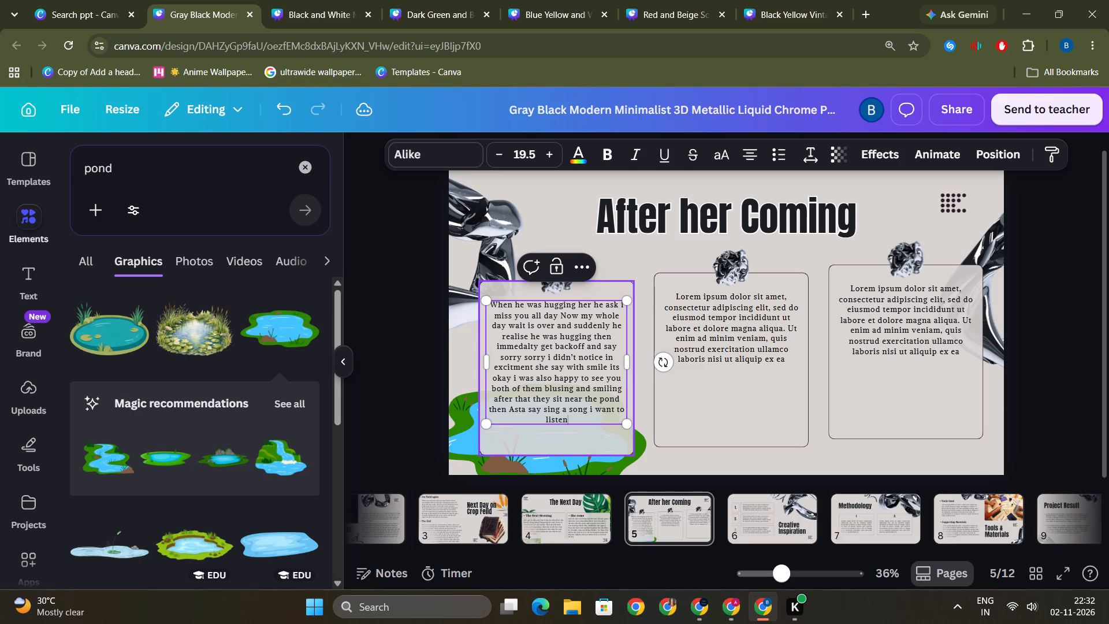
{"action": "key", "text": "n"}
{"action": "key", "text": "BackSpace"}
{"action": "key", "text": "space"}
Continue the first card's text after "listen" with "that beautiful voice of your".
{"action": "type", "text": "that beautiful voice of her"}
{"action": "key", "text": "BackSpace"}
{"action": "key", "text": "BackSpace"}
{"action": "key", "text": "BackSpace"}
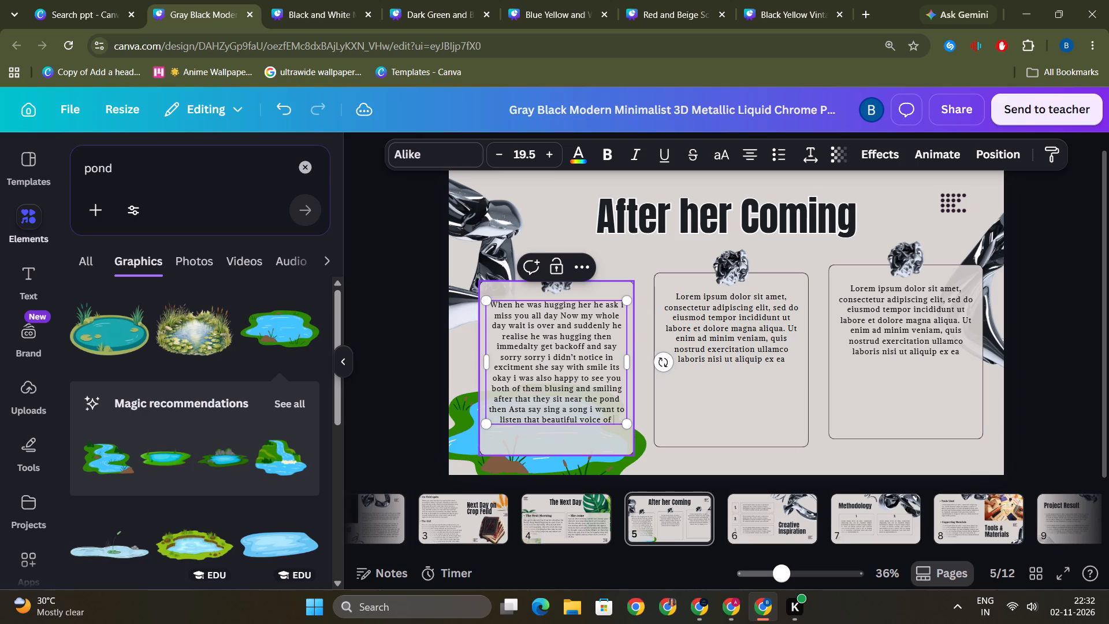
{"action": "type", "text": "yo"}
{"action": "key", "text": "u"}
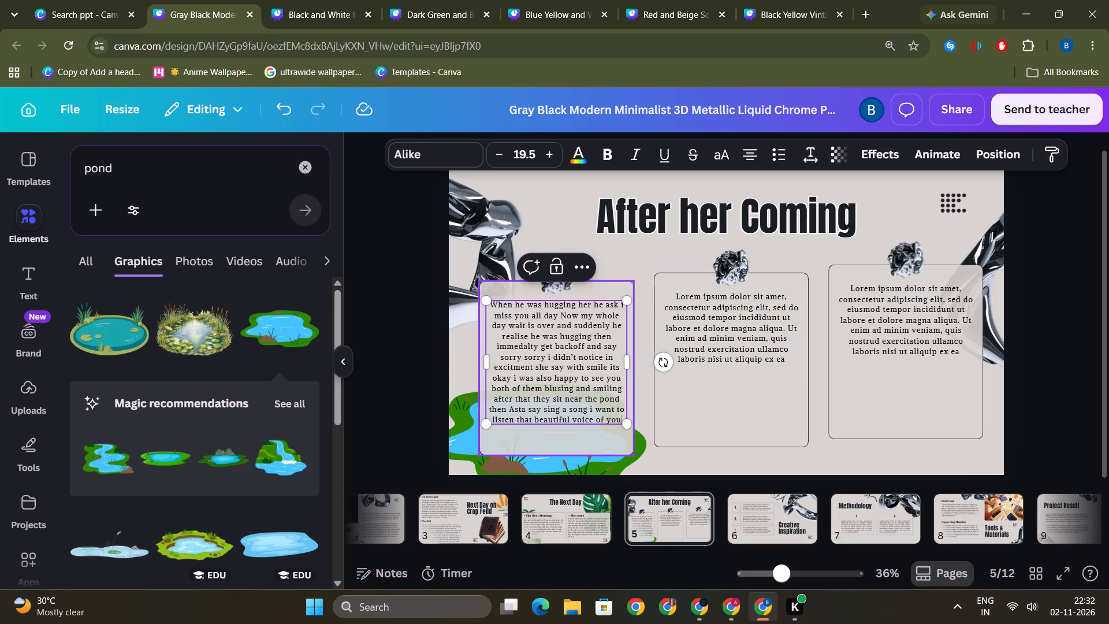
{"action": "key", "text": "r"}
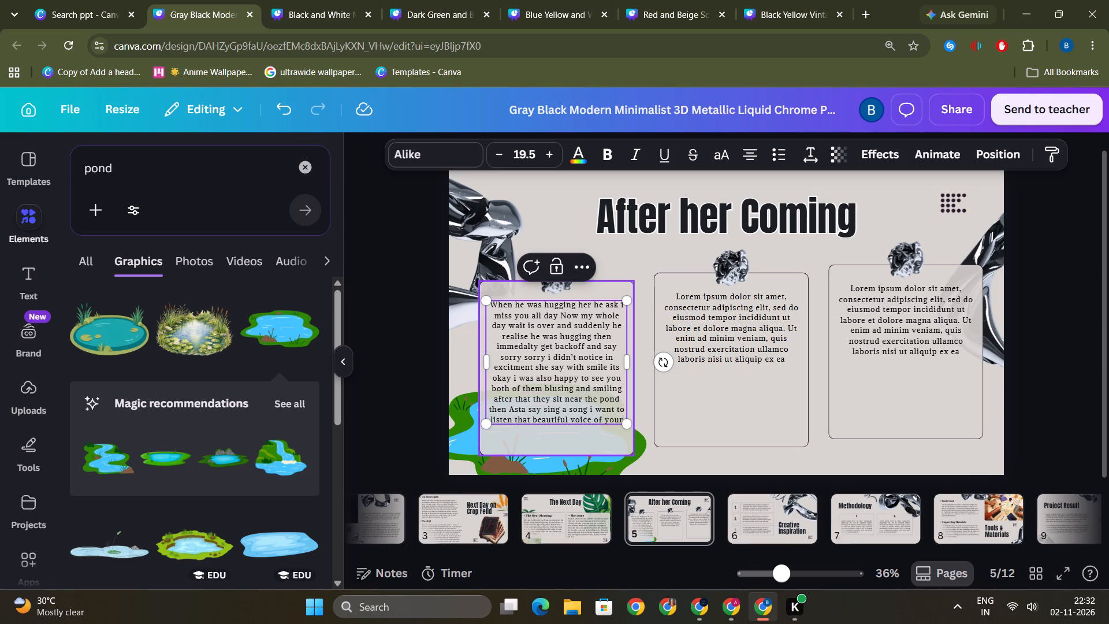
Finish the first card's text with "she smile and say sure".
{"action": "type", "text": "she s"}
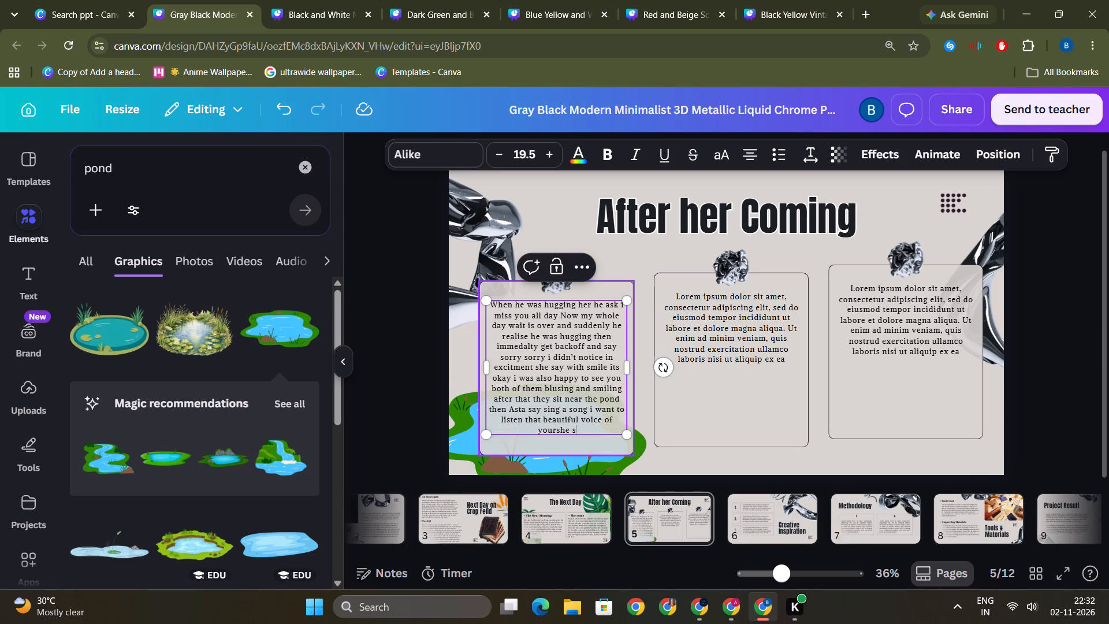
{"action": "key", "text": "BackSpace"}
{"action": "key", "text": "BackSpace"}
{"action": "key", "text": "BackSpace"}
{"action": "key", "text": "BackSpace"}
{"action": "key", "text": "BackSpace"}
{"action": "key", "text": "space"}
{"action": "type", "text": "she smile and sayb"}
{"action": "key", "text": "space"}
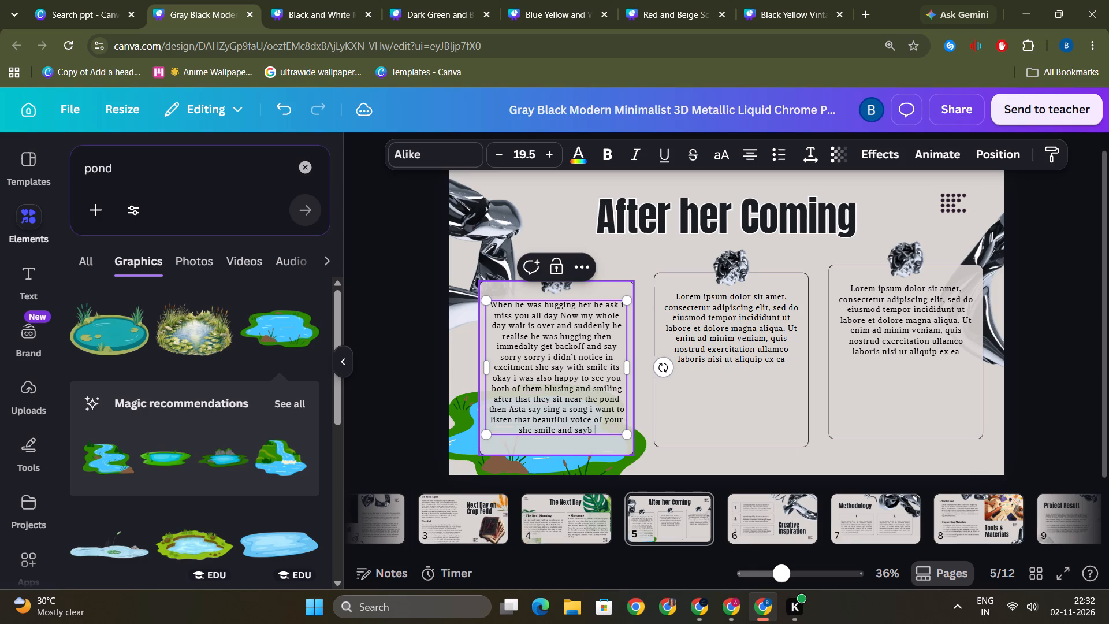
{"action": "key", "text": "BackSpace"}
{"action": "key", "text": "BackSpace"}
{"action": "key", "text": "space"}
{"action": "type", "text": "do"}
{"action": "key", "text": "BackSpace"}
{"action": "key", "text": "BackSpace"}
{"action": "type", "text": "sure are"}
{"action": "key", "text": "space"}
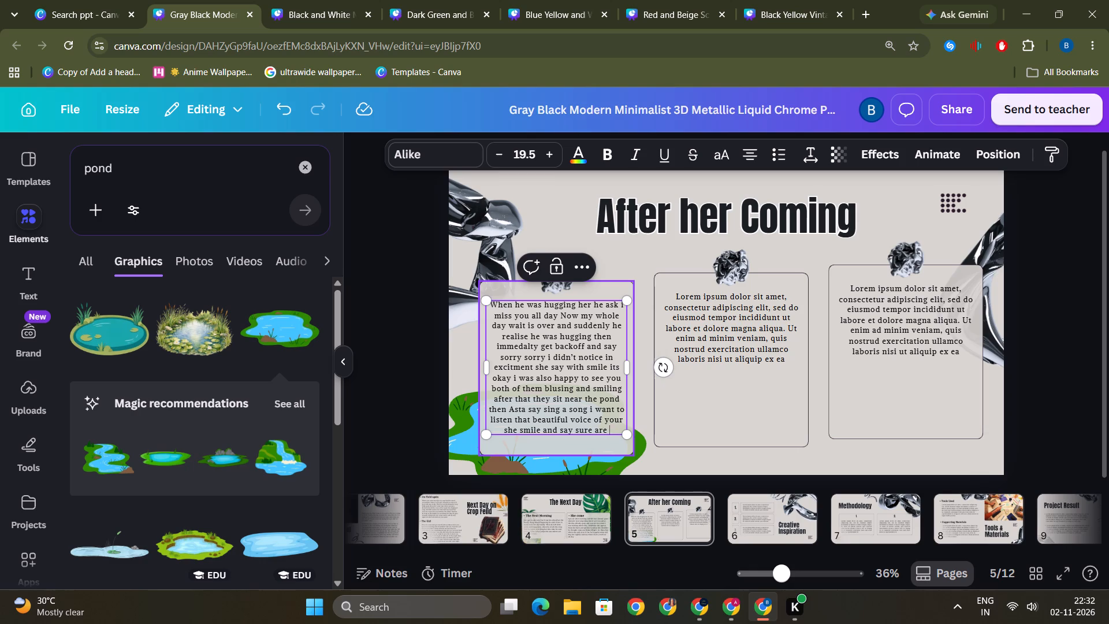
{"action": "key", "text": "BackSpace"}
{"action": "key", "text": "BackSpace"}
{"action": "key", "text": "BackSpace"}
{"action": "key", "text": "BackSpace"}
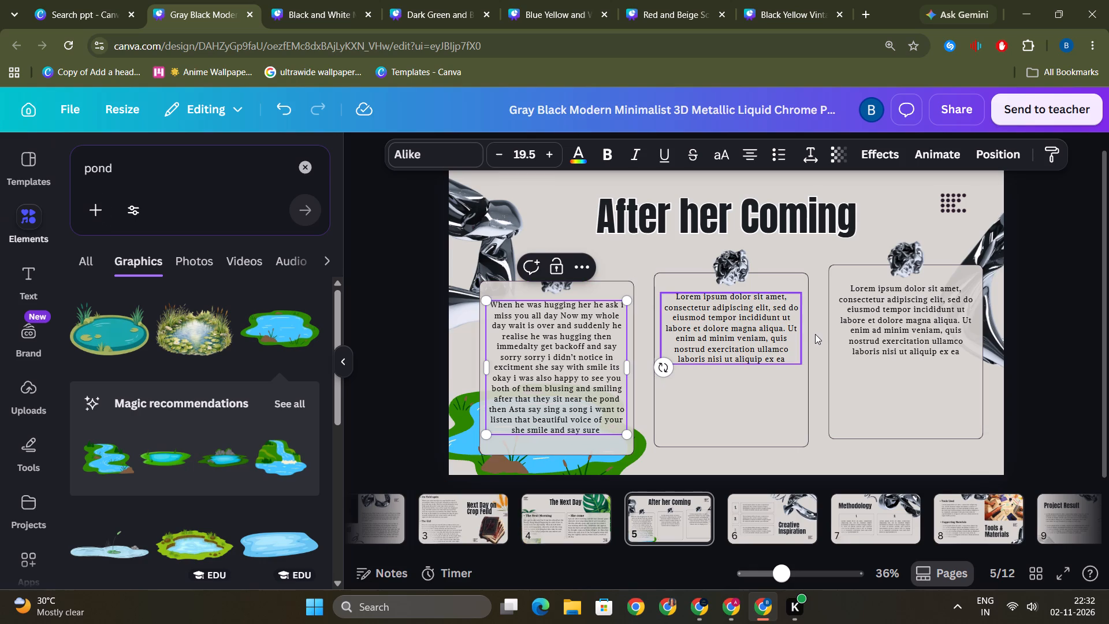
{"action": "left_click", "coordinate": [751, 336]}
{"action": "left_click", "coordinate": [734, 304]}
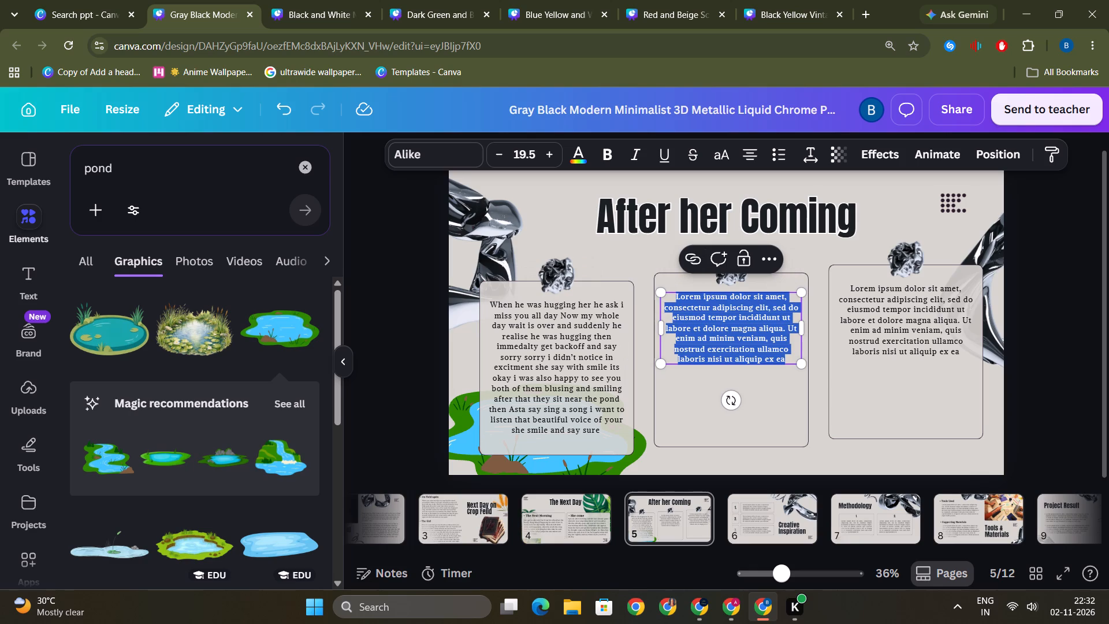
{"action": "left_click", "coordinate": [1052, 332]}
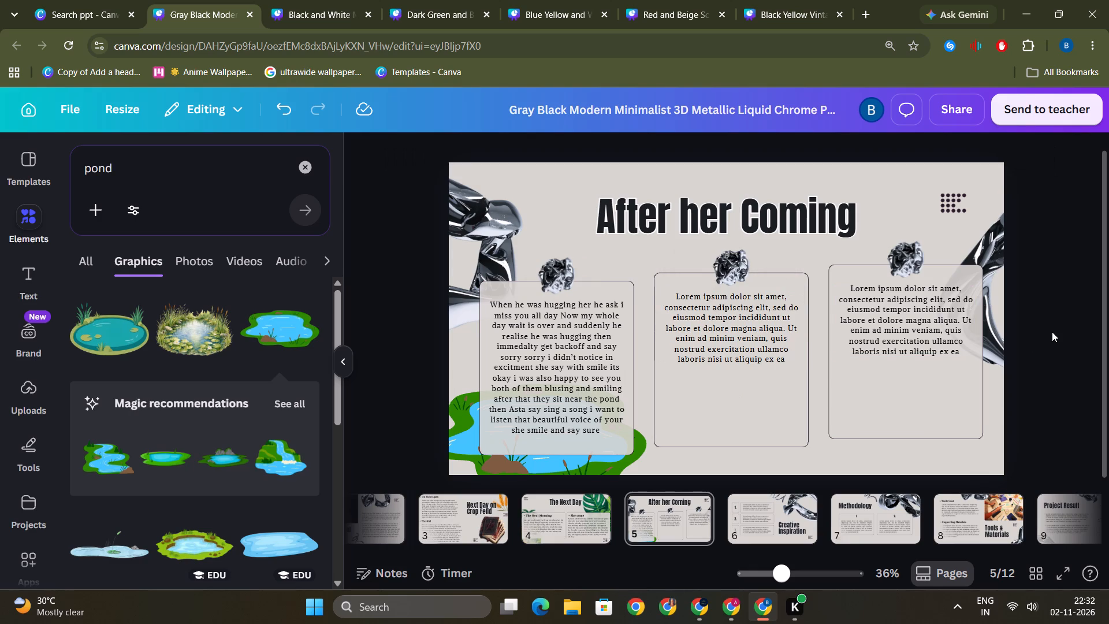